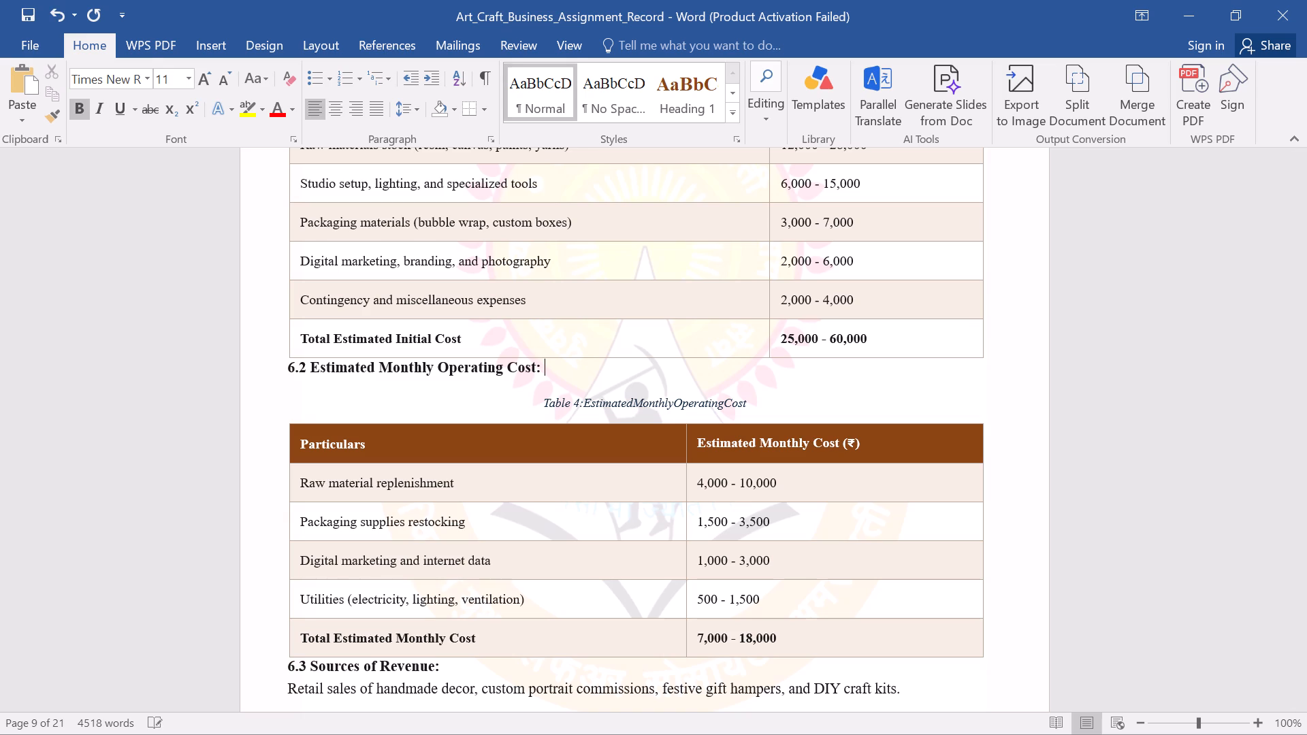
key("Return")
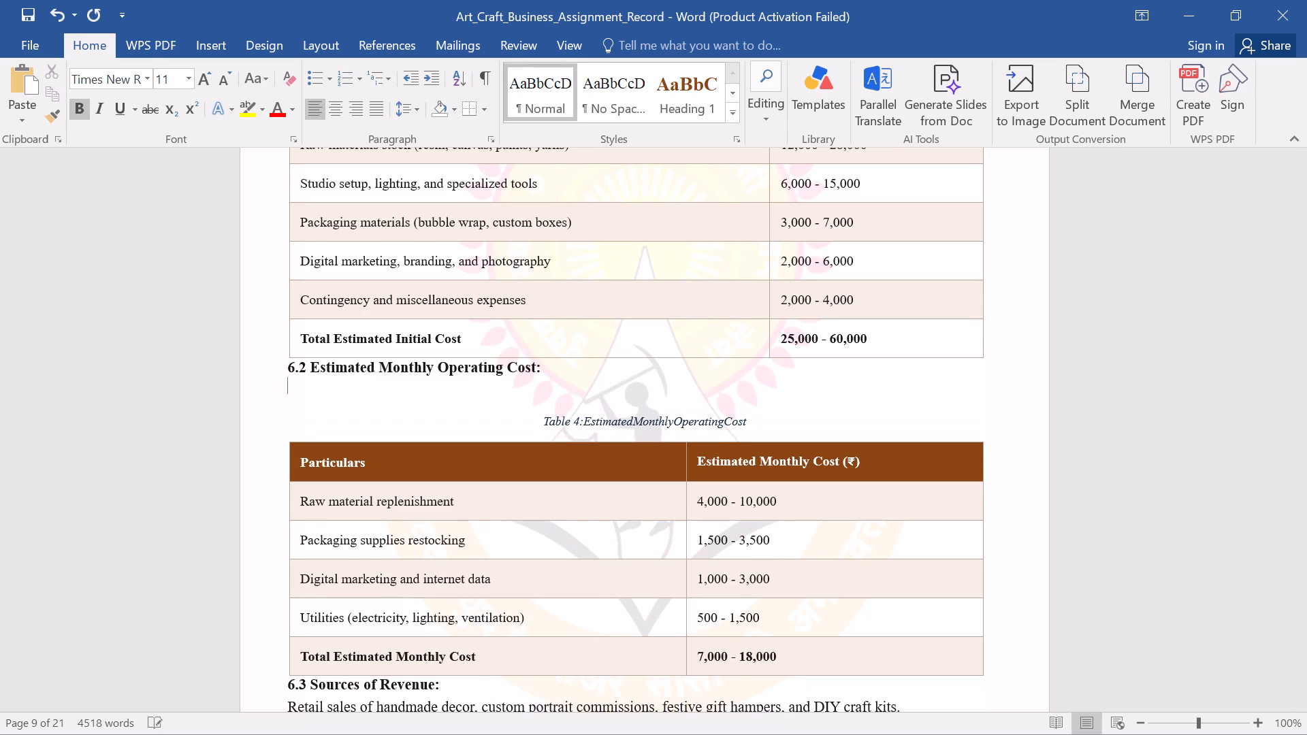
key("ctrl+v")
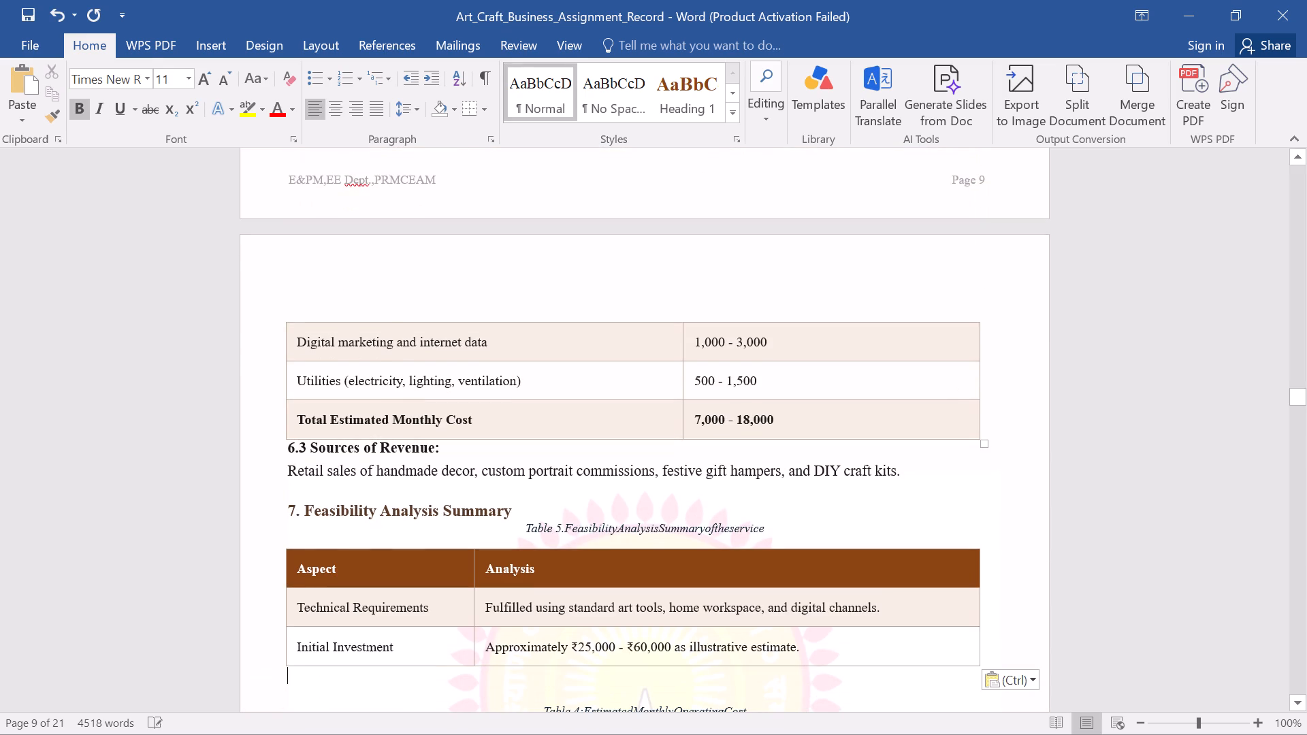
Review the content pasted under heading 6.2 and the surrounding Assignment No. 3 sections and tables.
scroll(554, 373, "up", 2)
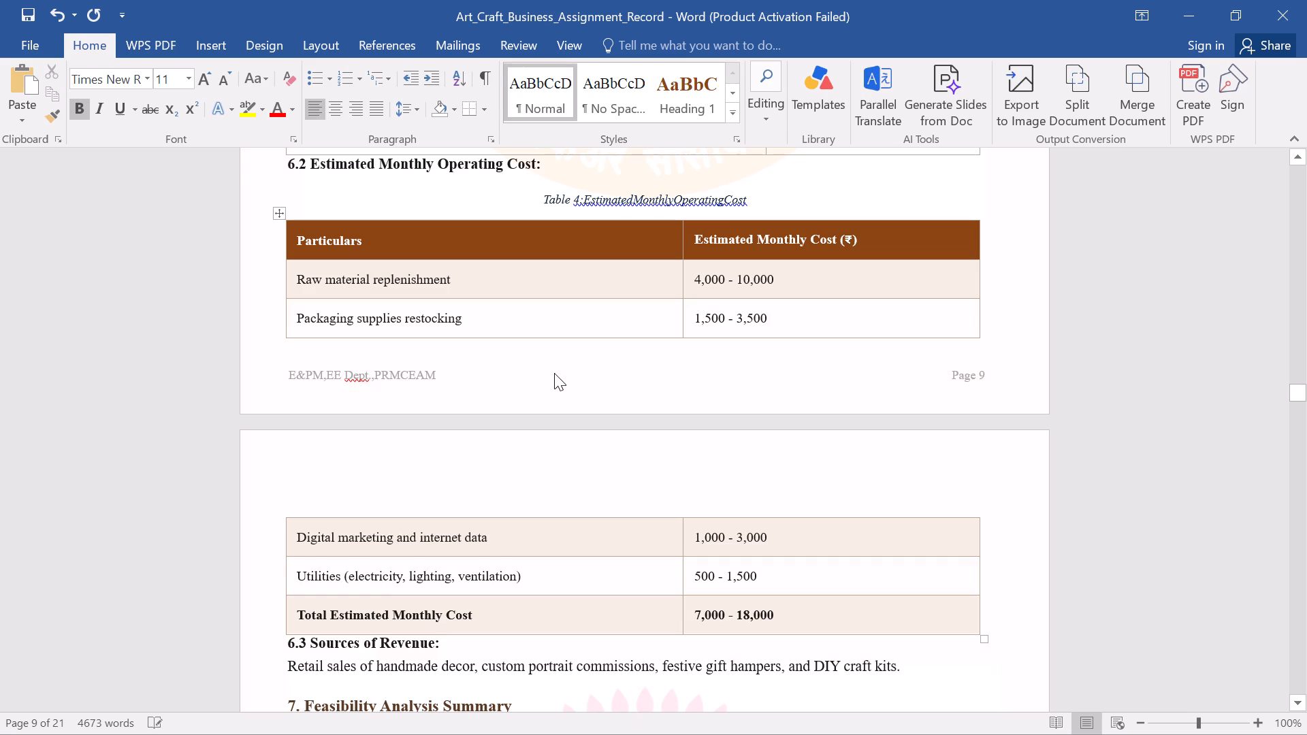
scroll(554, 373, "up", 5)
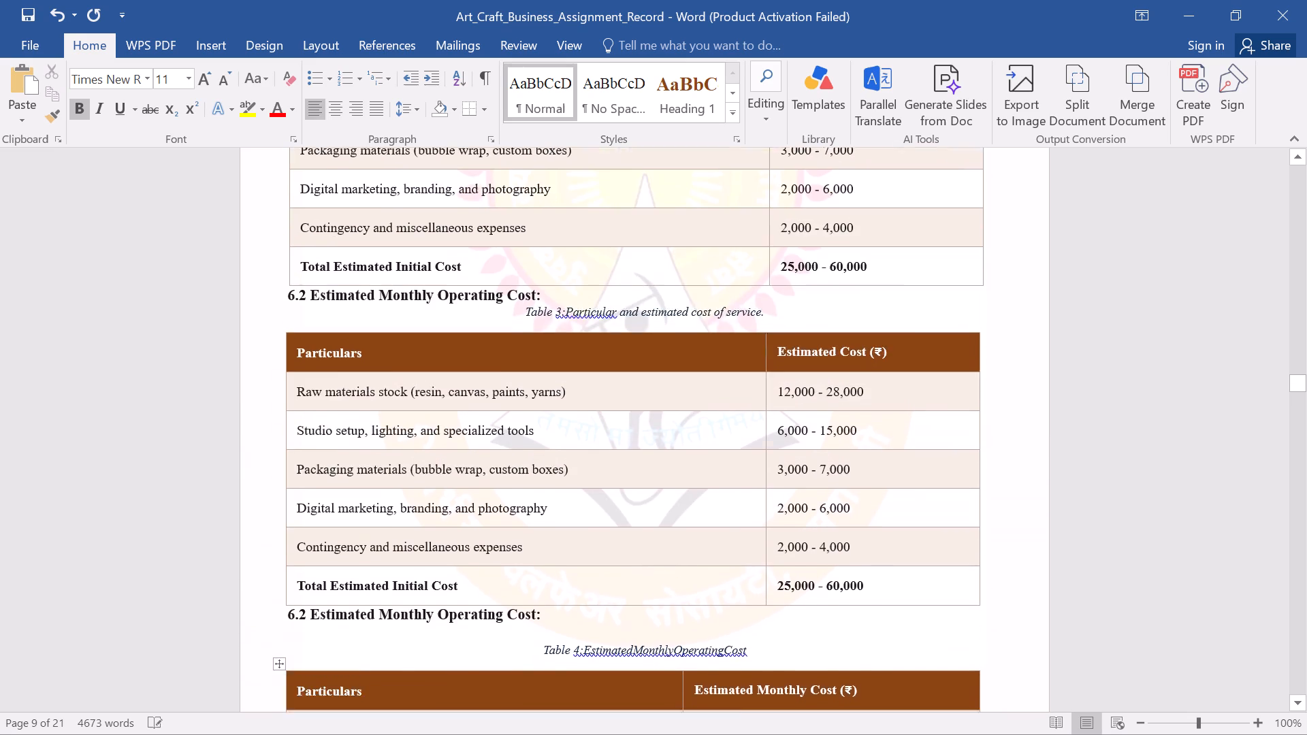
scroll(554, 373, "down", 2)
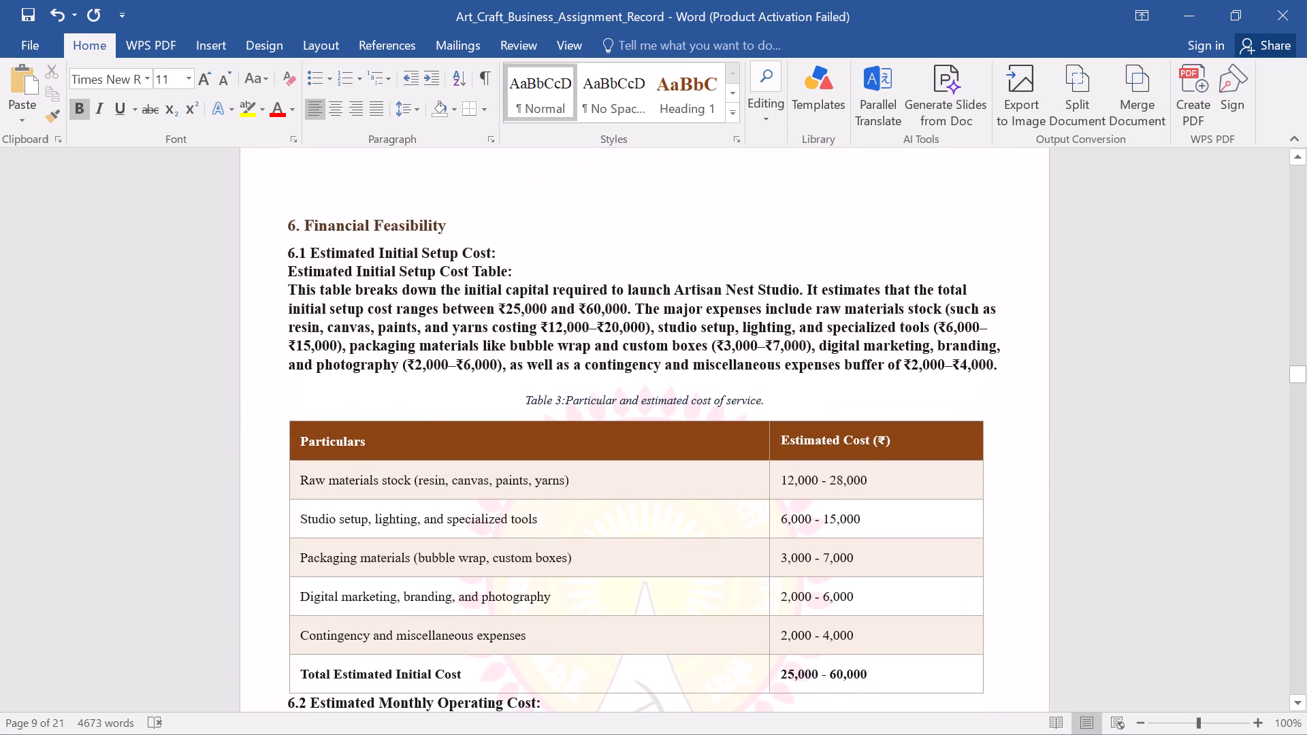
scroll(554, 373, "down", 3)
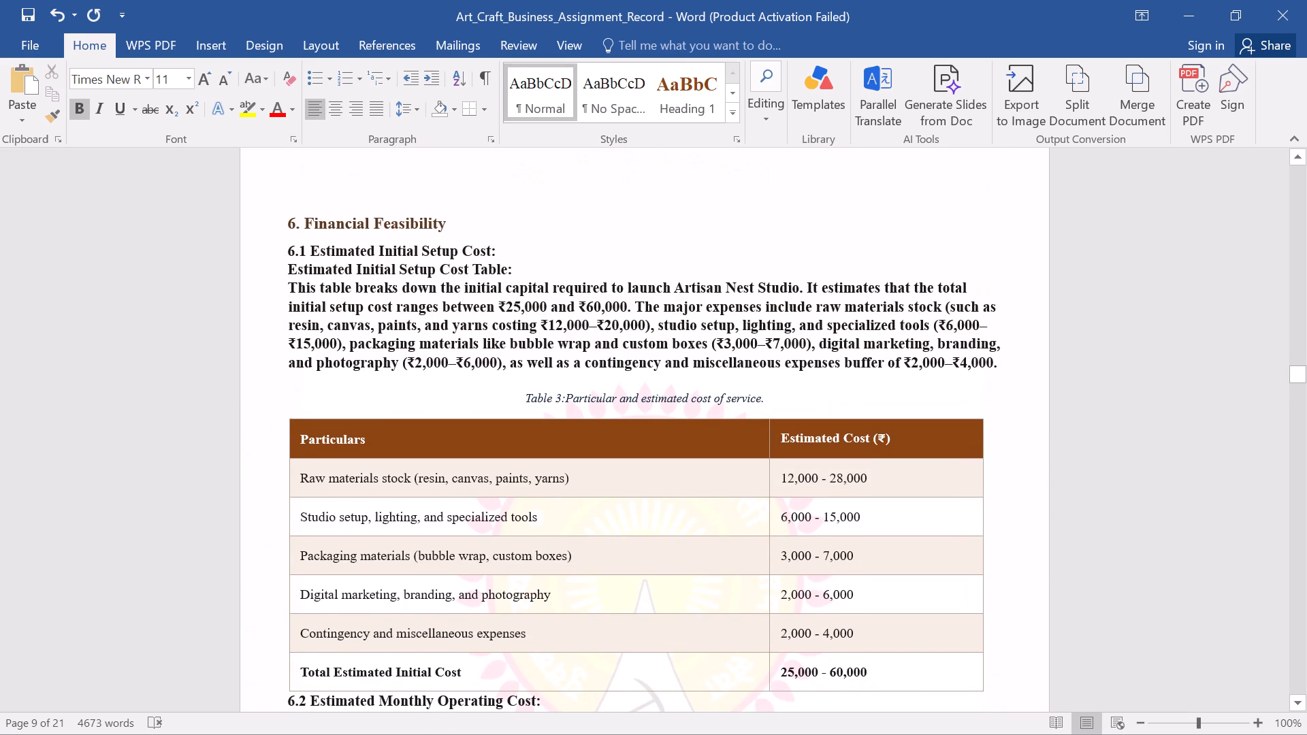
scroll(554, 373, "down", 3)
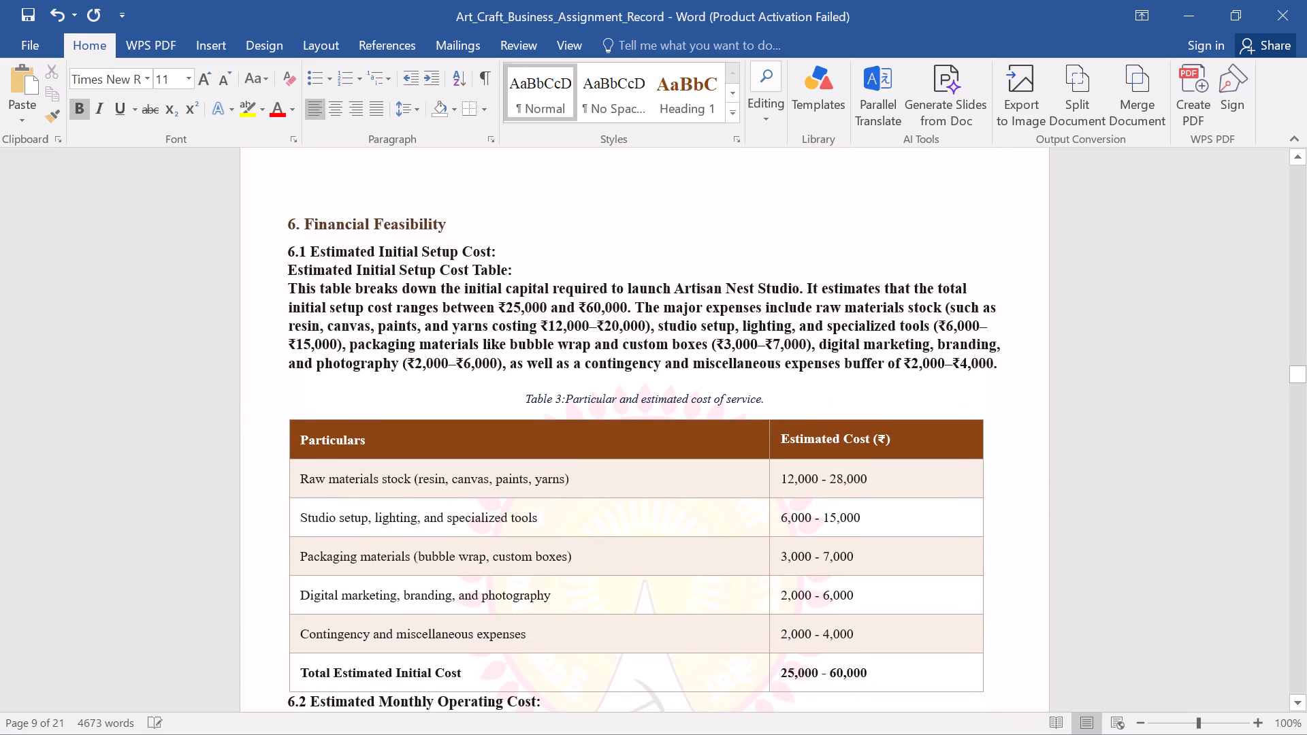
scroll(554, 373, "down", 2)
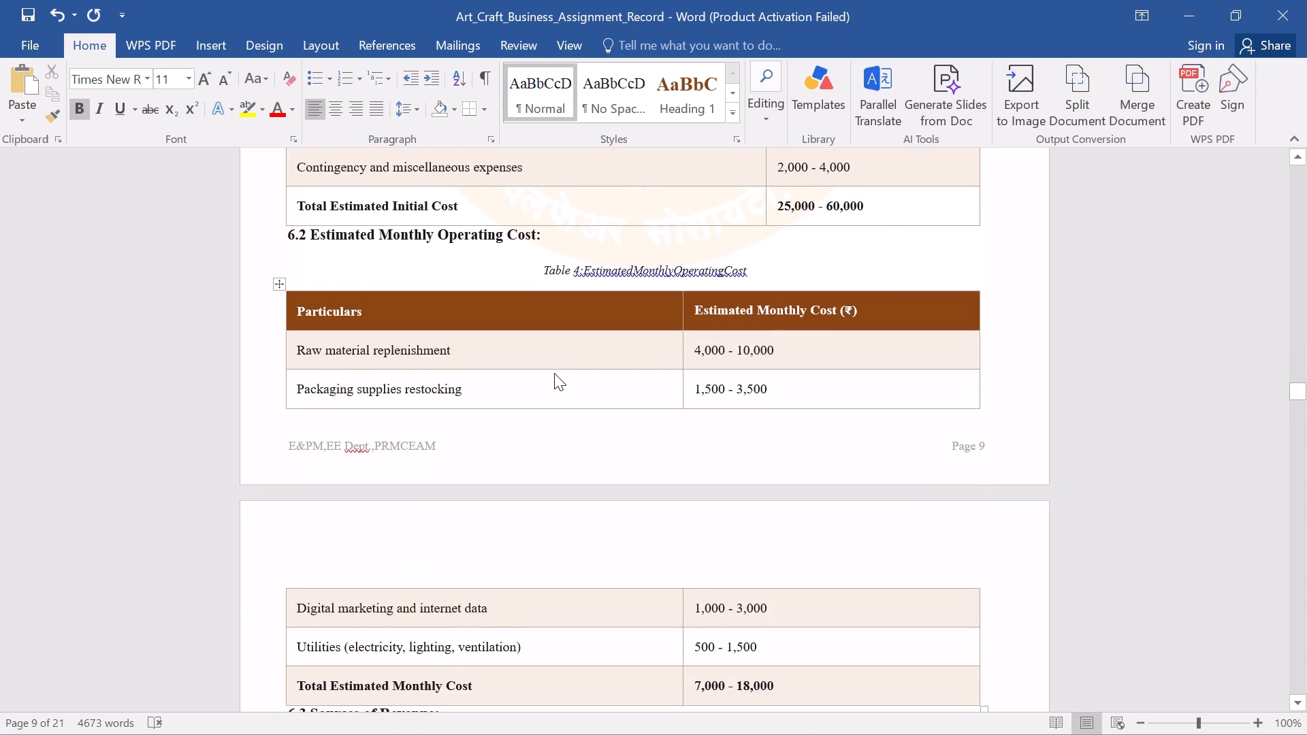
scroll(554, 373, "down", 2)
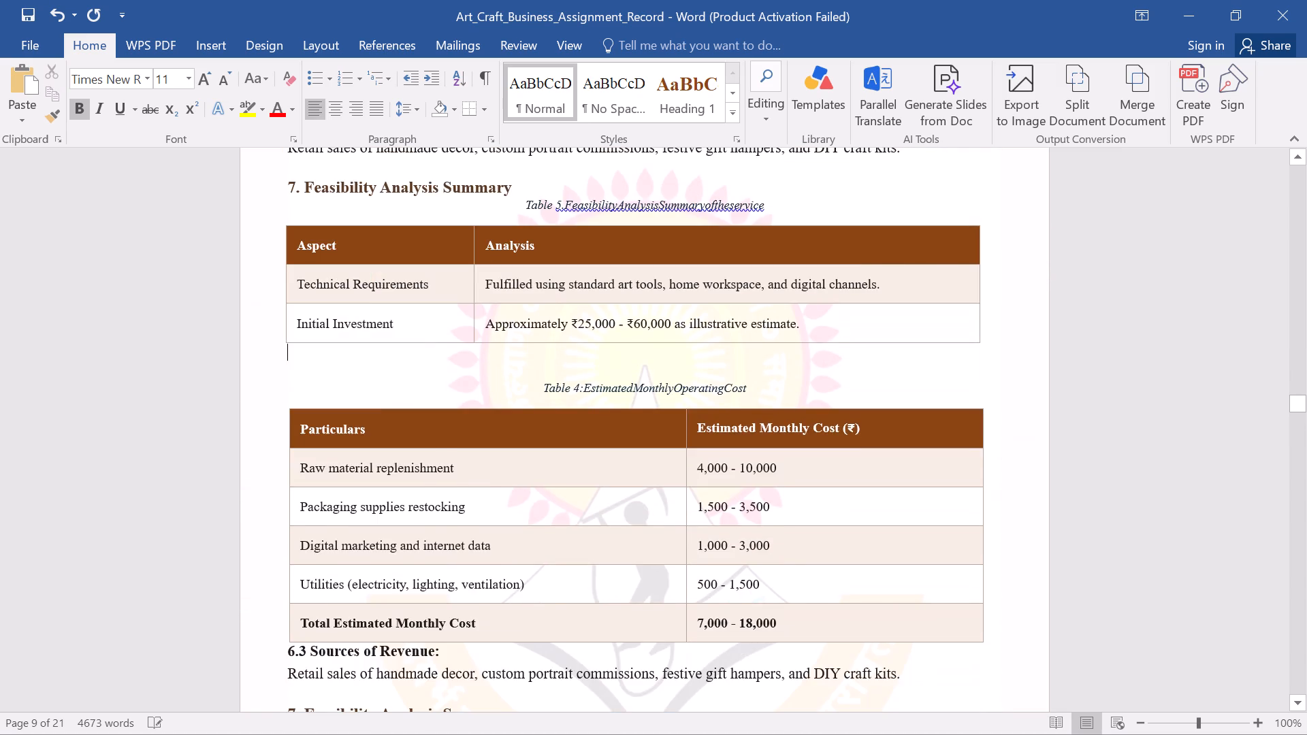
scroll(554, 373, "down", 1)
scroll(554, 373, "up", 1)
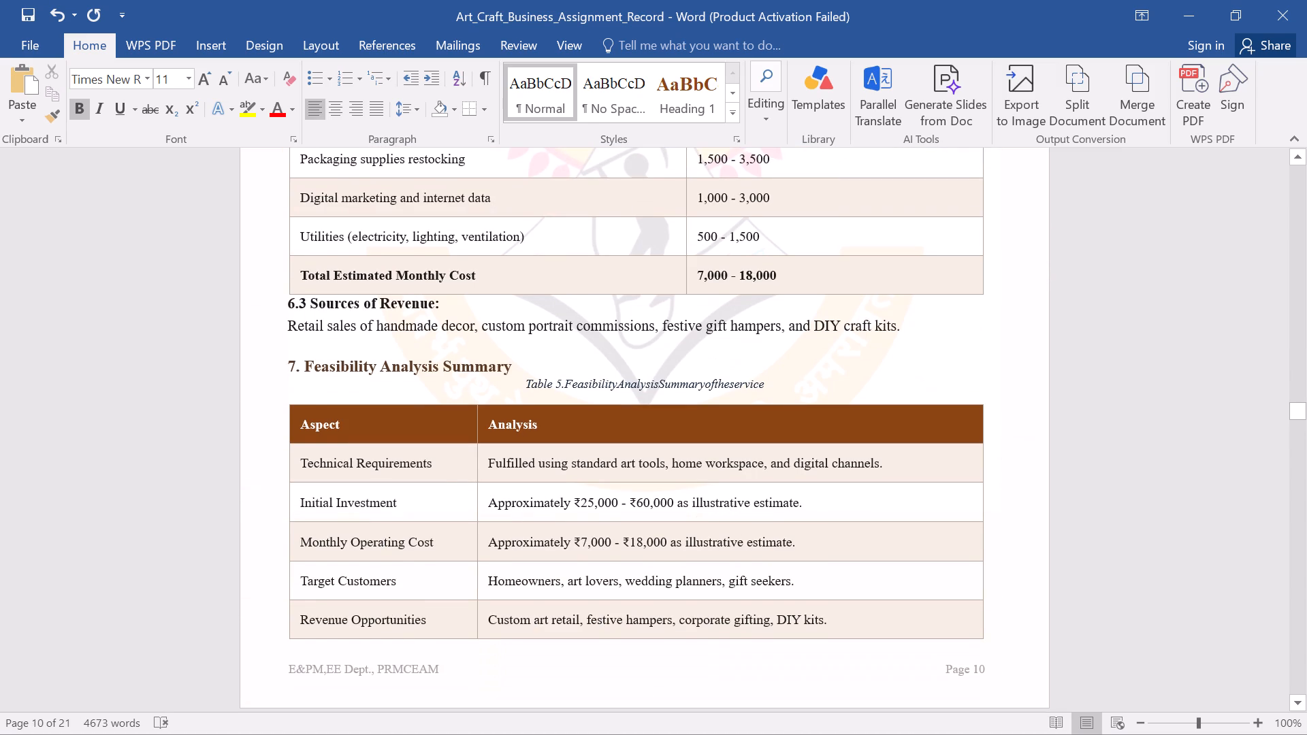
scroll(554, 373, "up", 1)
scroll(554, 373, "down", 1)
scroll(554, 373, "up", 6)
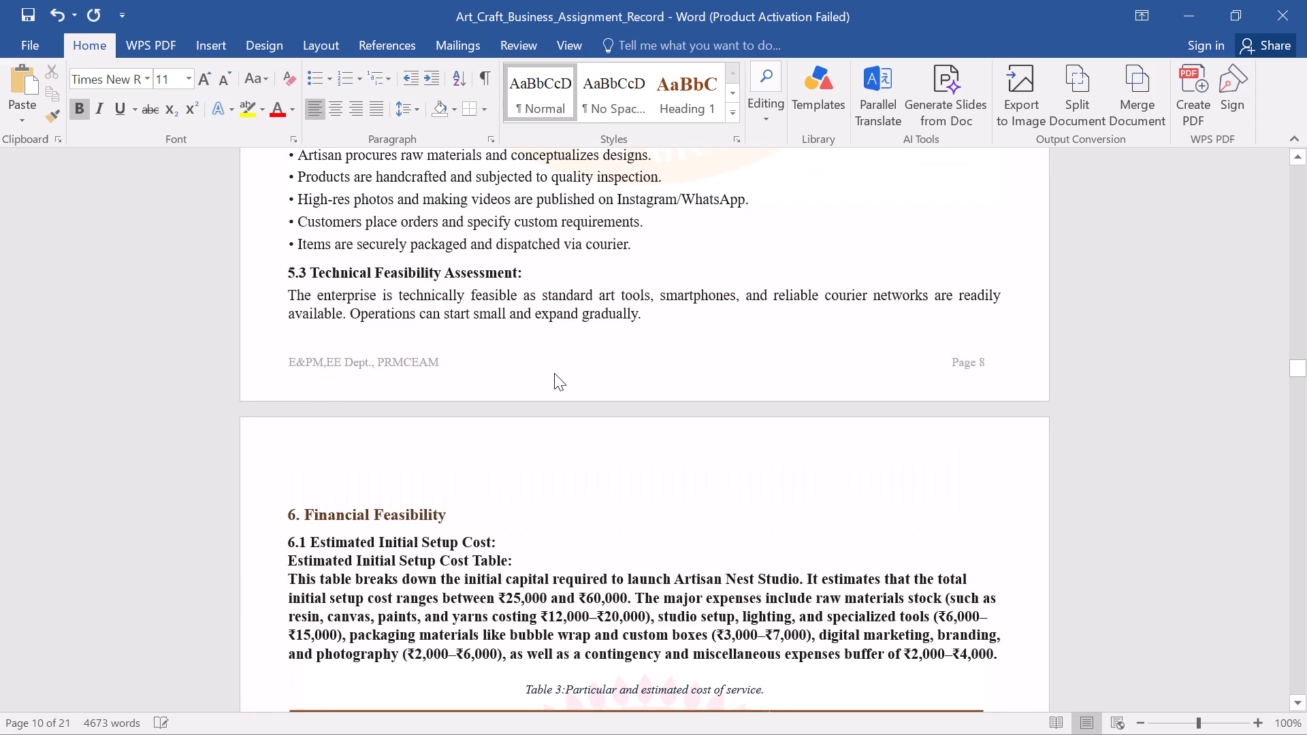
scroll(554, 373, "up", 6)
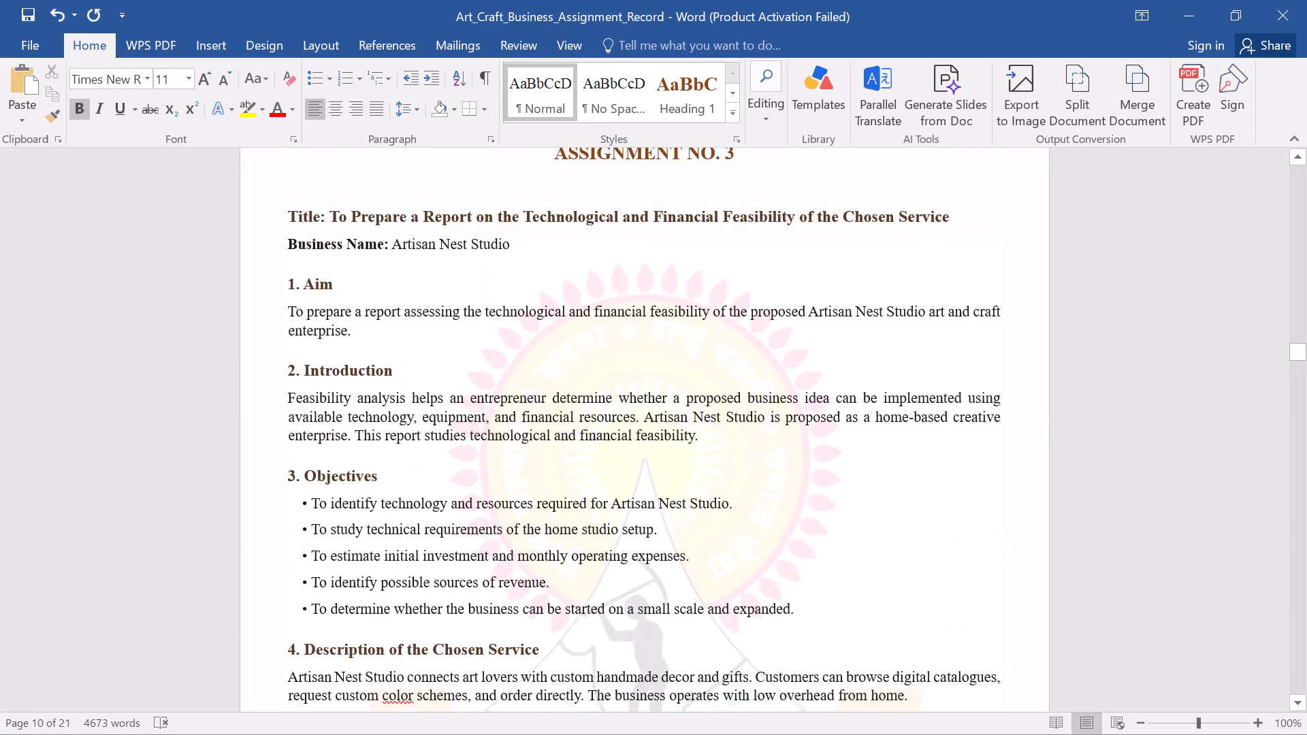
scroll(554, 373, "up", 1)
scroll(554, 373, "down", 4)
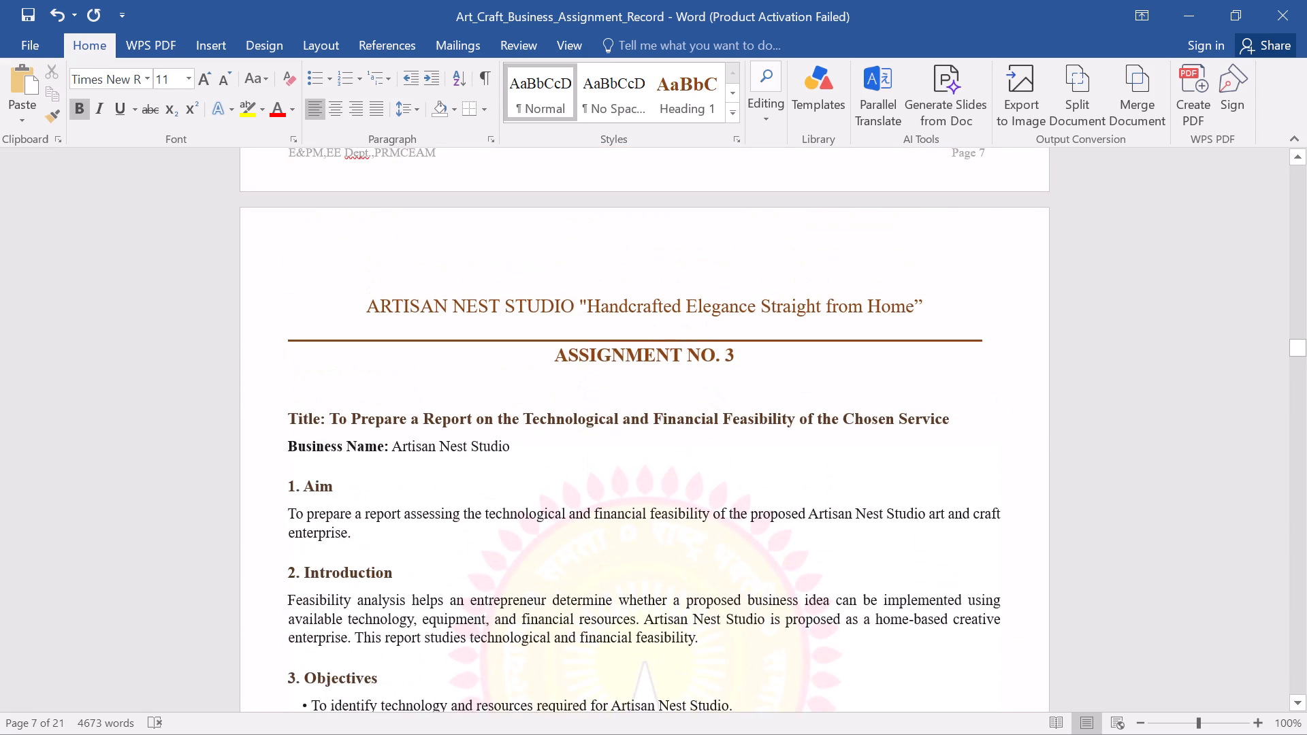
scroll(554, 373, "down", 2)
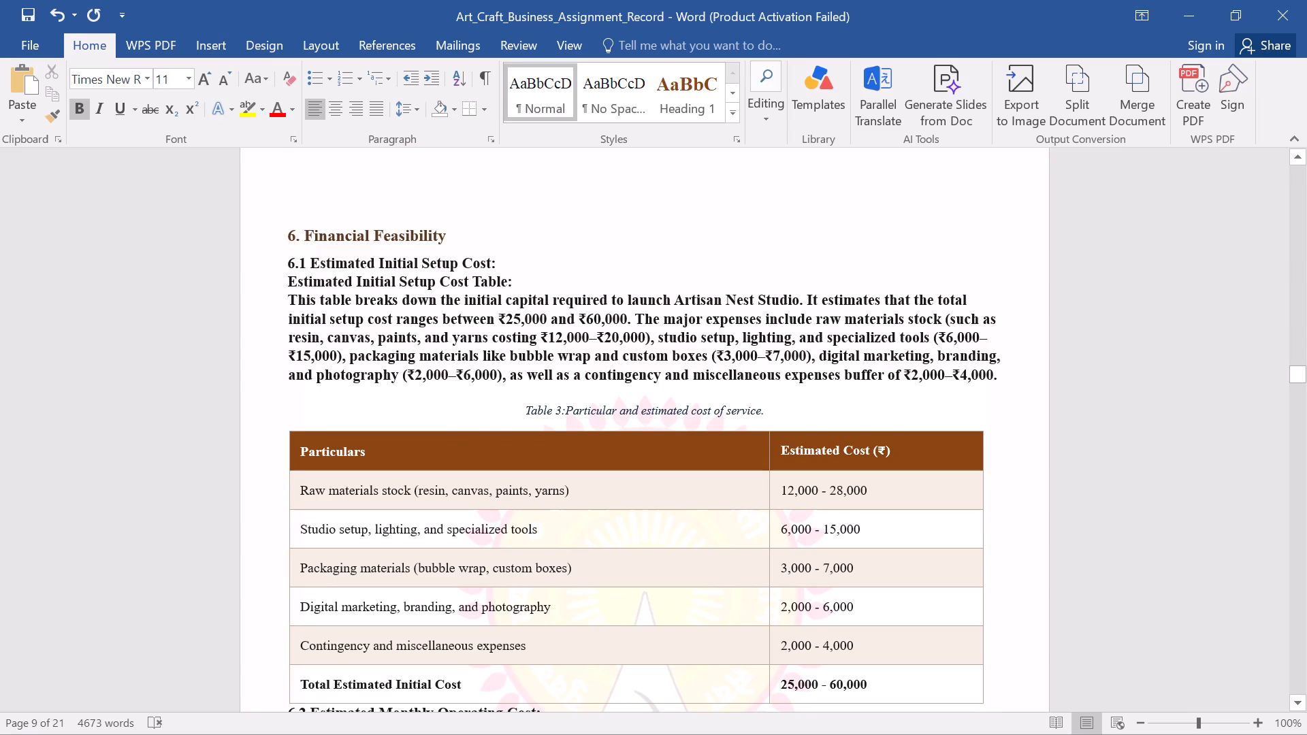
Delete the line "Estimated Initial Setup Cost Table:" under heading 6.1 Estimated Initial Setup Cost.
scroll(385, 478, "up", 2)
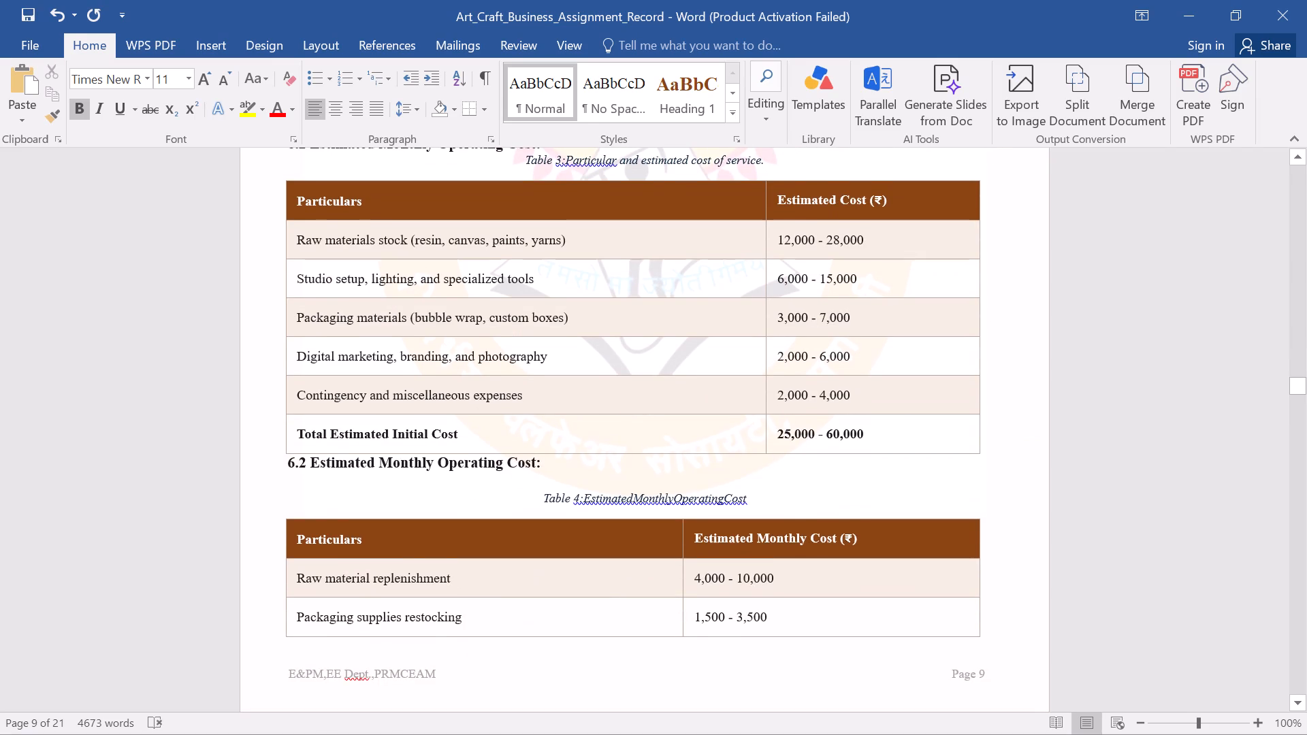
scroll(385, 478, "up", 1)
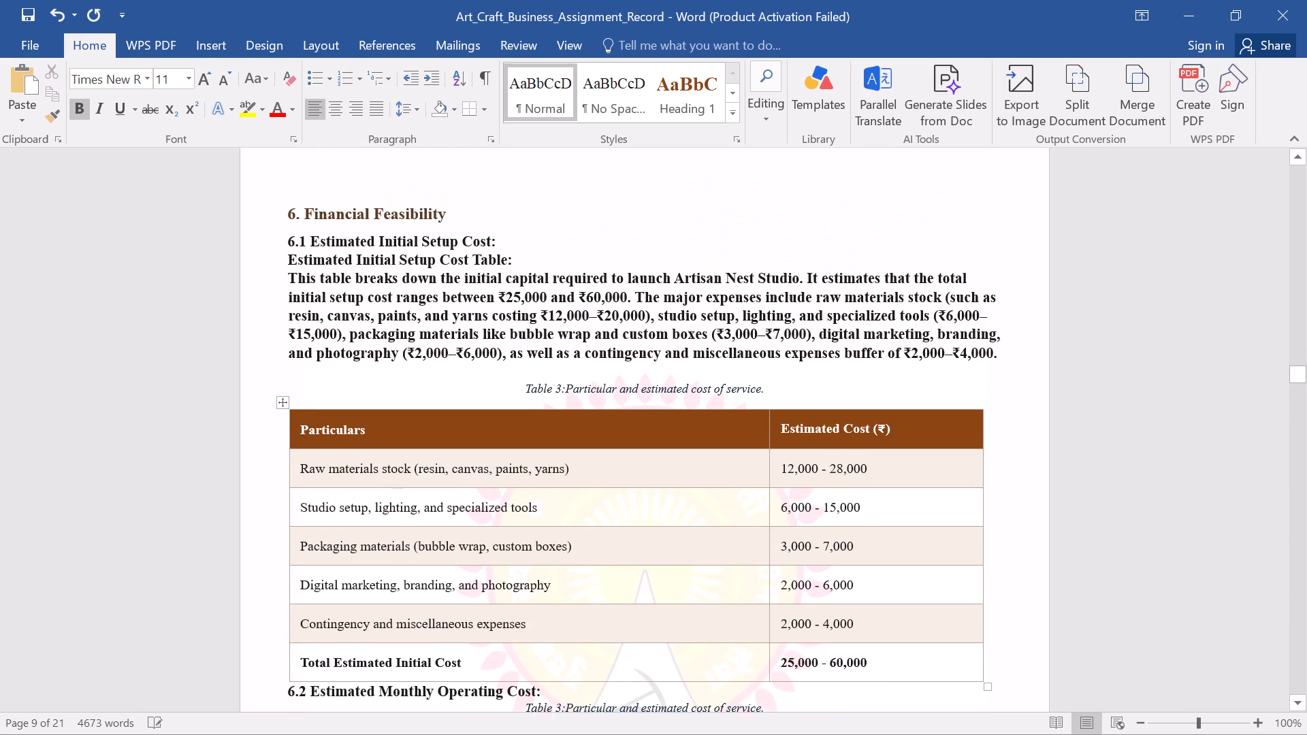
scroll(385, 478, "up", 1)
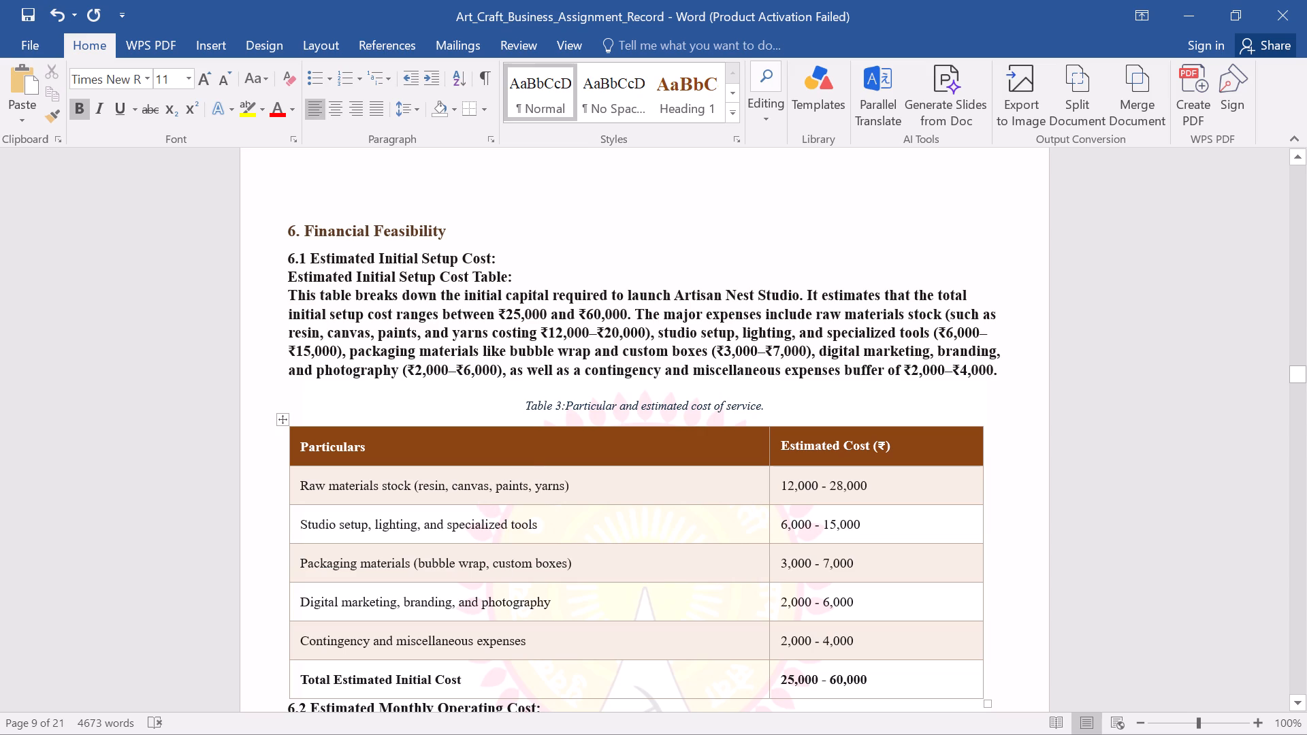
left_click(511, 274)
key("BackSpace")
key("BackSpace")
key("BackSpace")
key("BackSpace")
key("BackSpace")
key("BackSpace")
key("BackSpace")
key("BackSpace")
key("BackSpace")
key("BackSpace")
key("BackSpace")
key("BackSpace")
key("BackSpace")
key("BackSpace")
key("BackSpace")
key("BackSpace")
key("BackSpace")
key("BackSpace")
key("BackSpace")
key("BackSpace")
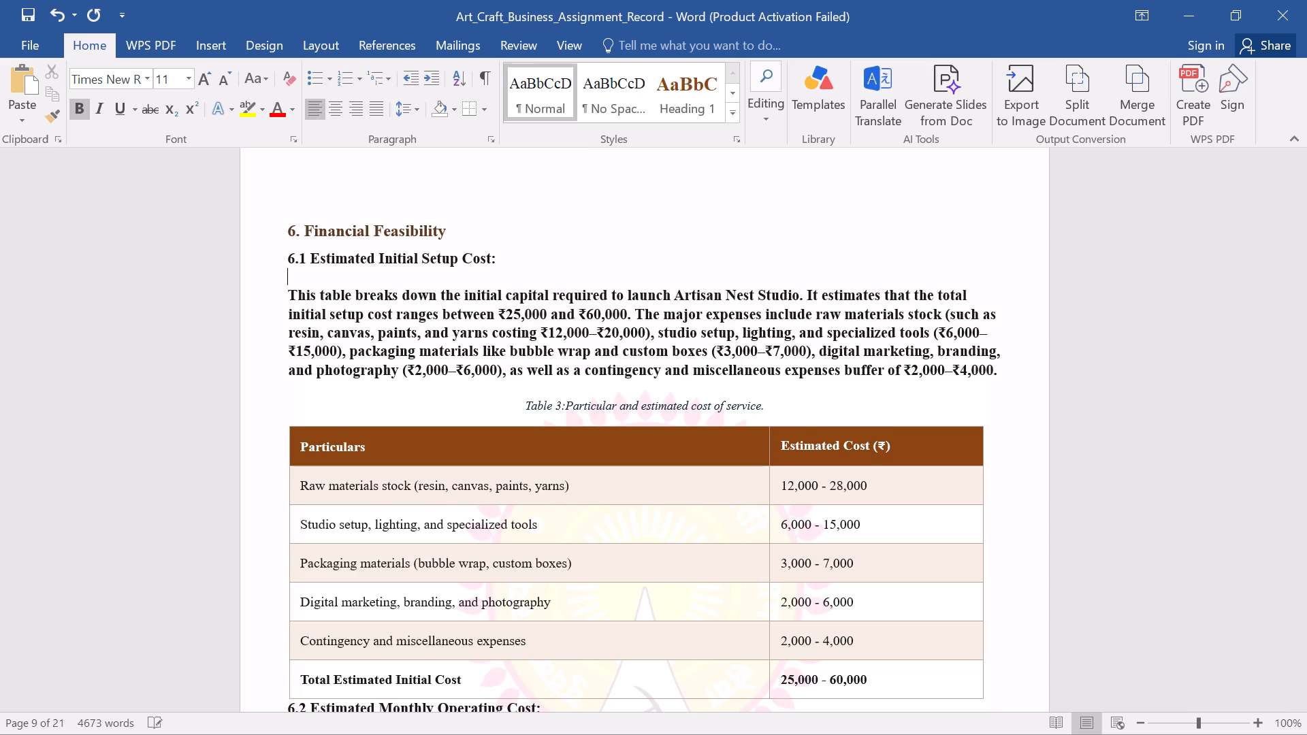
scroll(527, 419, "down", 1)
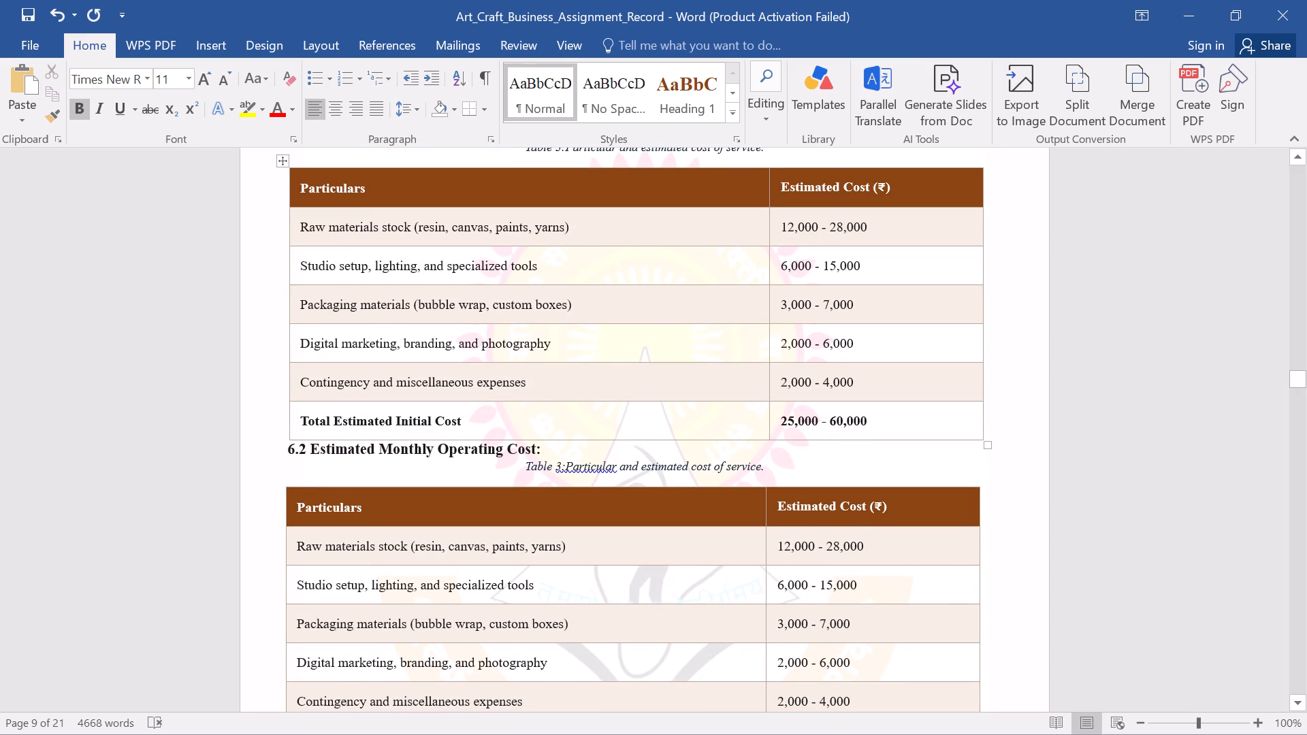
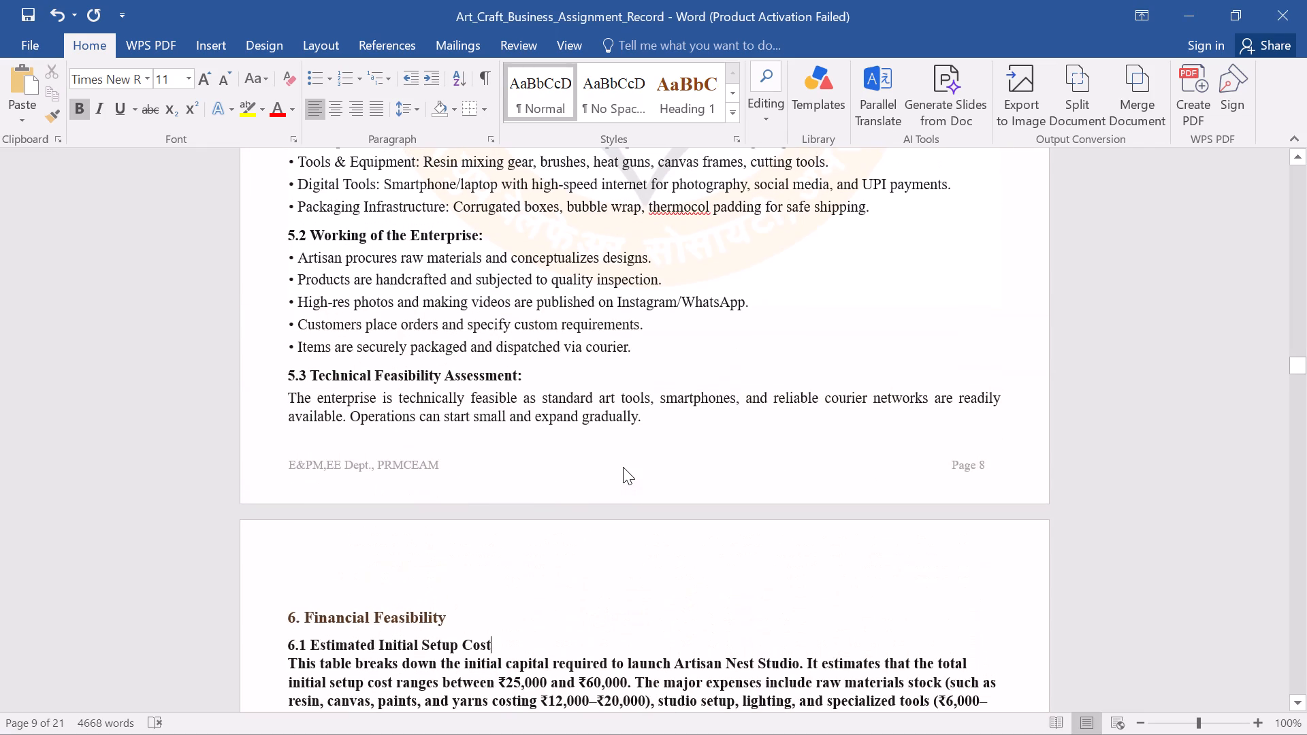
scroll(623, 467, "up", 1)
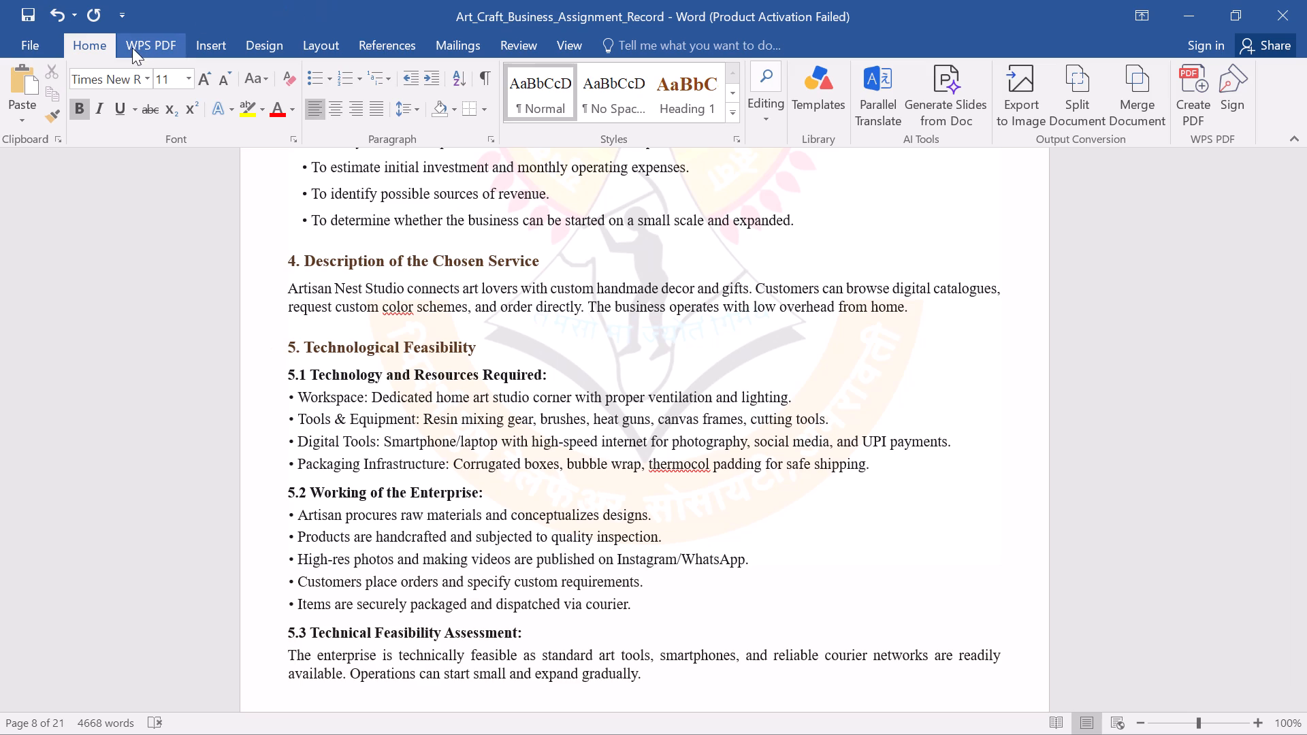
left_click(148, 261)
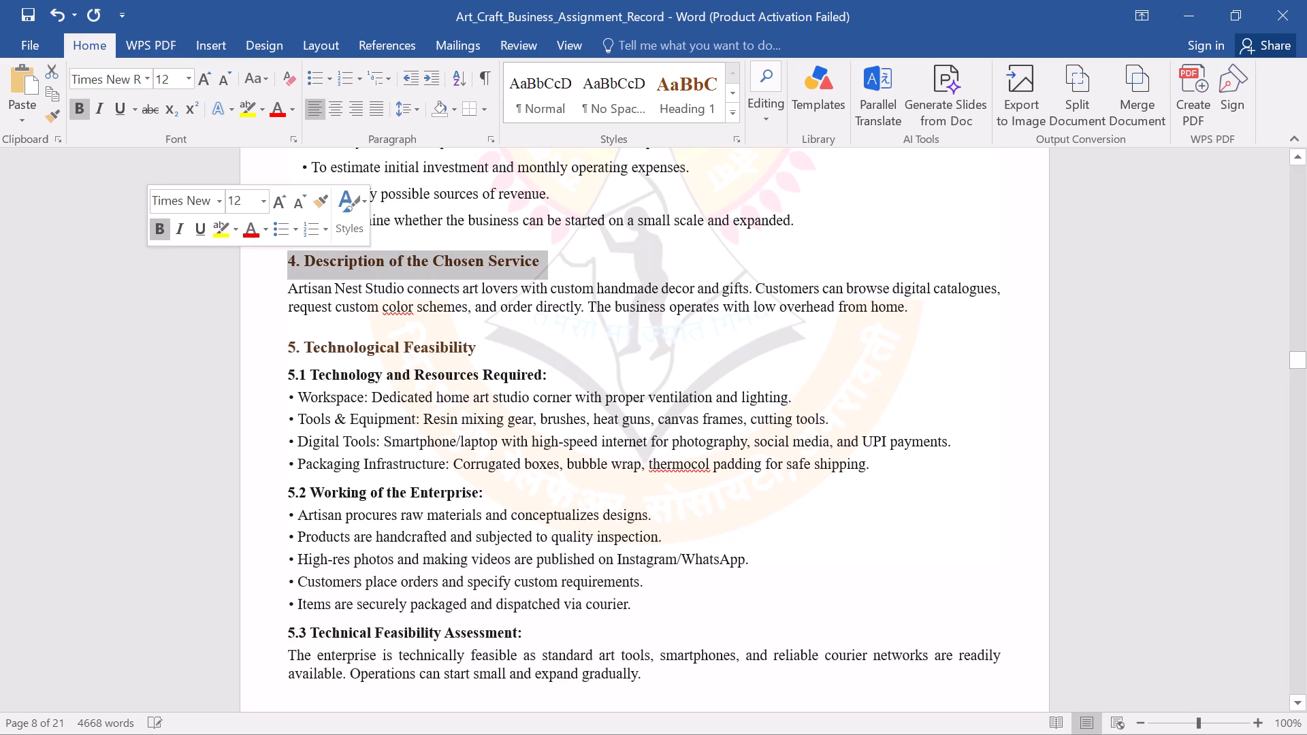
left_click(58, 14)
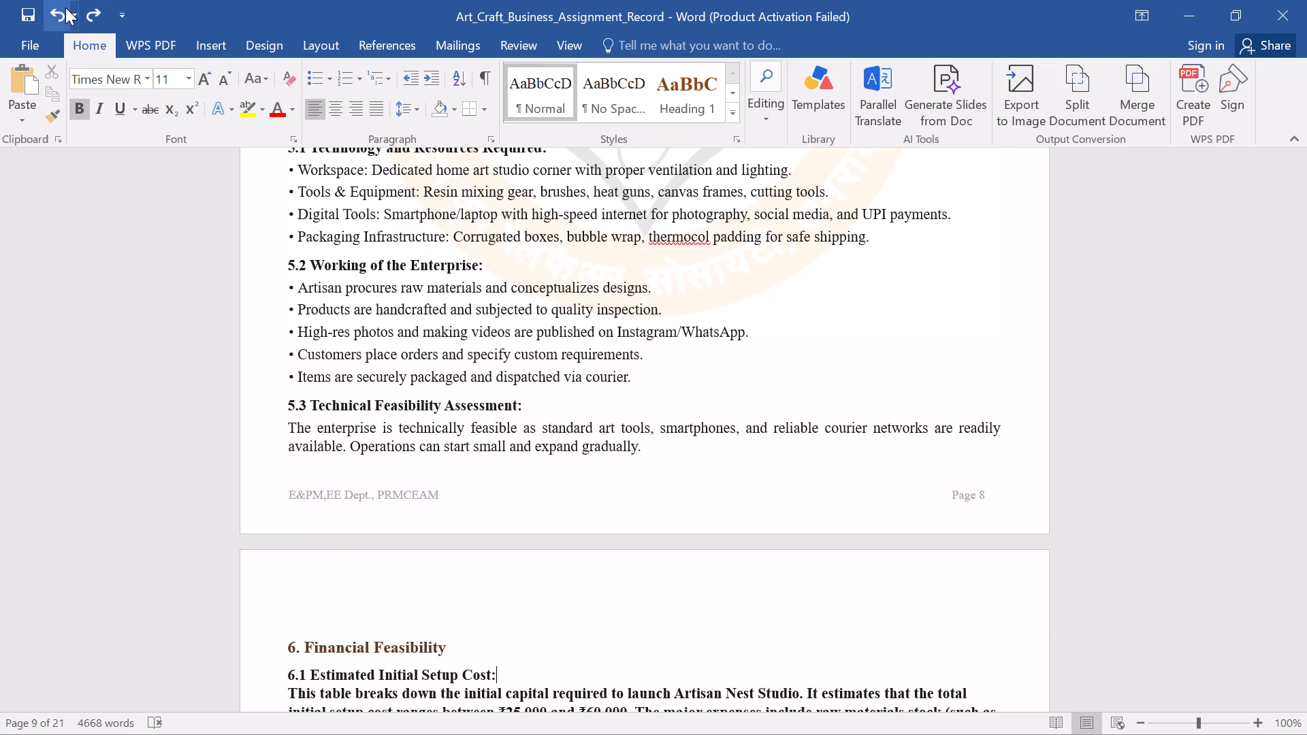
left_click(65, 7)
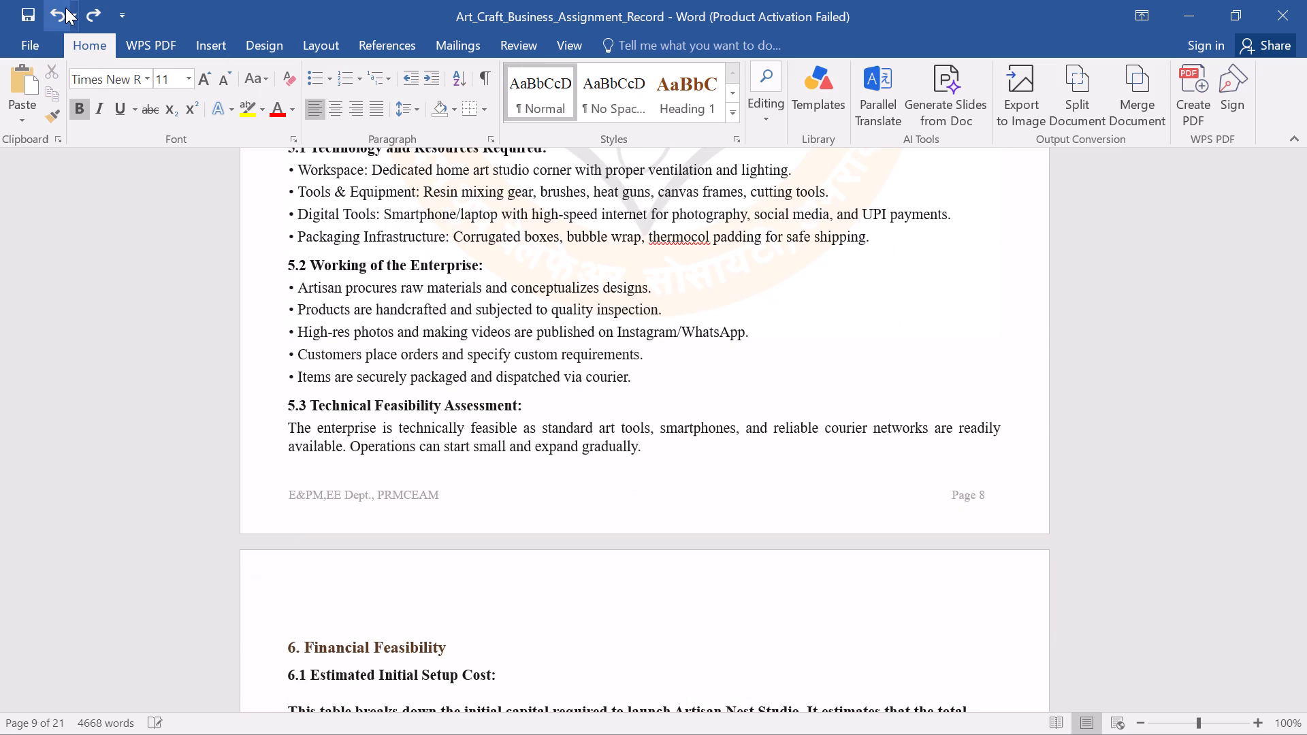
left_click(60, 12)
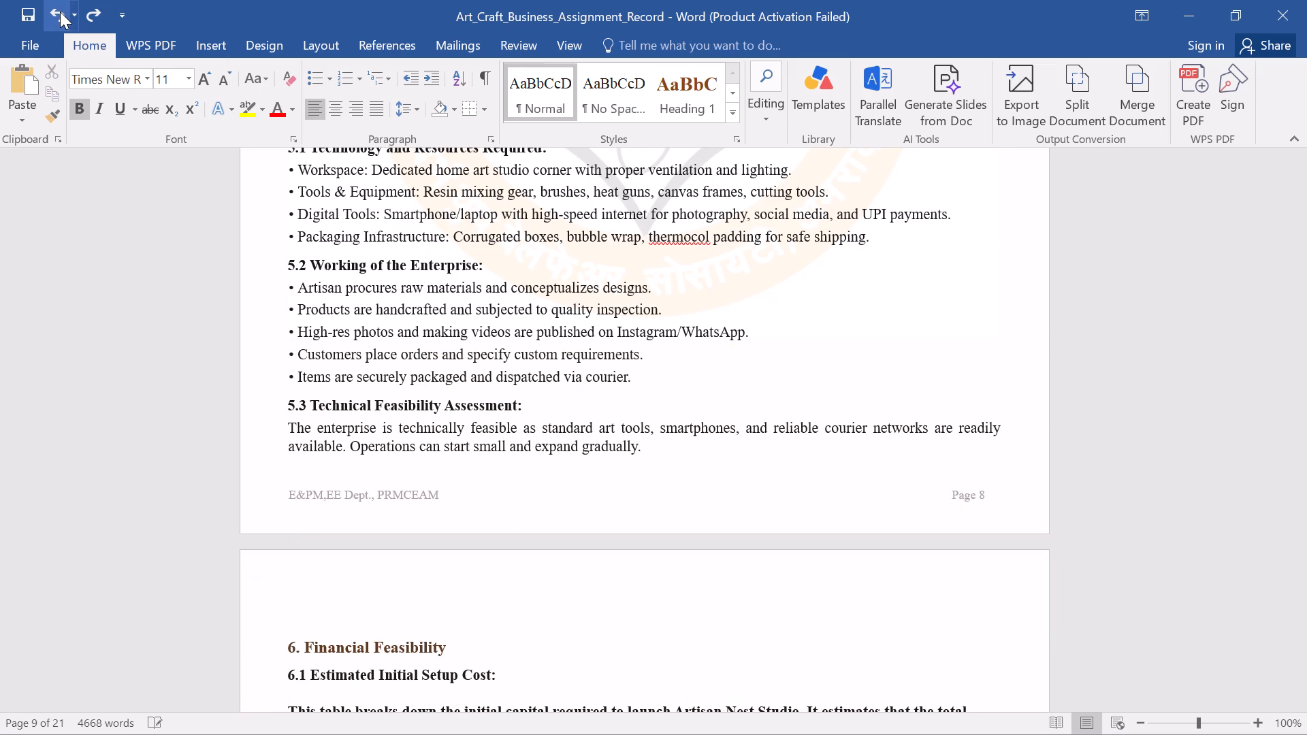
left_click(60, 12)
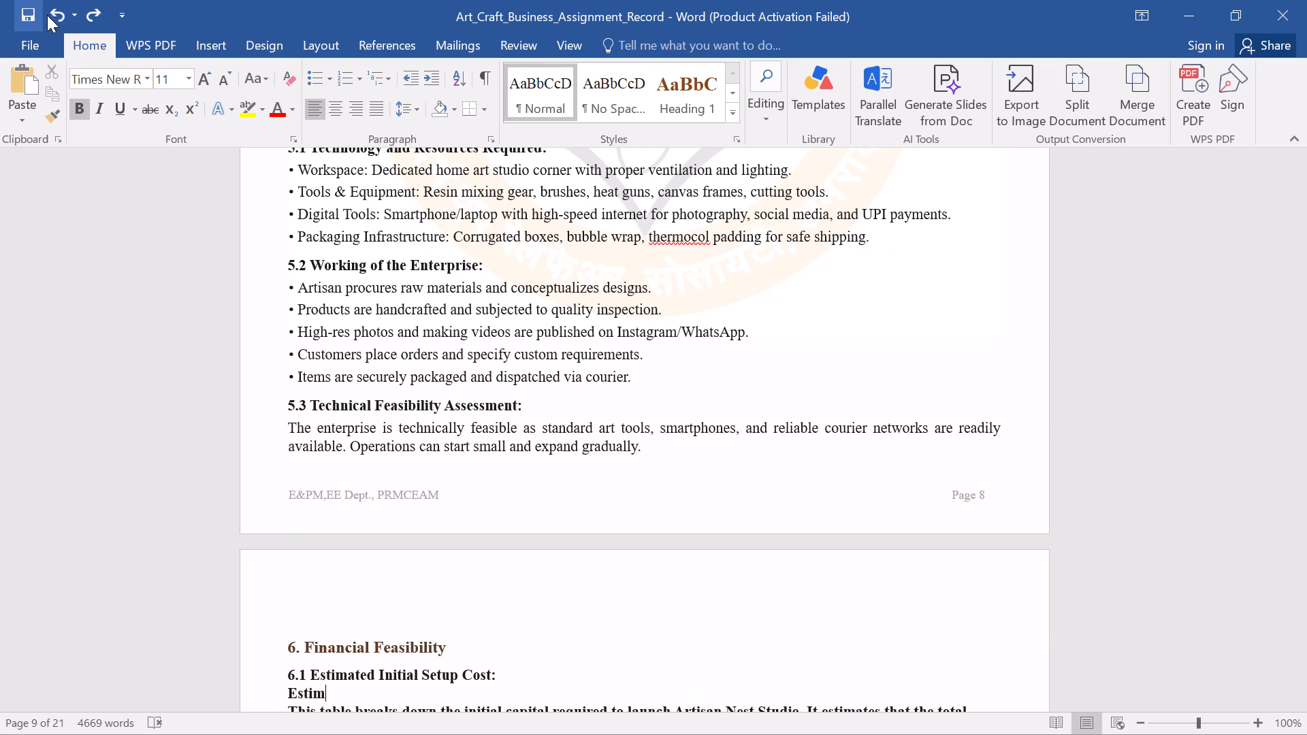
triple_click(59, 16)
triple_click(59, 16)
triple_click(59, 16)
triple_click(59, 16)
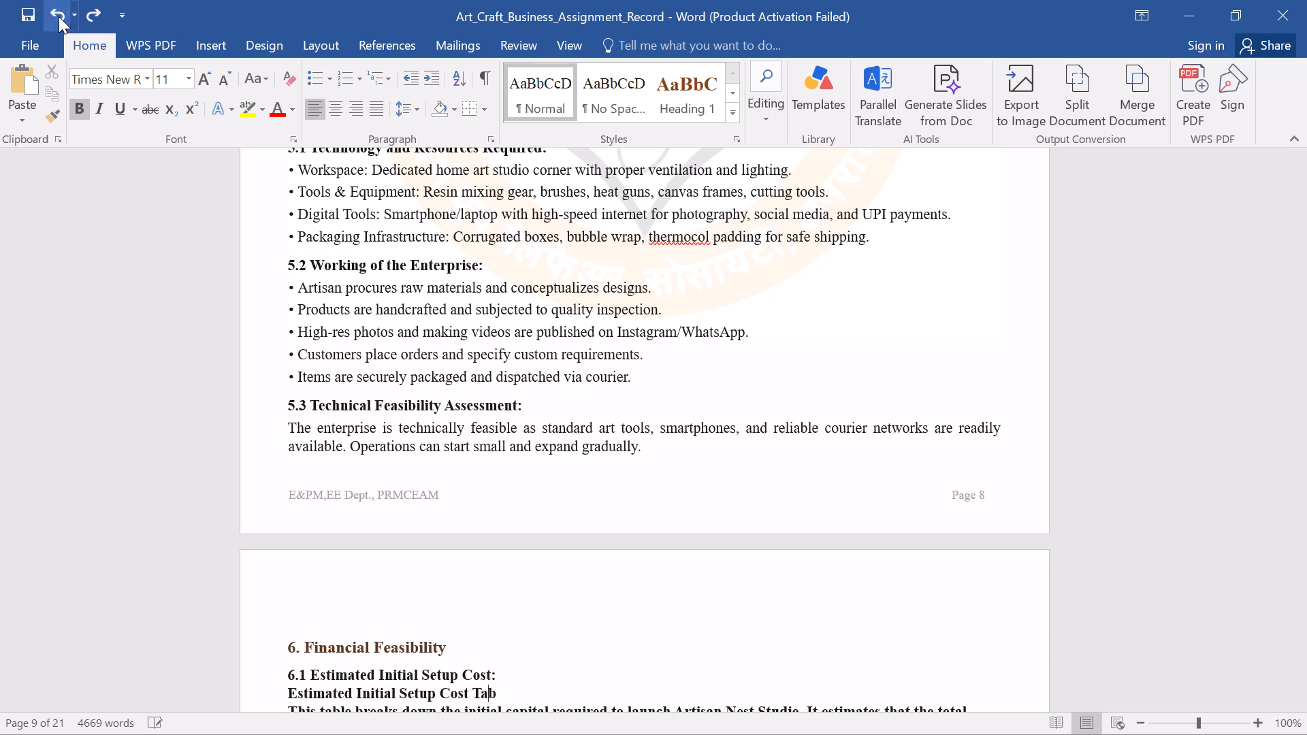
left_click(59, 16)
left_click(59, 16)
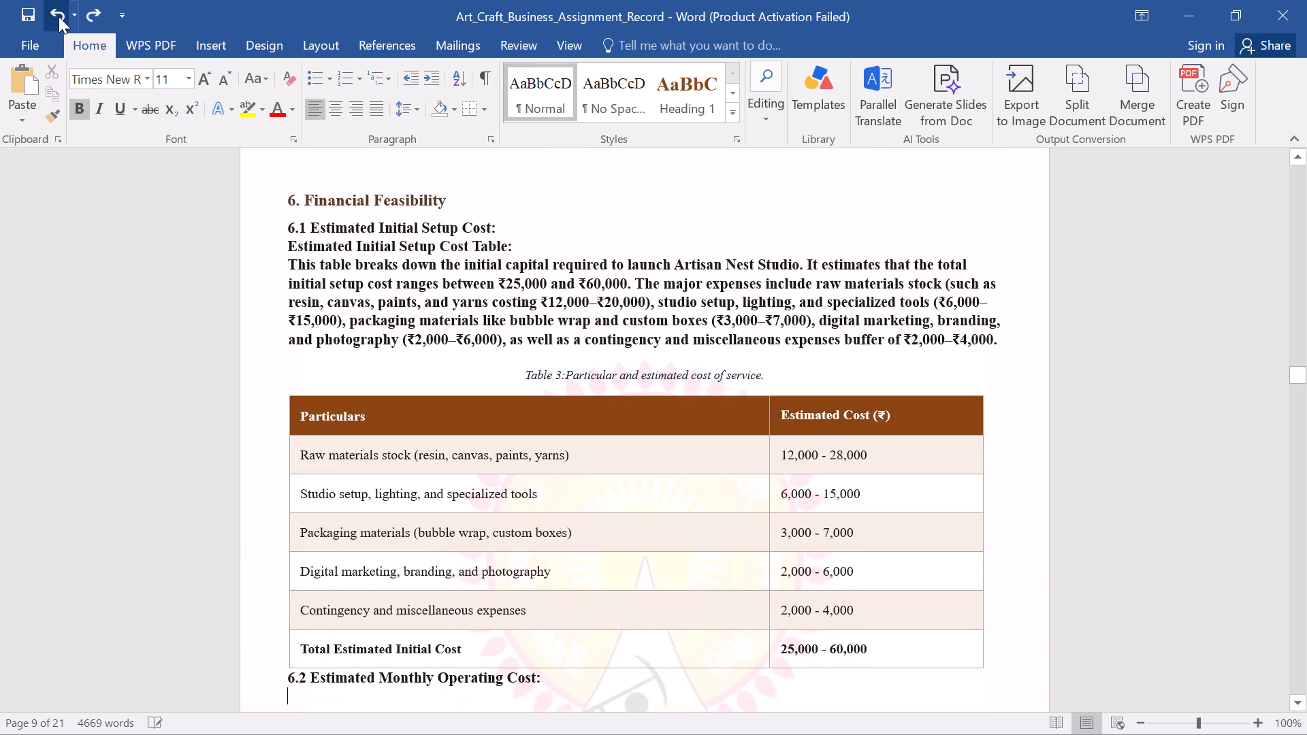
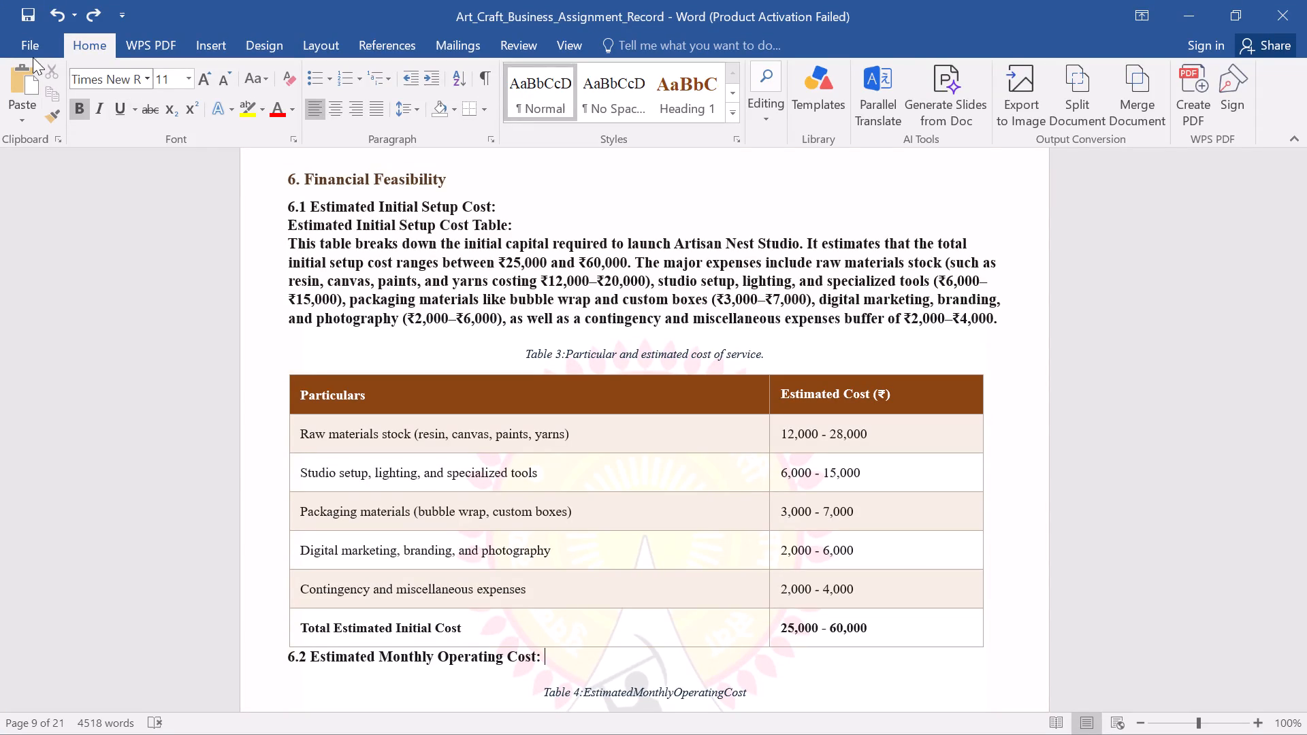
Undo the remaining edit at the end of the "6.2 Estimated Monthly Operating Cost:" heading.
left_click(54, 21)
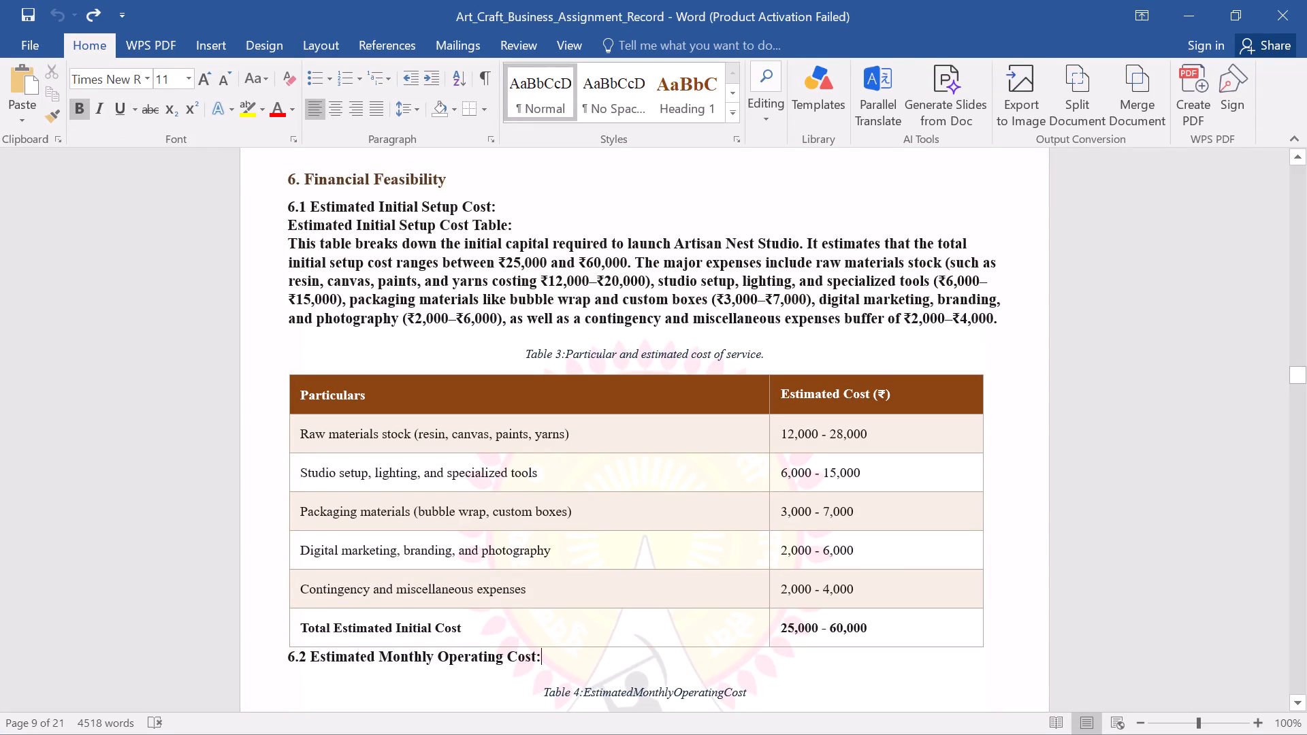
scroll(287, 548, "down", 1)
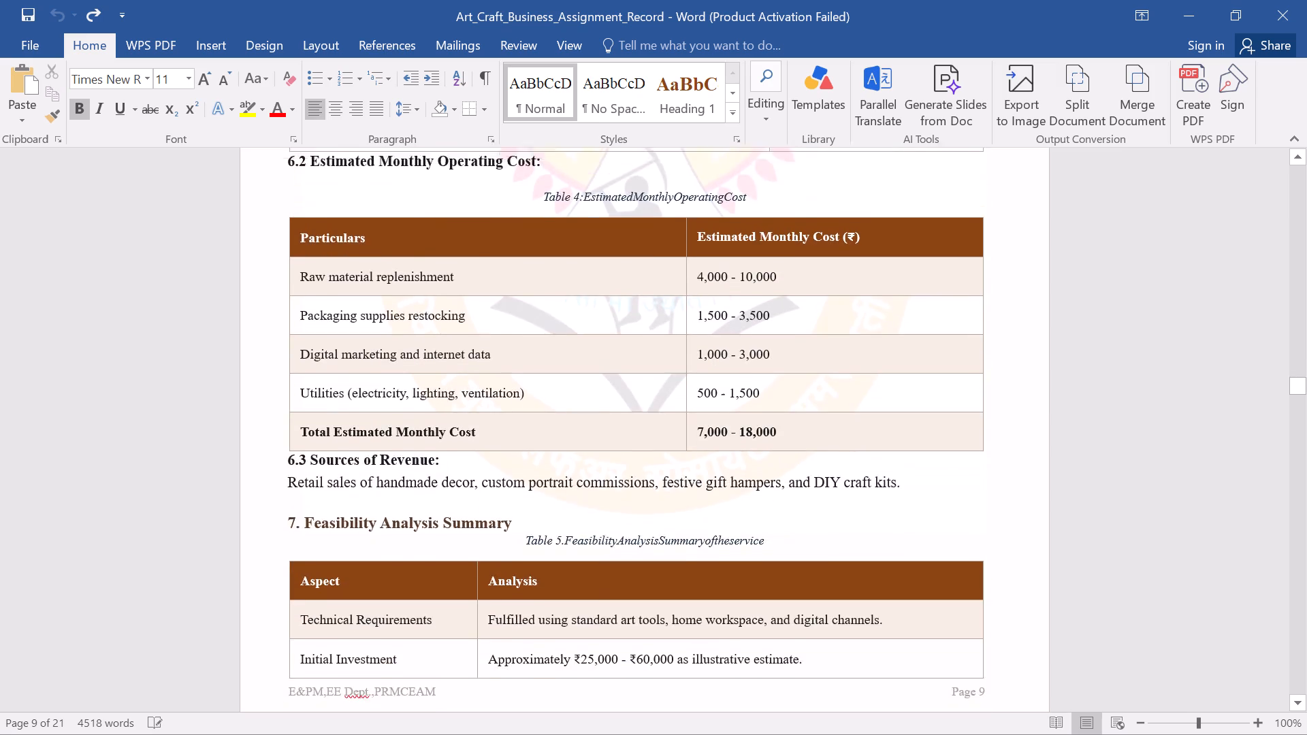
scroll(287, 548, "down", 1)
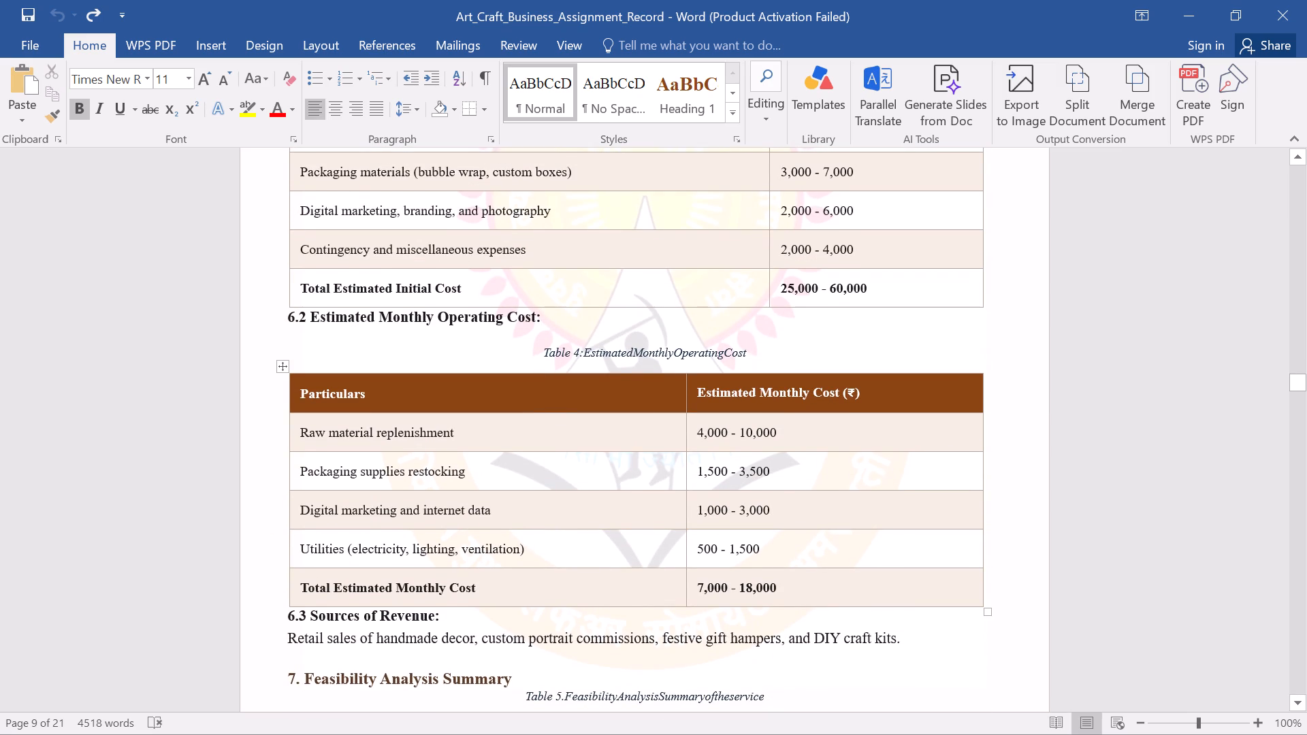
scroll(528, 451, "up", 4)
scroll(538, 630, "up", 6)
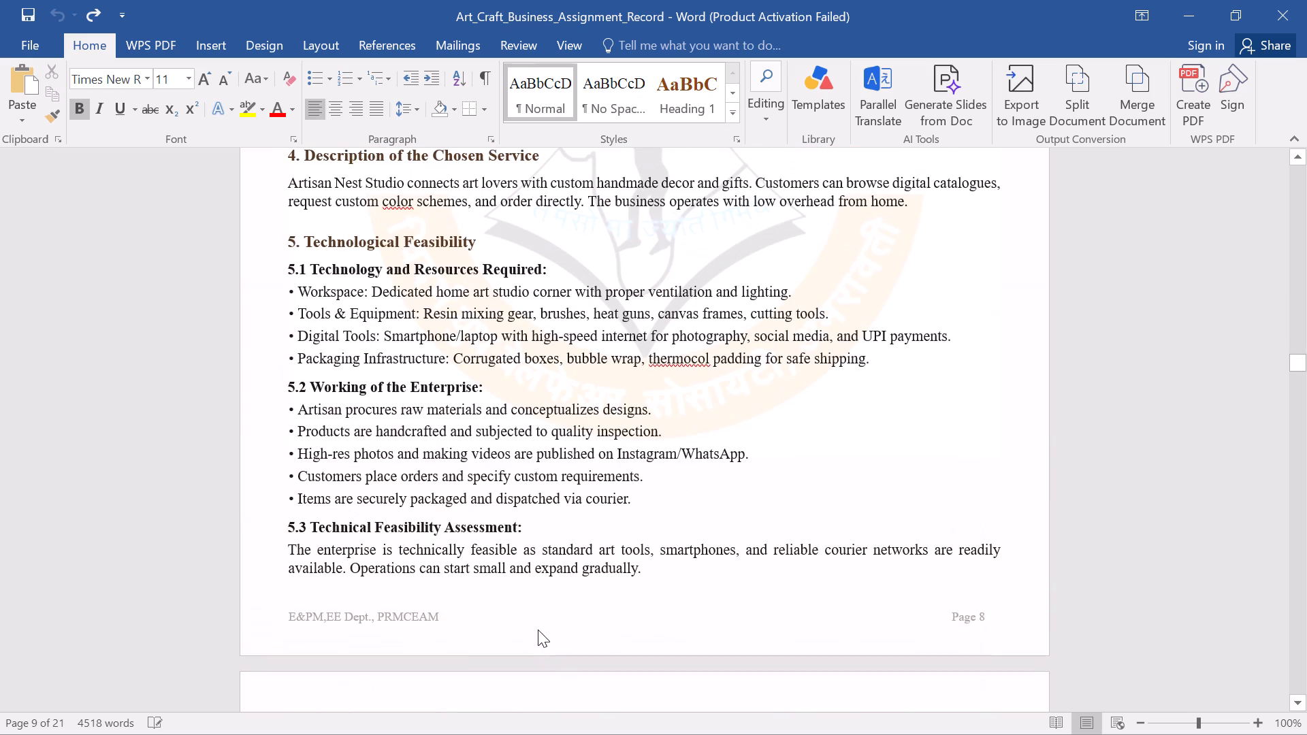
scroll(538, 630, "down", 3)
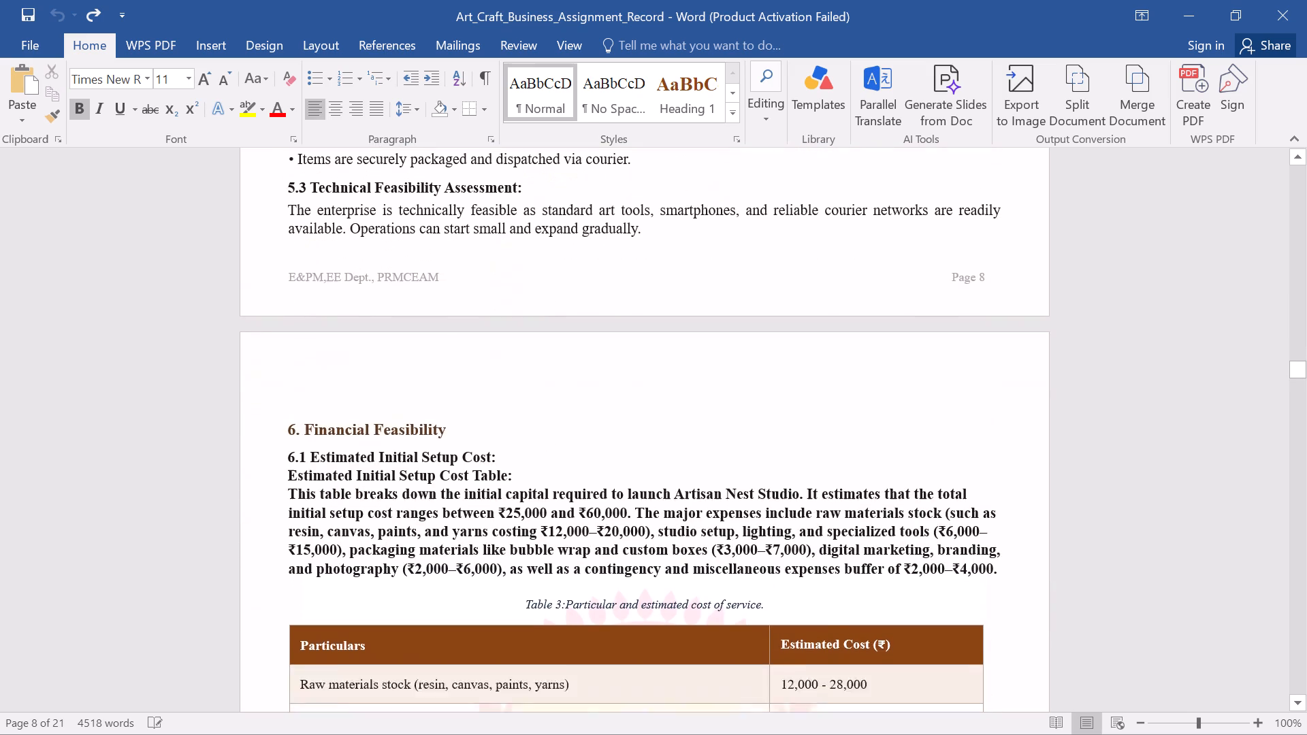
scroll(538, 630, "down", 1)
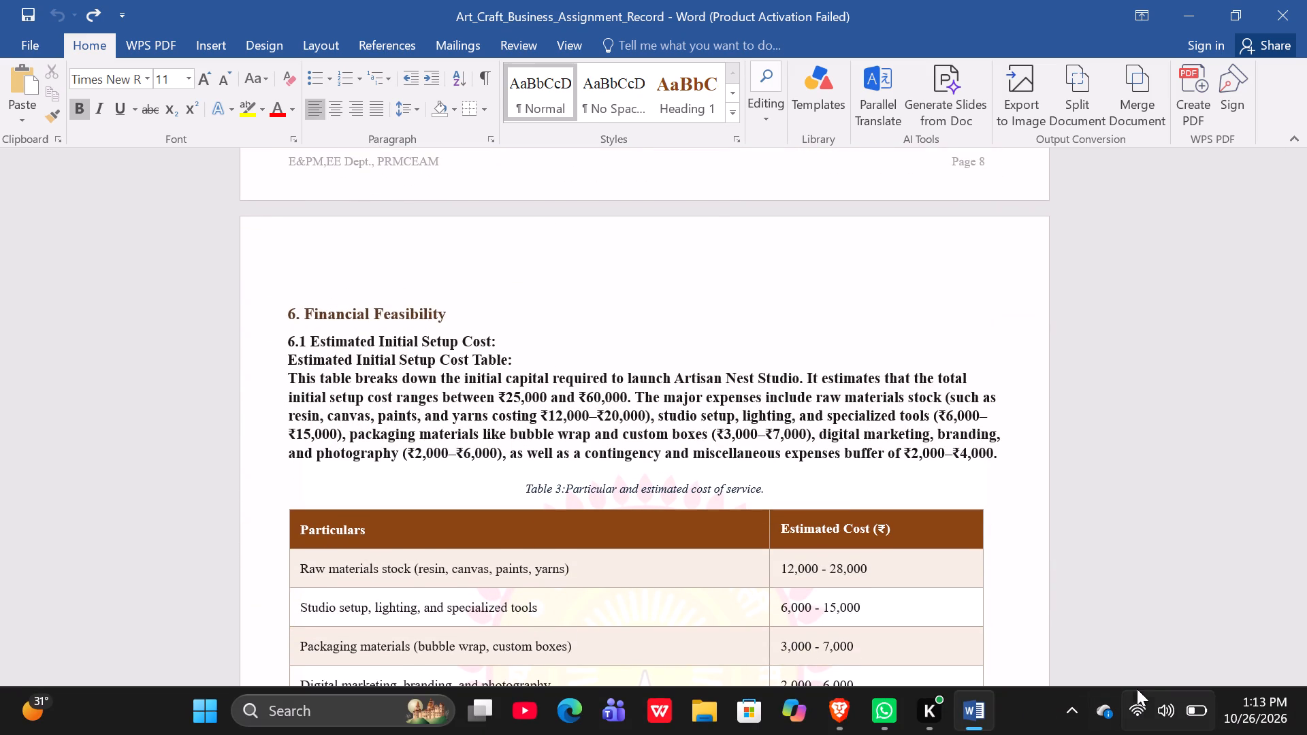
Open the Windows quick settings for network, volume and battery.
left_click(1193, 710)
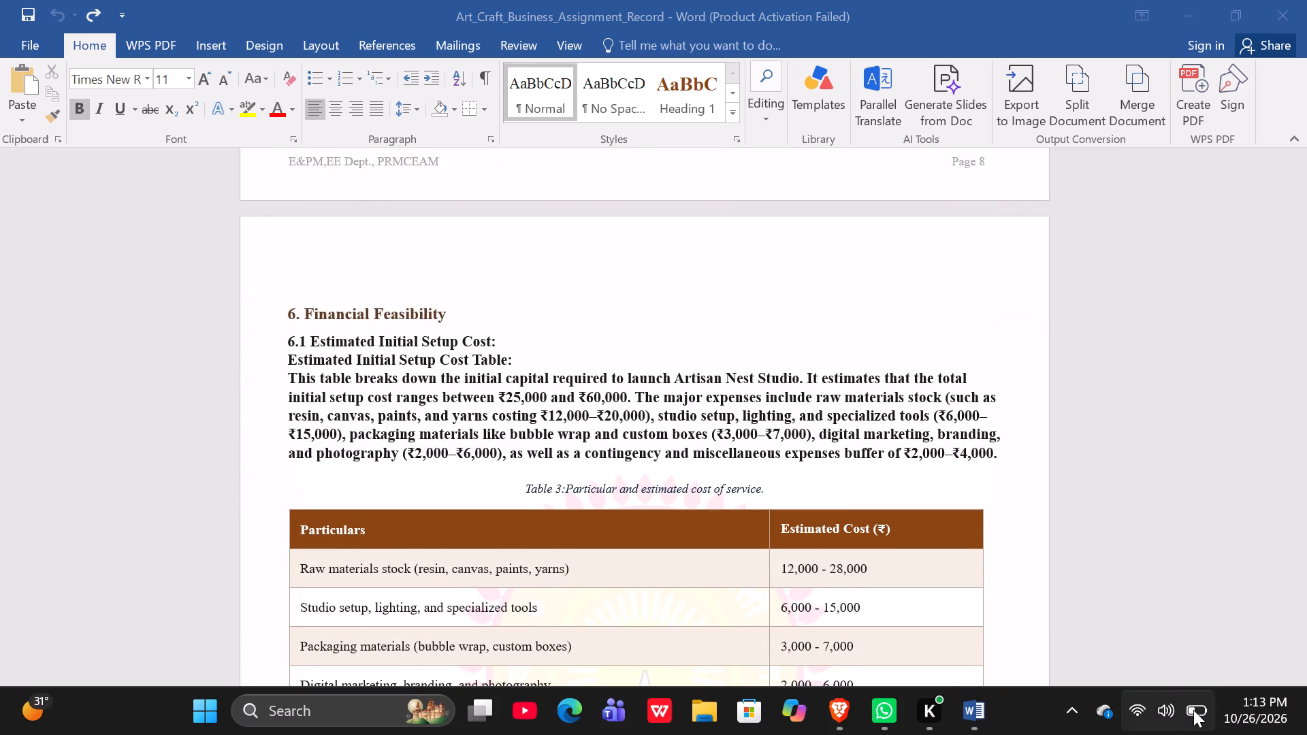
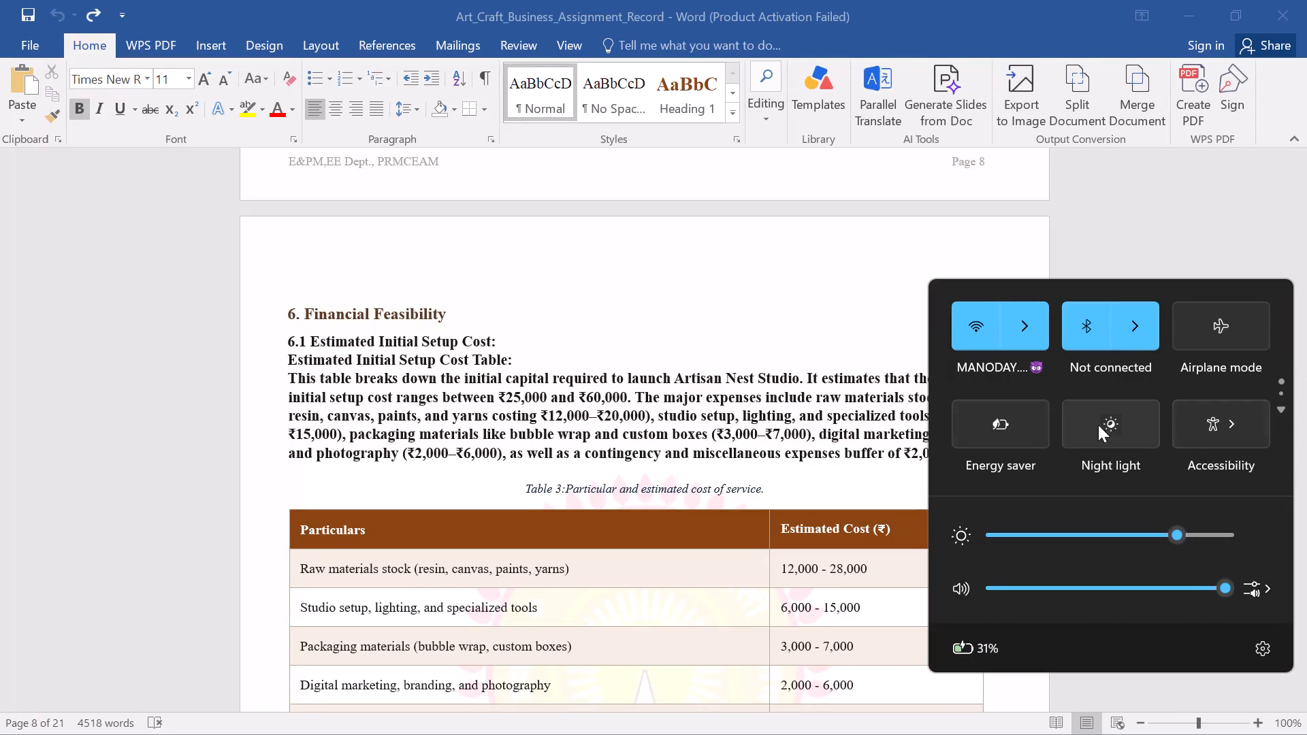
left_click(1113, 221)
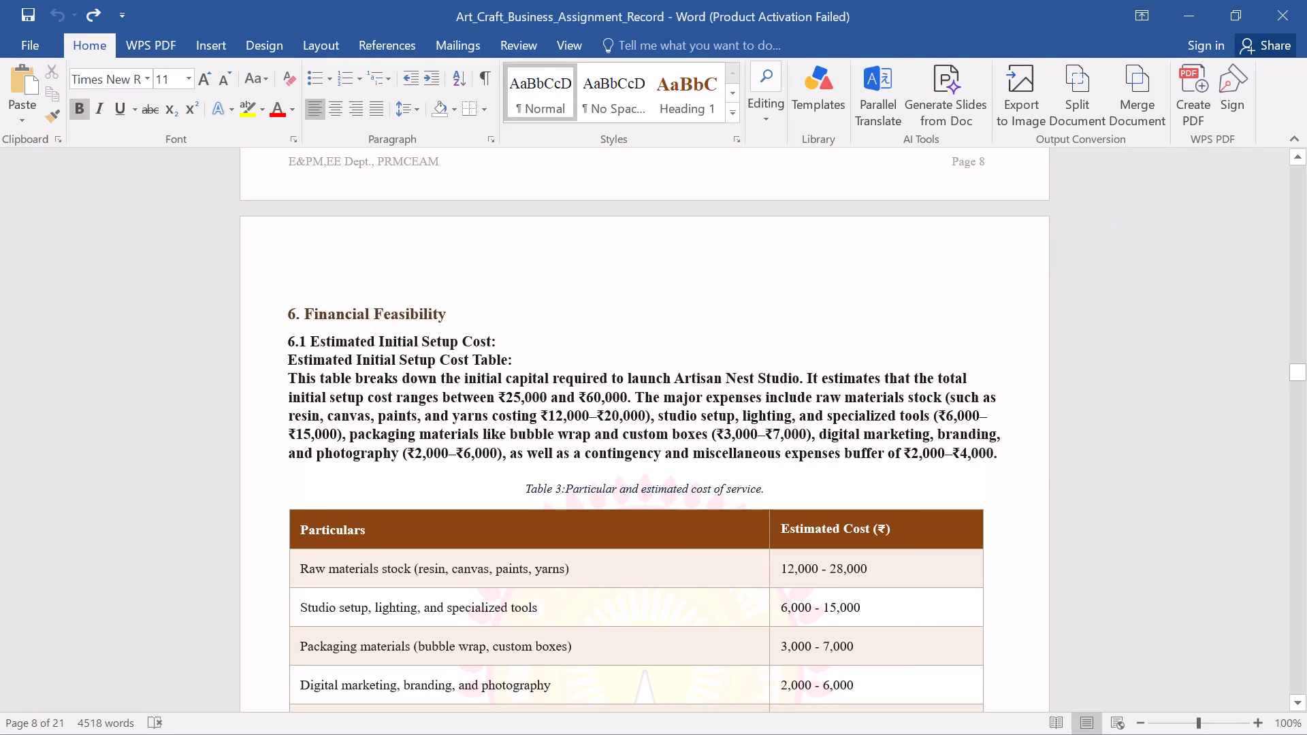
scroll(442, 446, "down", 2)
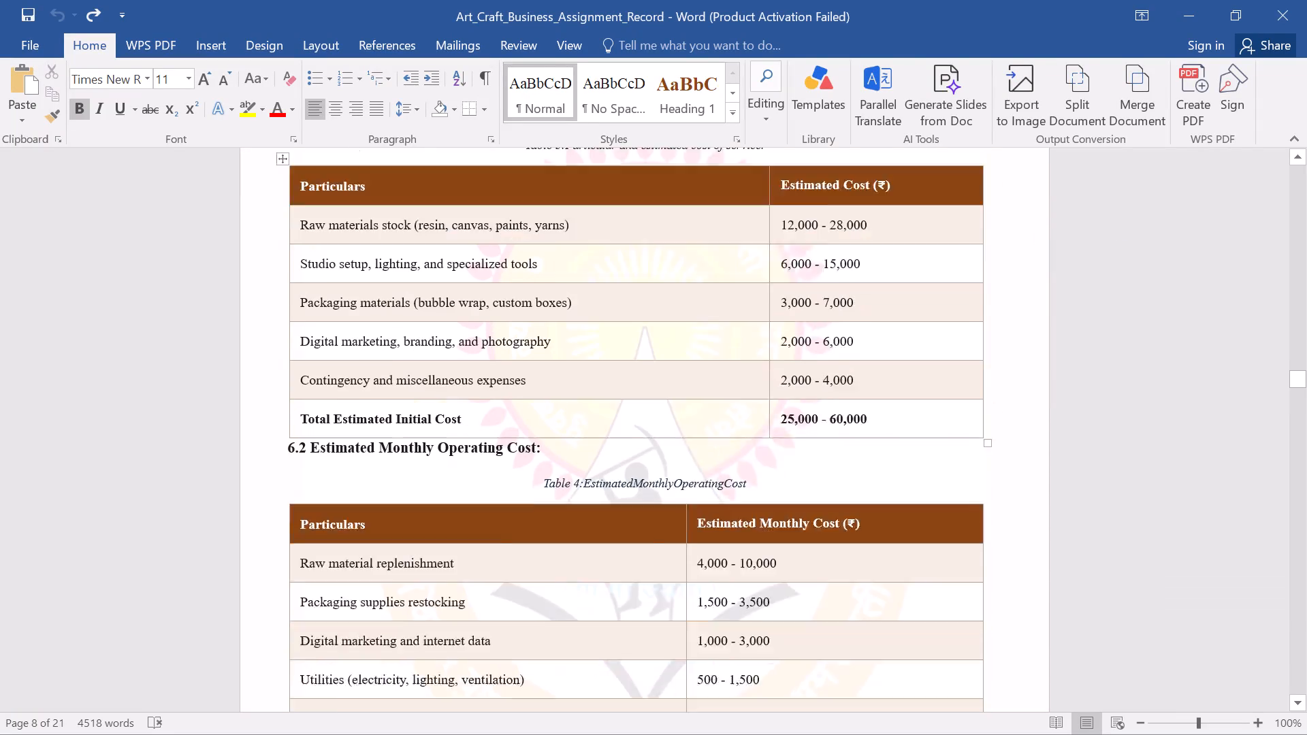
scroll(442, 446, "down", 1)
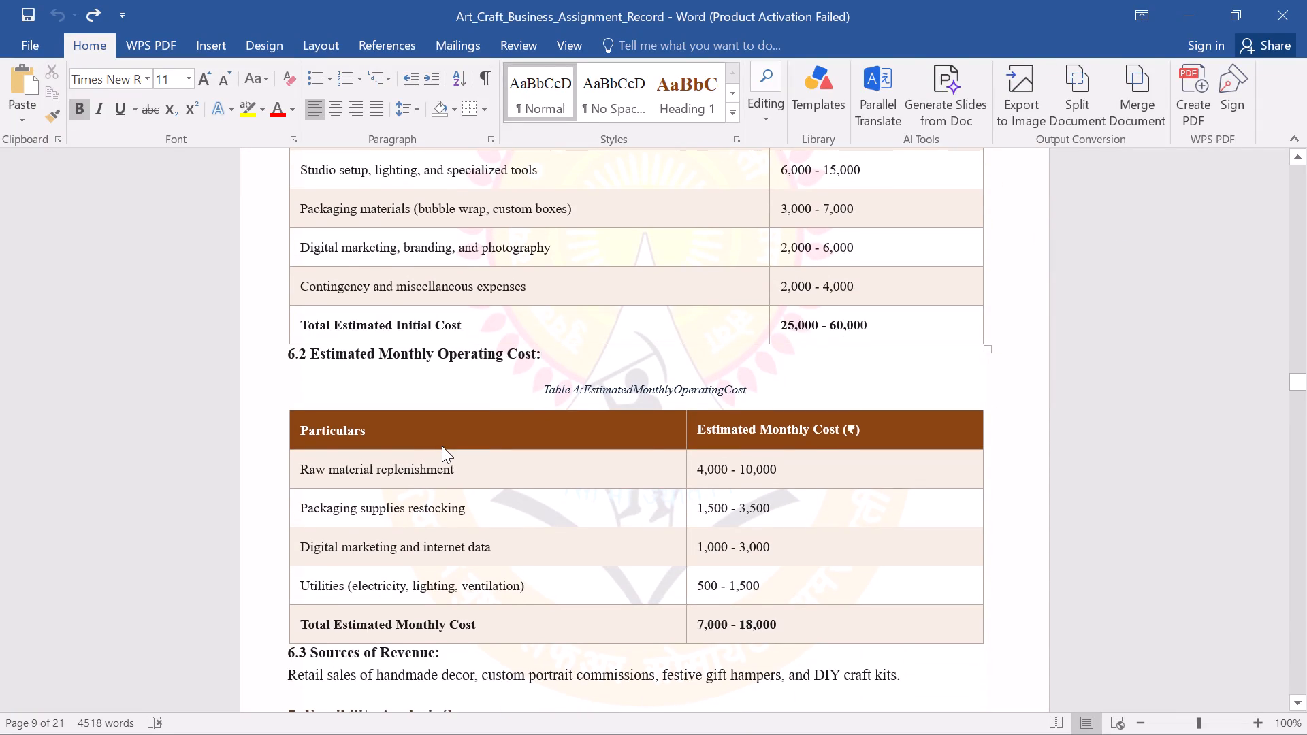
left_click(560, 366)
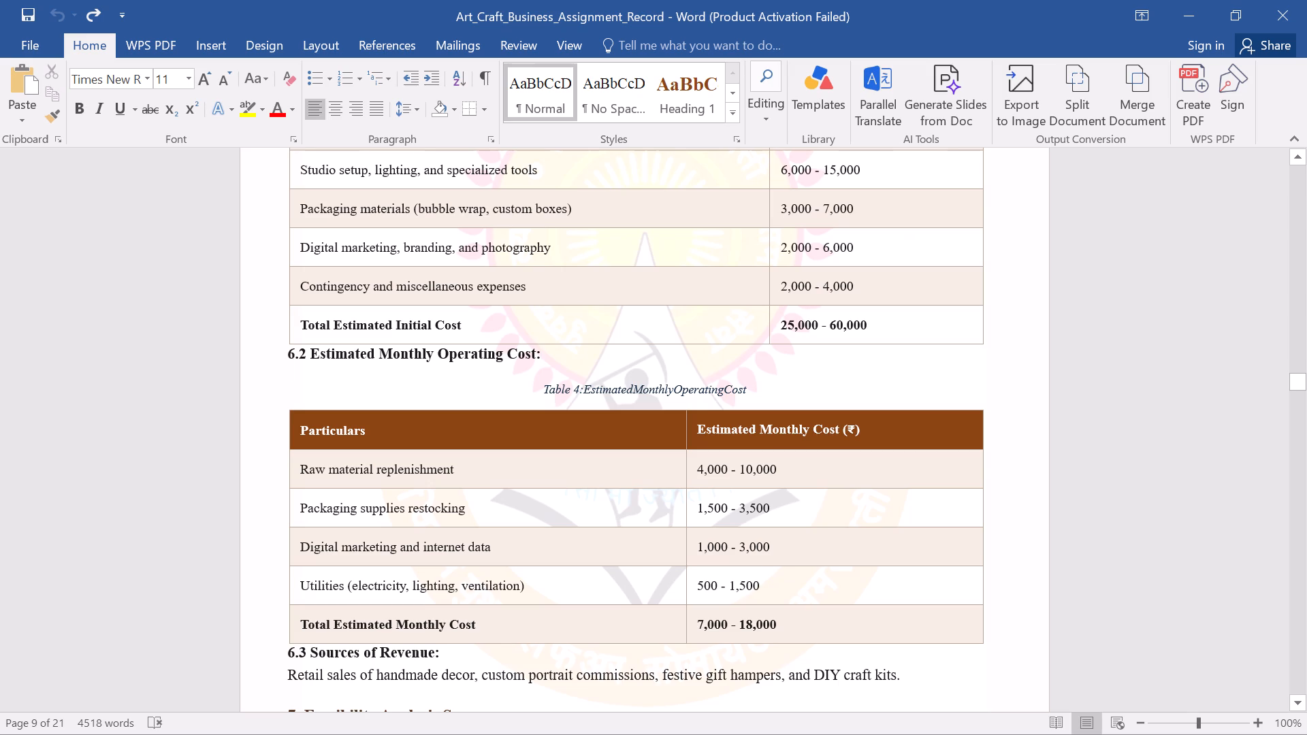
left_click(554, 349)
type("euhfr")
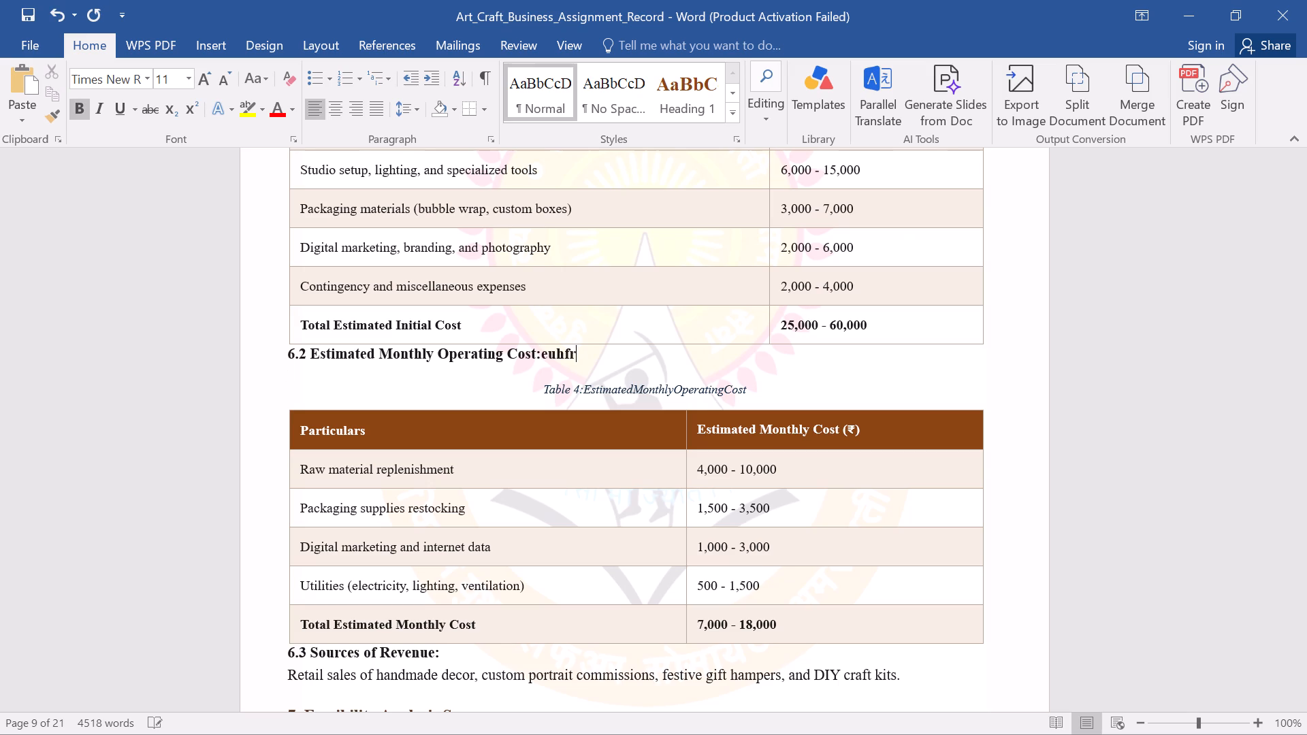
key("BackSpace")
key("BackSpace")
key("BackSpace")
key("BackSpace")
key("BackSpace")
Paste the copied block, from the Table 3 caption through the Initial Investment row, after the "6.2 Estimated Monthly Operating Cost:" heading.
key("ctrl+v")
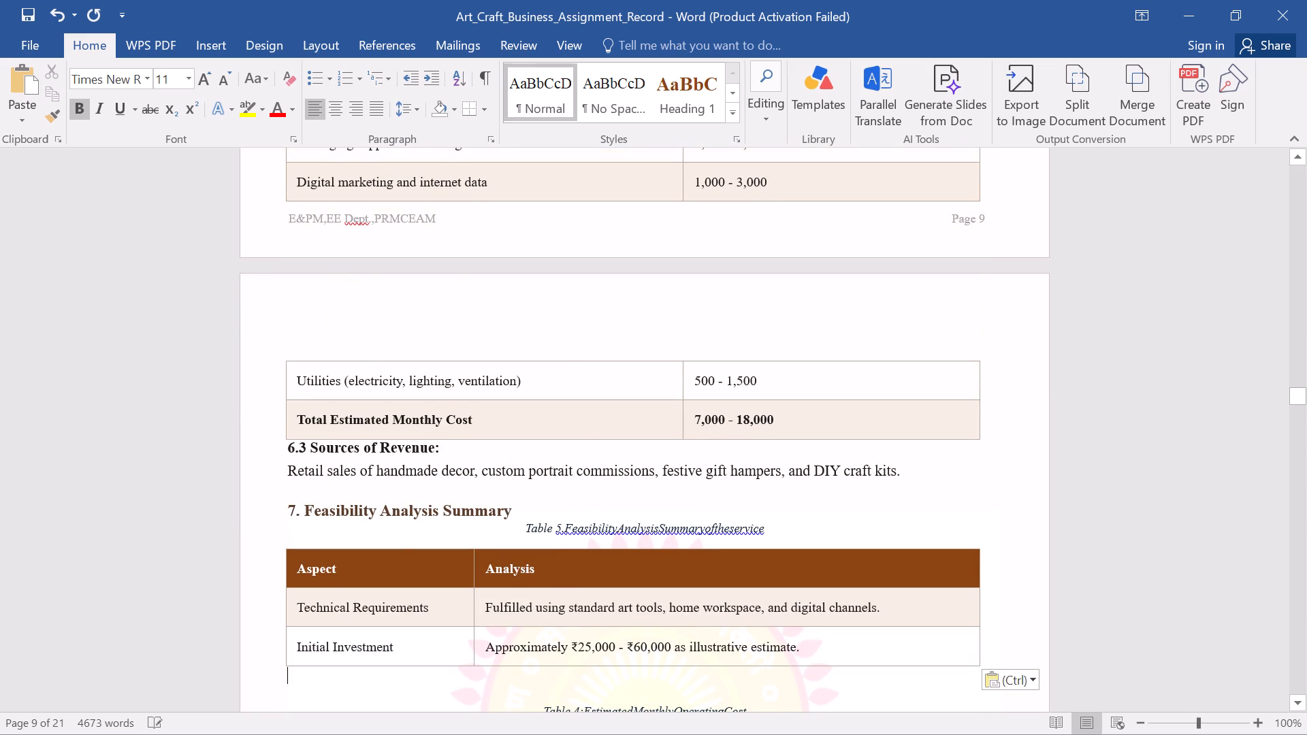
Remove bold formatting from the "6.1 Estimated Initial Setup Cost:" heading and the table explanation beneath it.
scroll(587, 412, "up", 4)
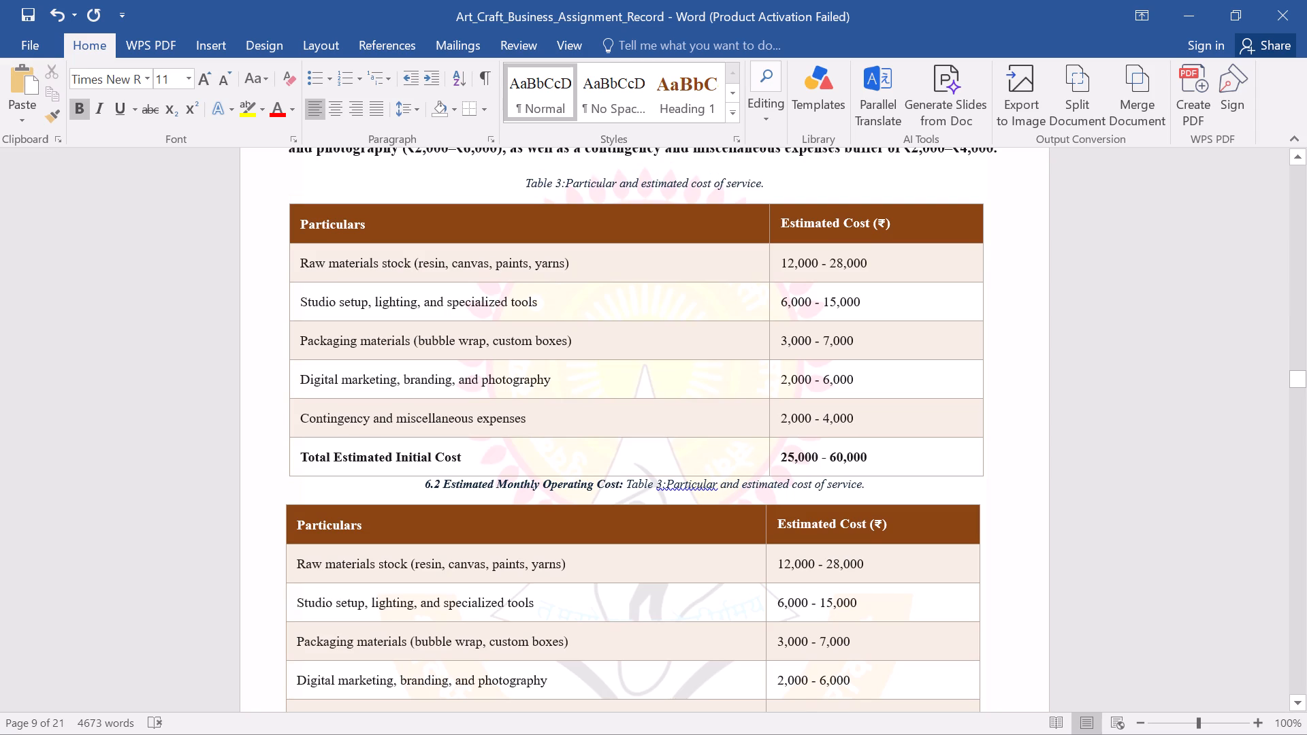
scroll(587, 412, "up", 1)
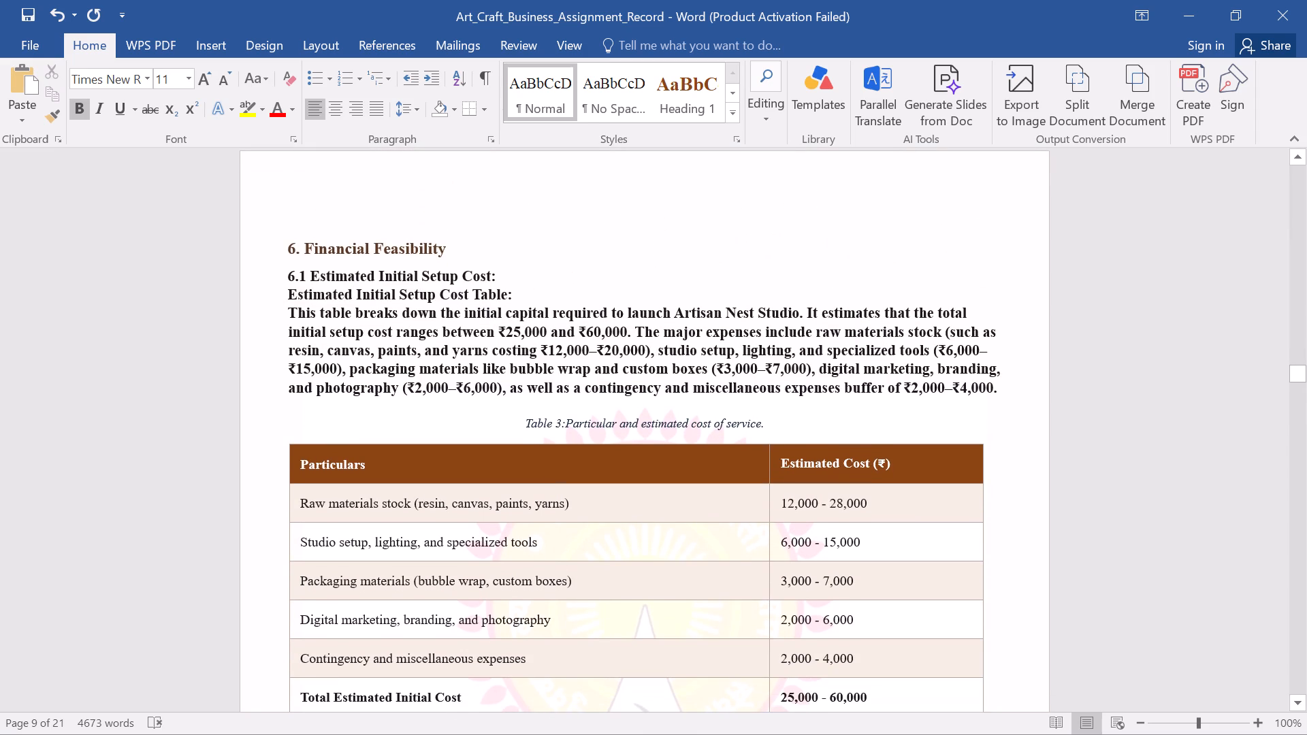
left_click_drag(278, 272, 287, 274)
left_click_drag(287, 274, 509, 406)
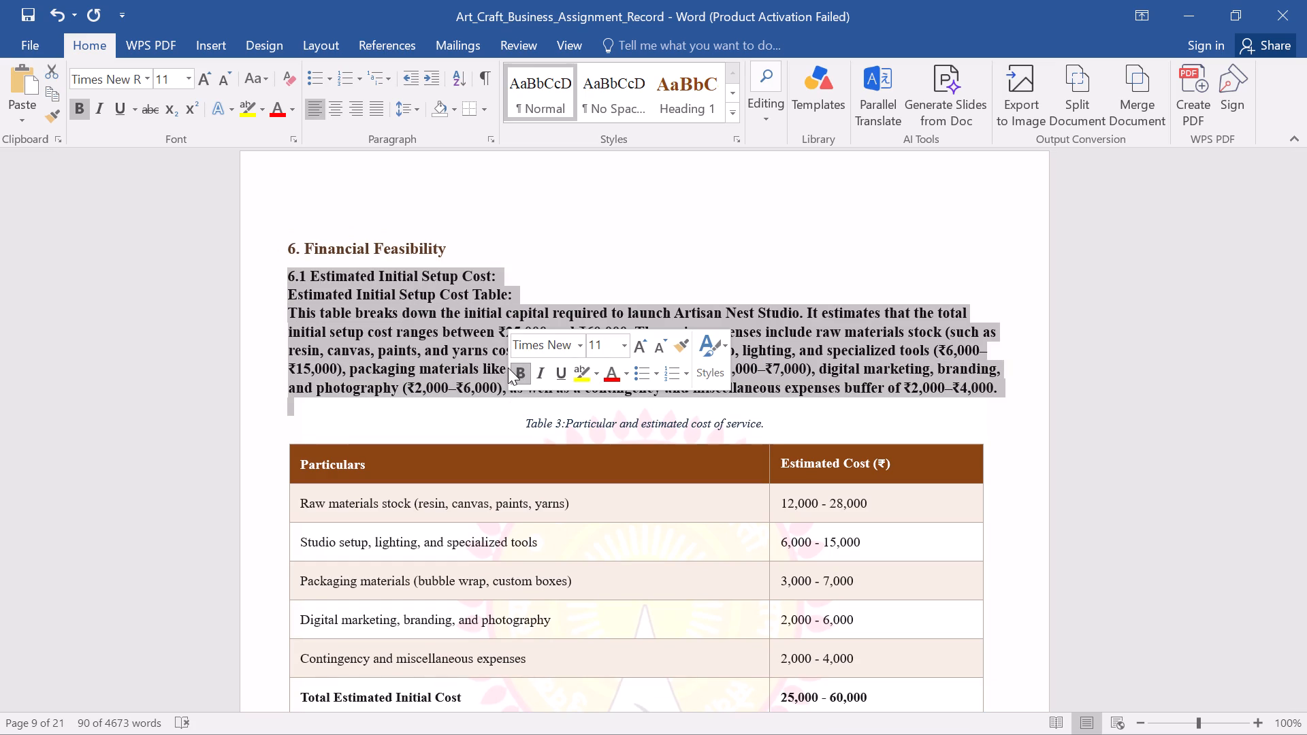
left_click(508, 367)
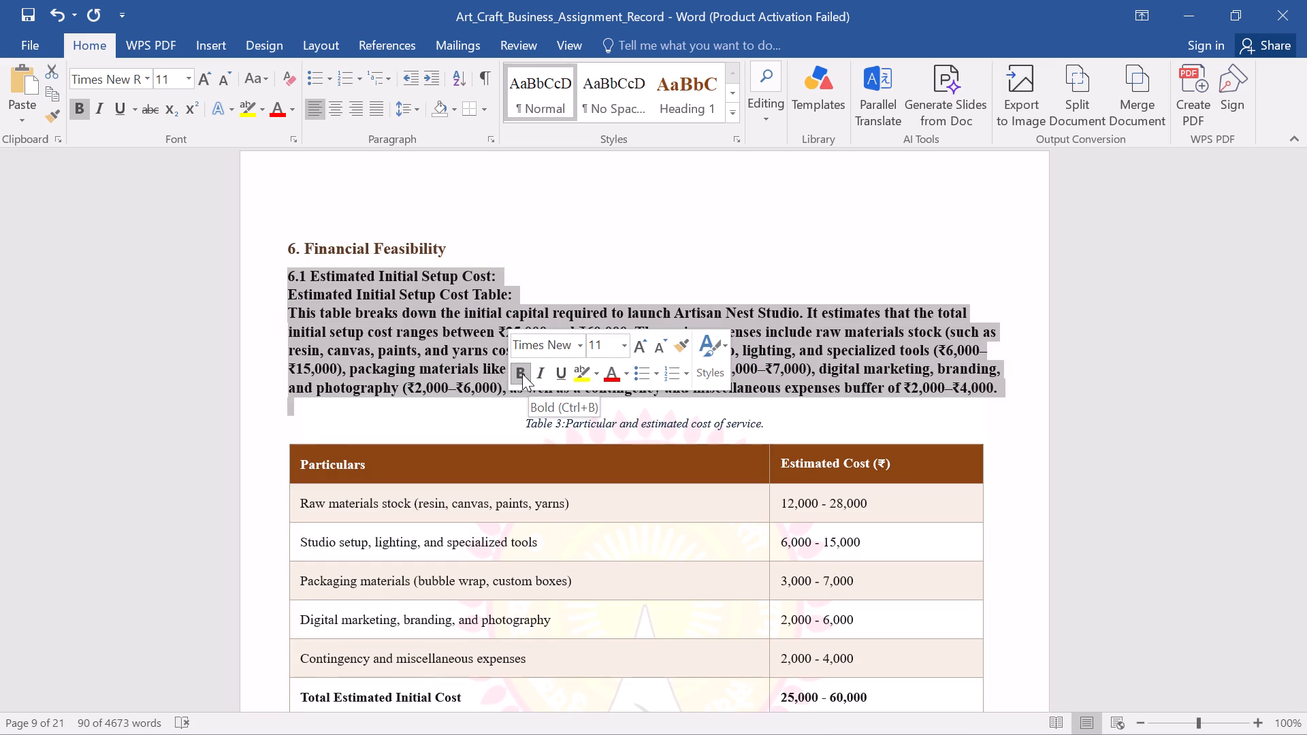
left_click(522, 372)
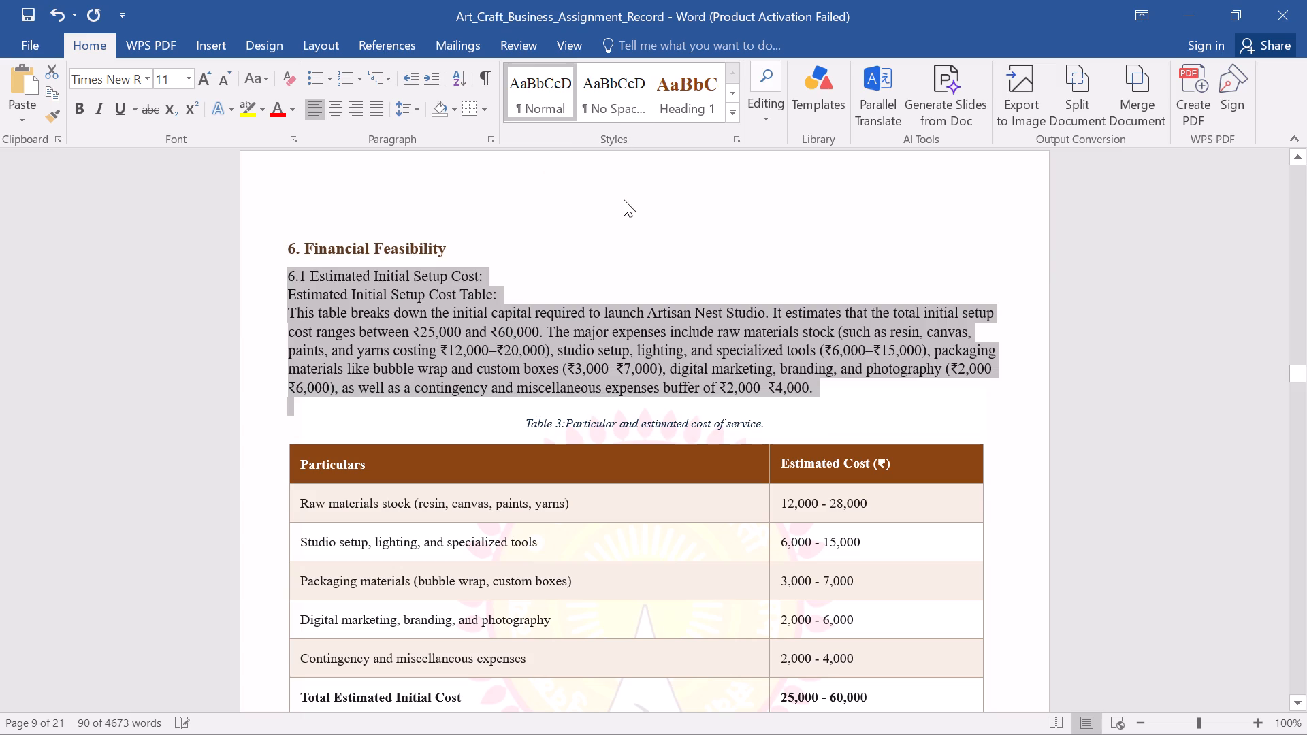
left_click(624, 199)
scroll(530, 321, "down", 1)
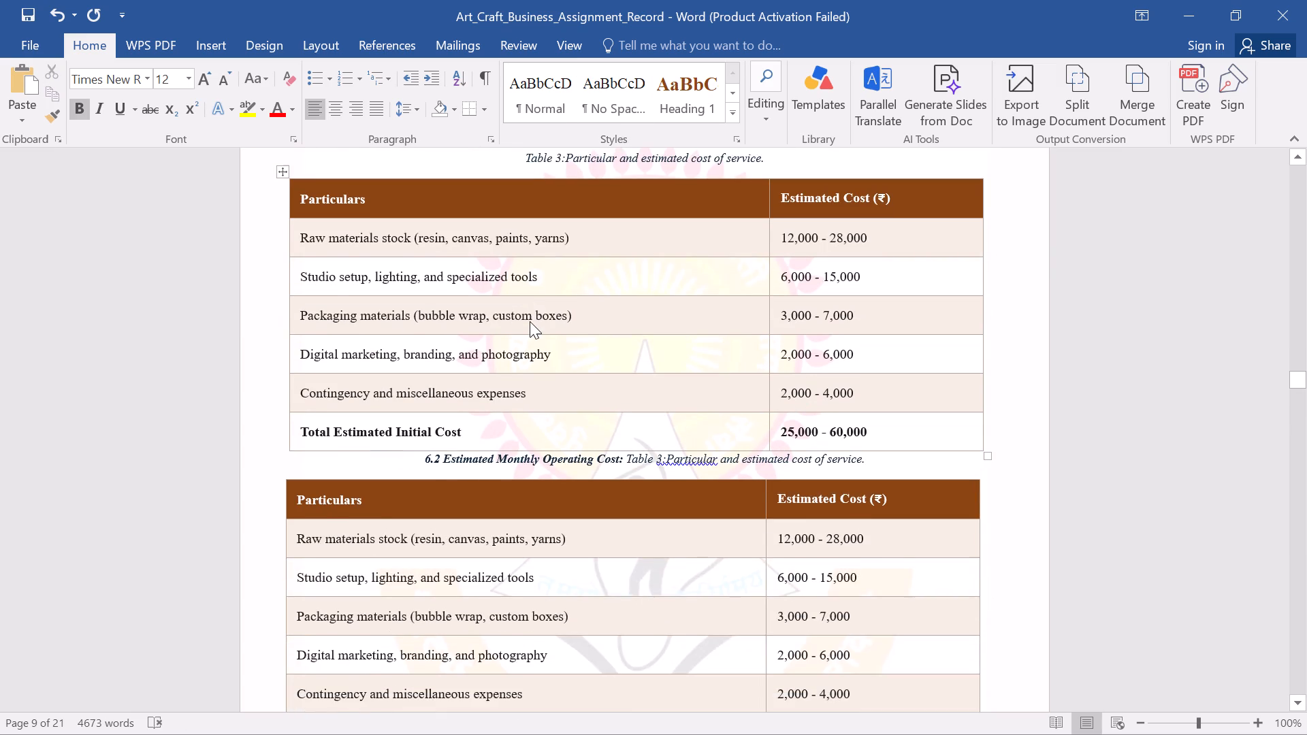
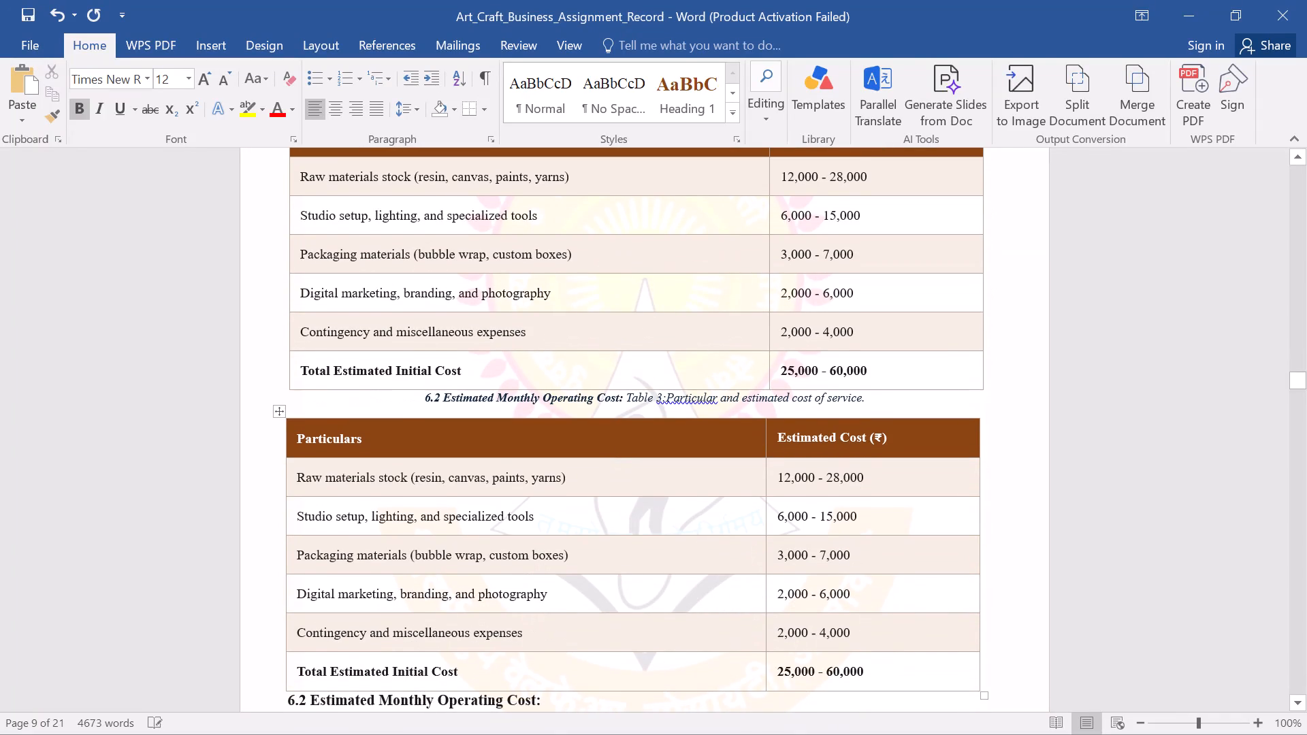
Paste the copied monthly operating expenses explanation on a new line below the "6.2 Estimated Monthly Operating Cost: Table 3" caption between the two cost tables.
left_click(867, 402)
key("Return")
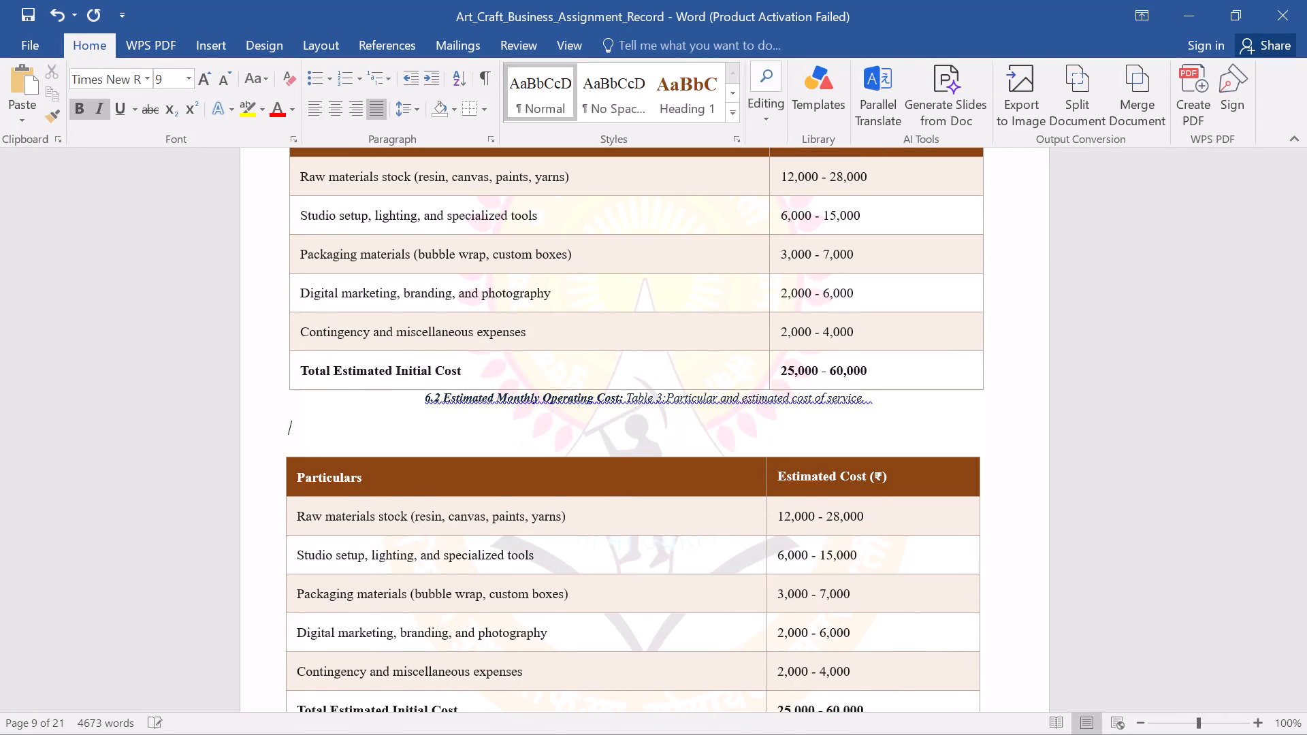
key("ctrl+v")
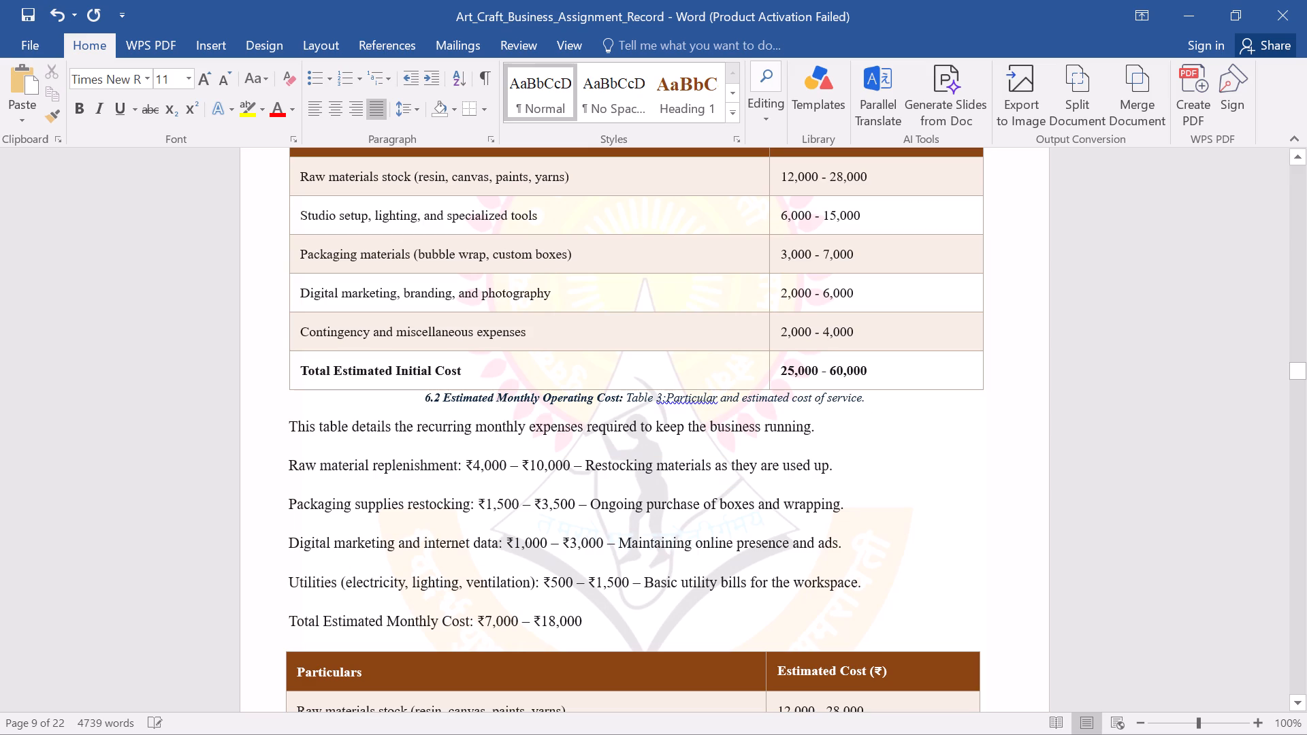
Join the Total Estimated Monthly Cost and Utilities lines of the pasted explanation onto the end of the Digital marketing line.
left_click(292, 604)
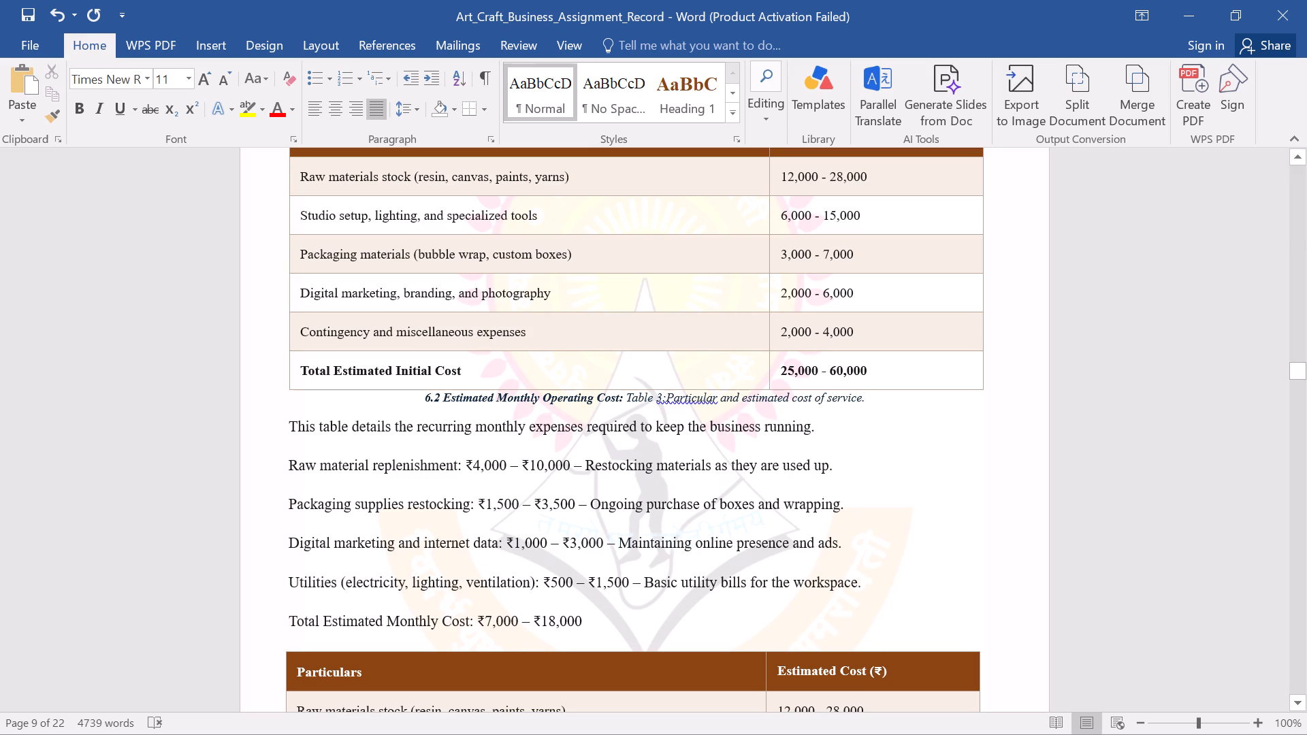
left_click(287, 621)
key("BackSpace")
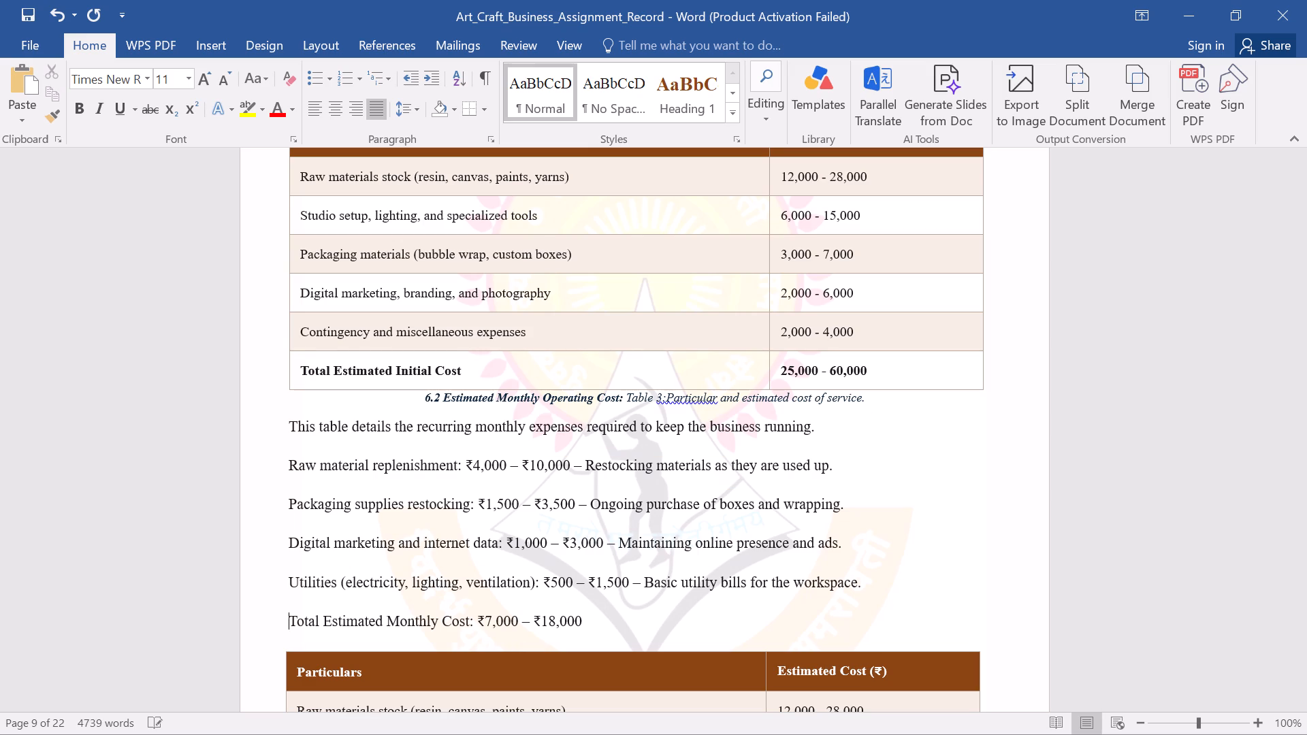
left_click(287, 621)
left_click(287, 620)
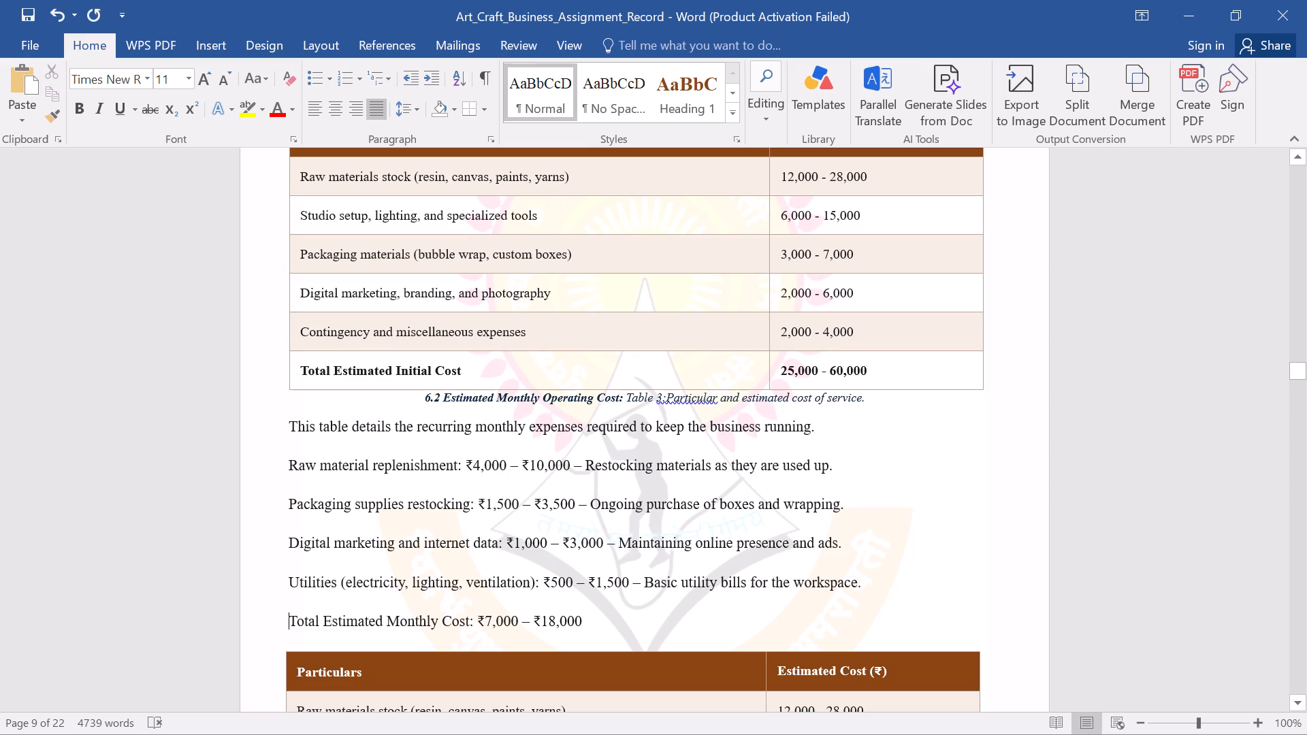
key("BackSpace")
left_click(288, 617)
key("BackSpace")
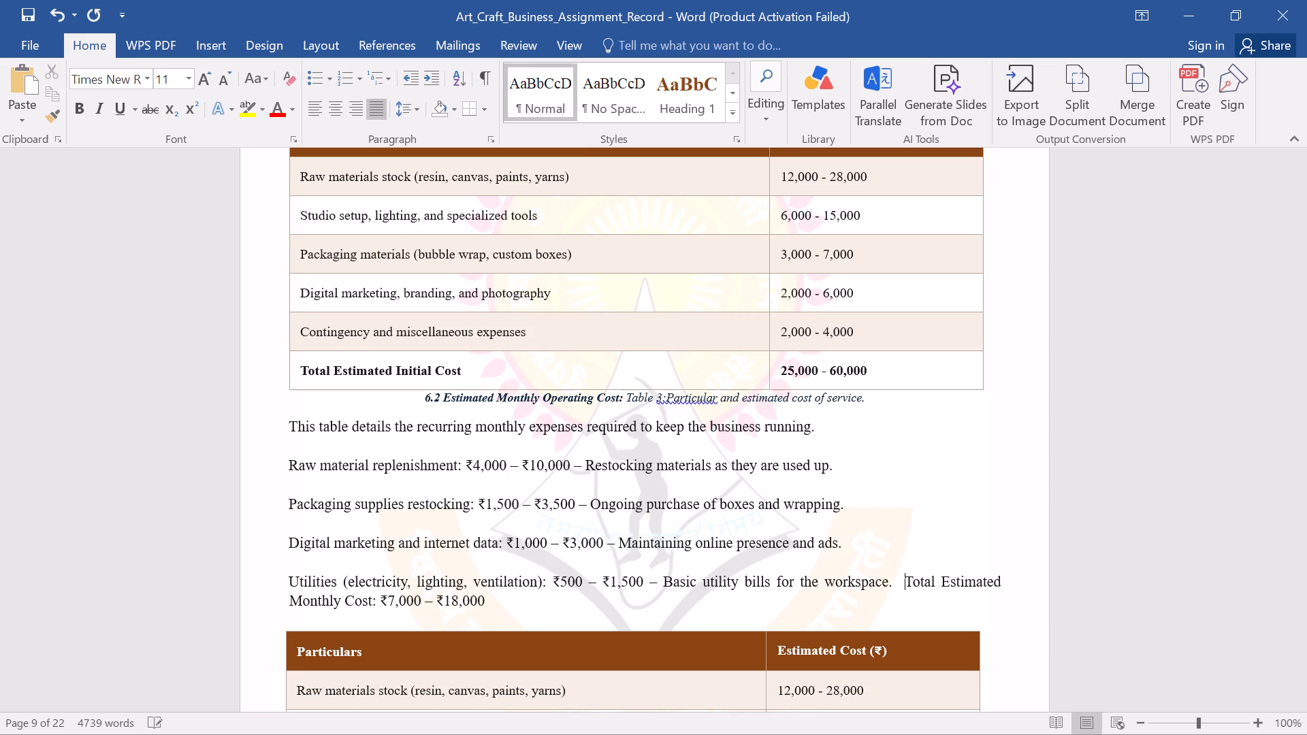
left_click(285, 581)
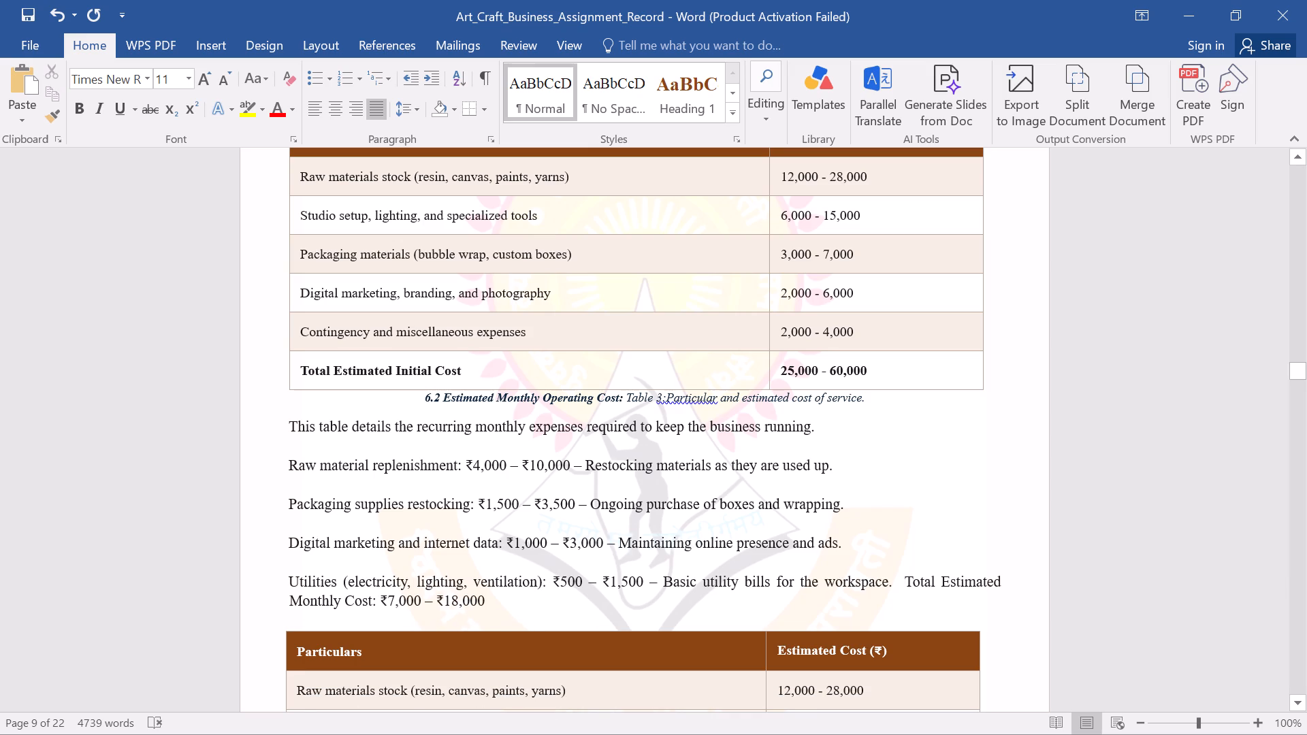
key("BackSpace")
key("BackSpace")
key("BackSpace")
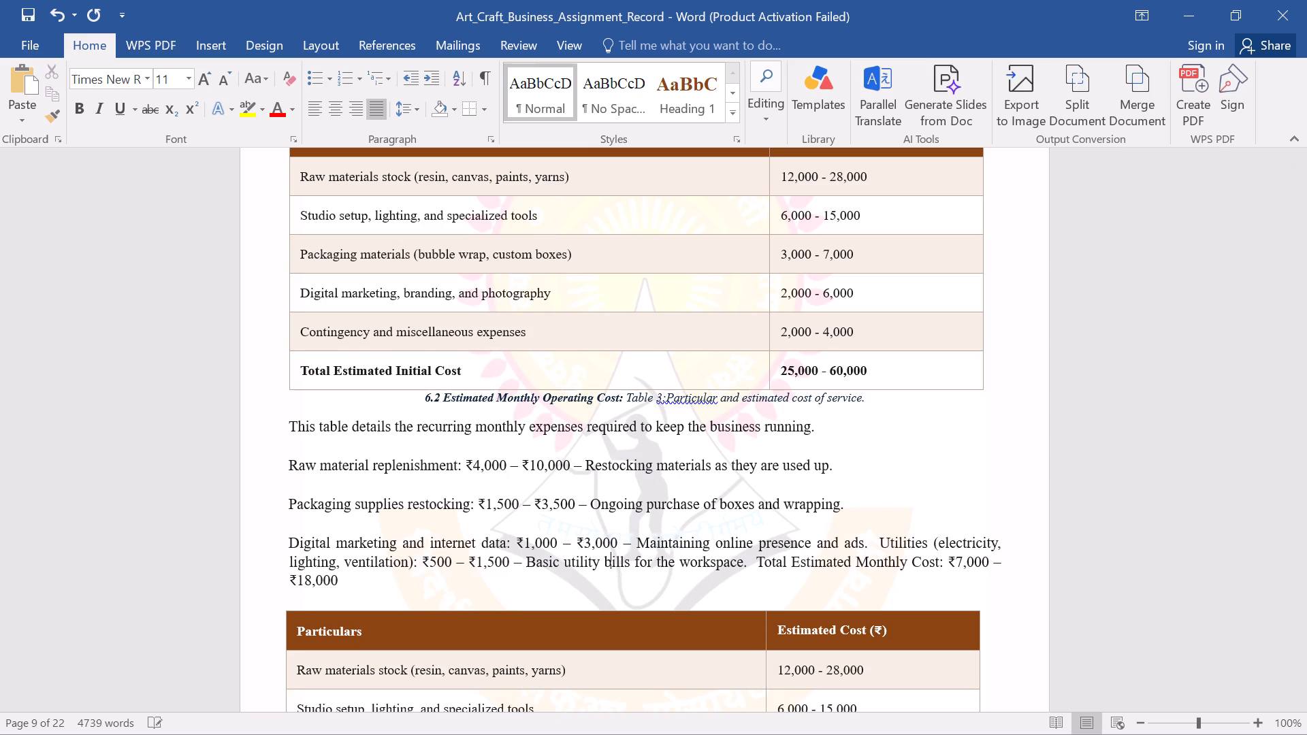
Join the Digital marketing, Packaging supplies and Raw material lines to the introductory sentence, making the explanation one continuous paragraph.
left_click(285, 540)
key("BackSpace")
key("BackSpace")
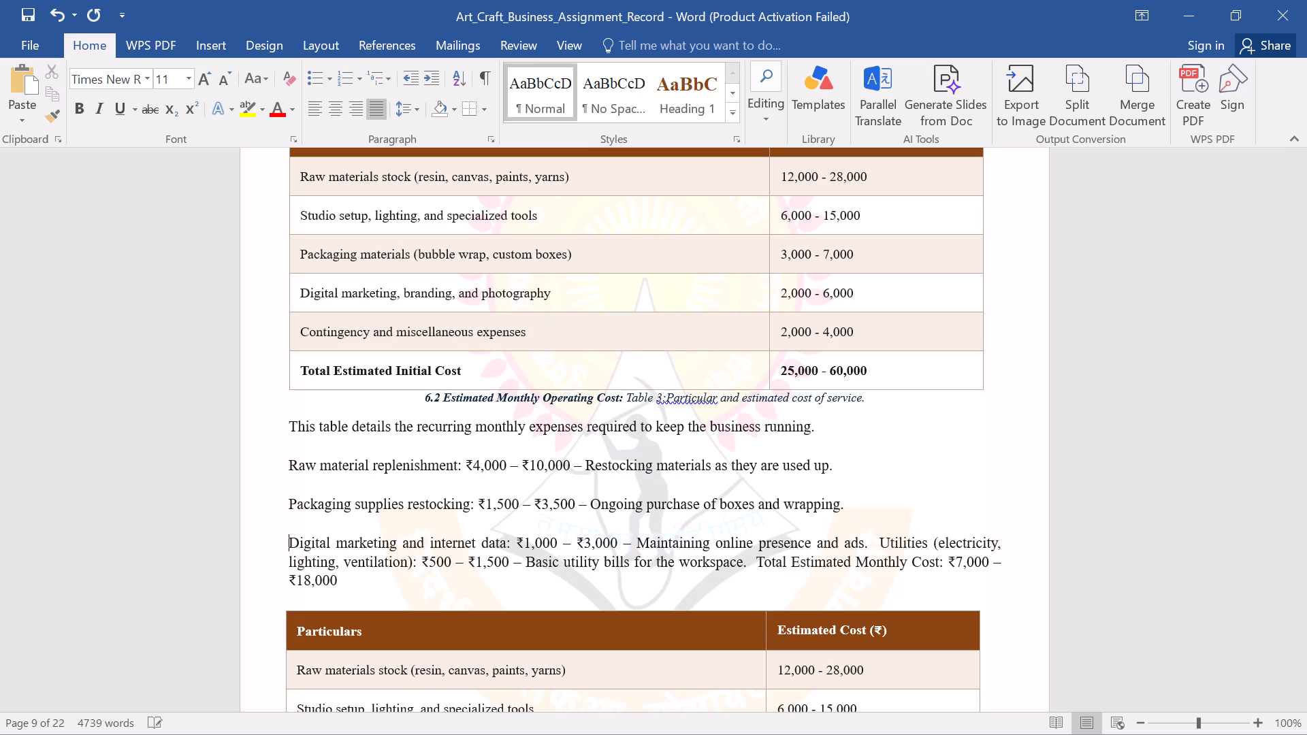
key("BackSpace")
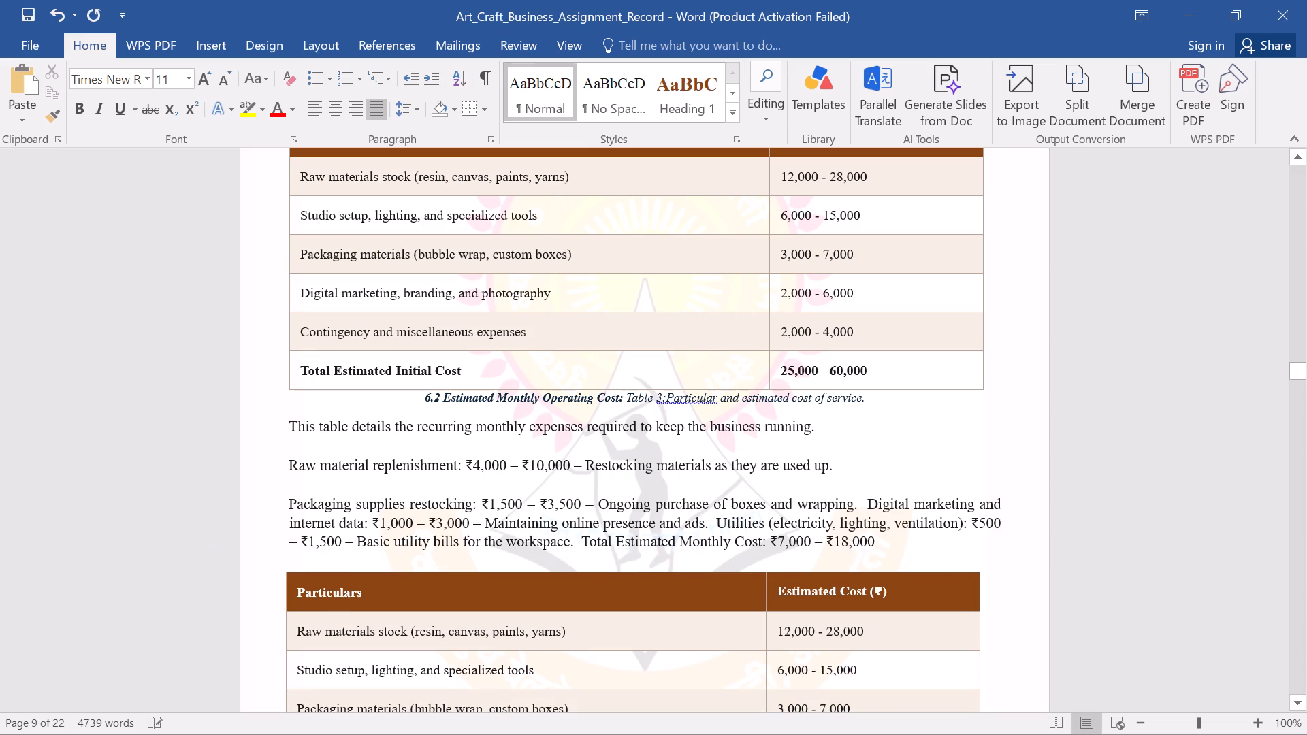
left_click(286, 503)
key("BackSpace")
key("BackSpace")
key("BackSpace")
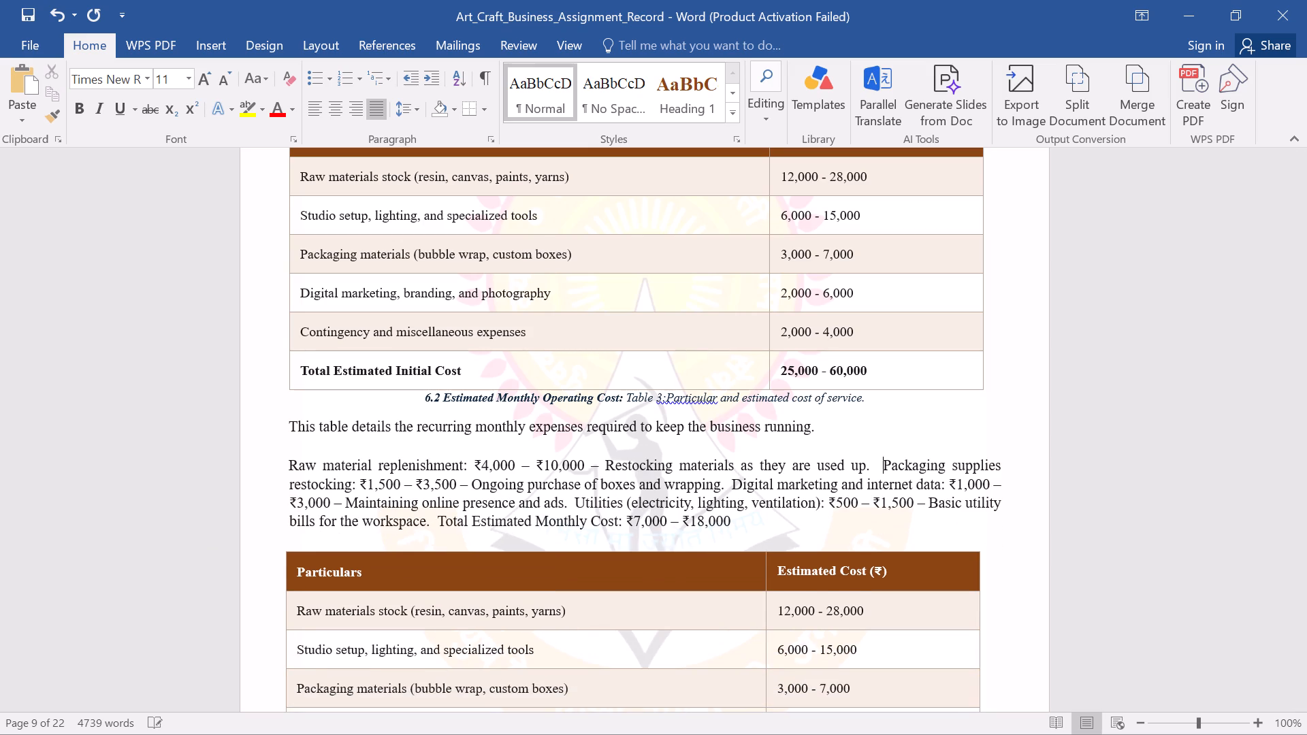
left_click(289, 463)
key("BackSpace")
key("BackSpace")
key("BackSpace")
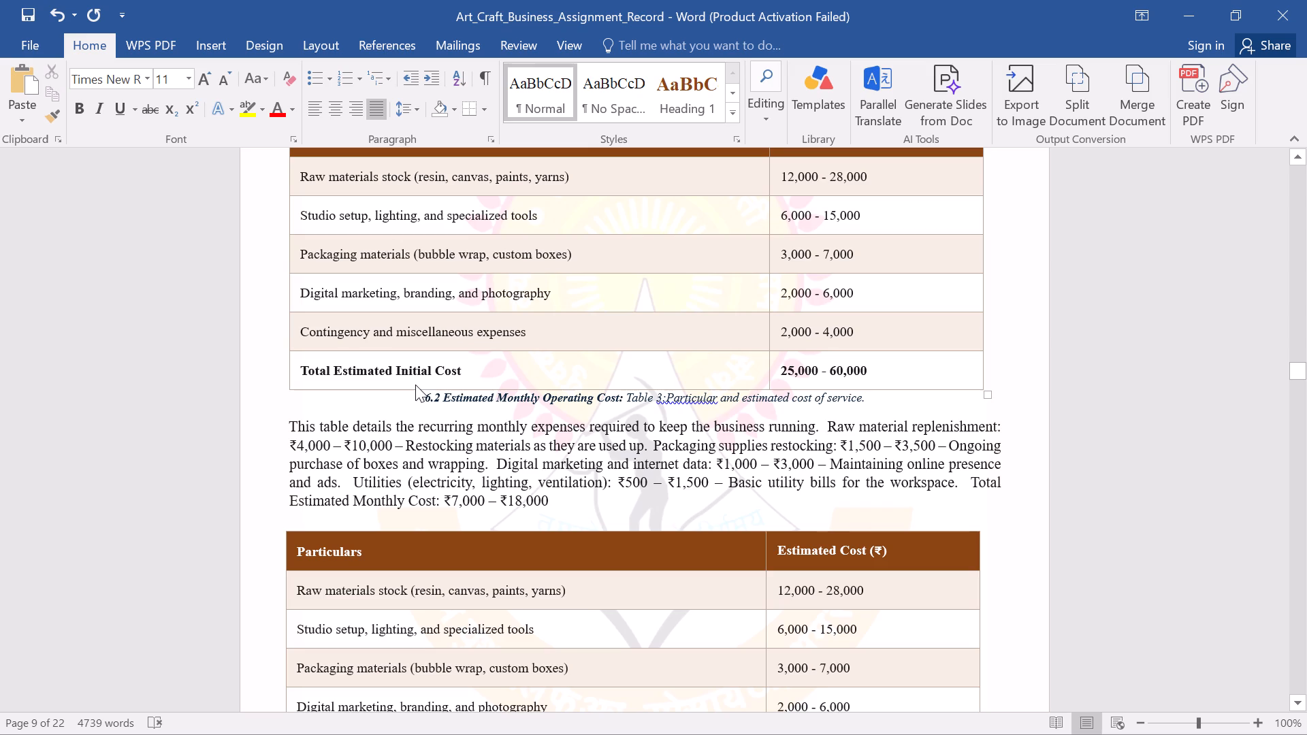
Copy the "6.2 Estimated Monthly Operating Cost: Table 3" caption onto a new line below the explanation paragraph, above the second cost table.
left_click_drag(419, 389, 445, 395)
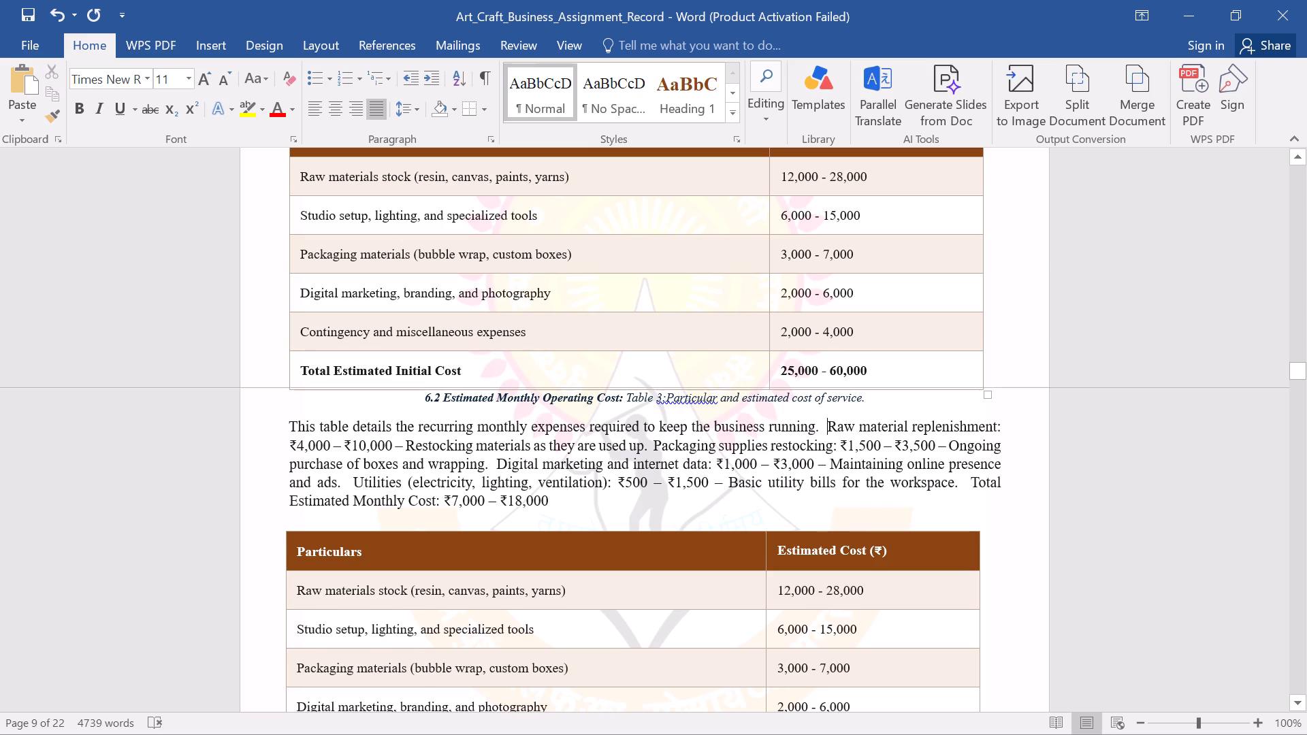
left_click_drag(445, 395, 511, 406)
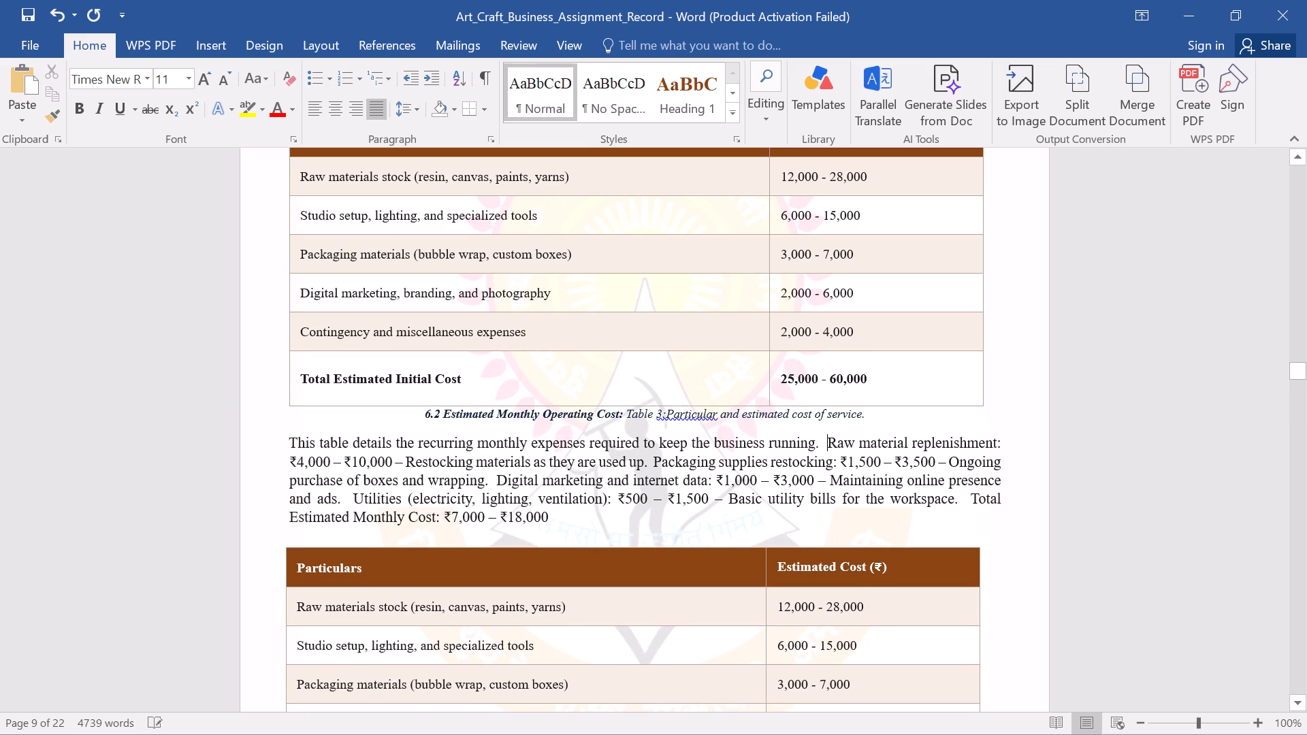
left_click_drag(420, 415, 585, 427)
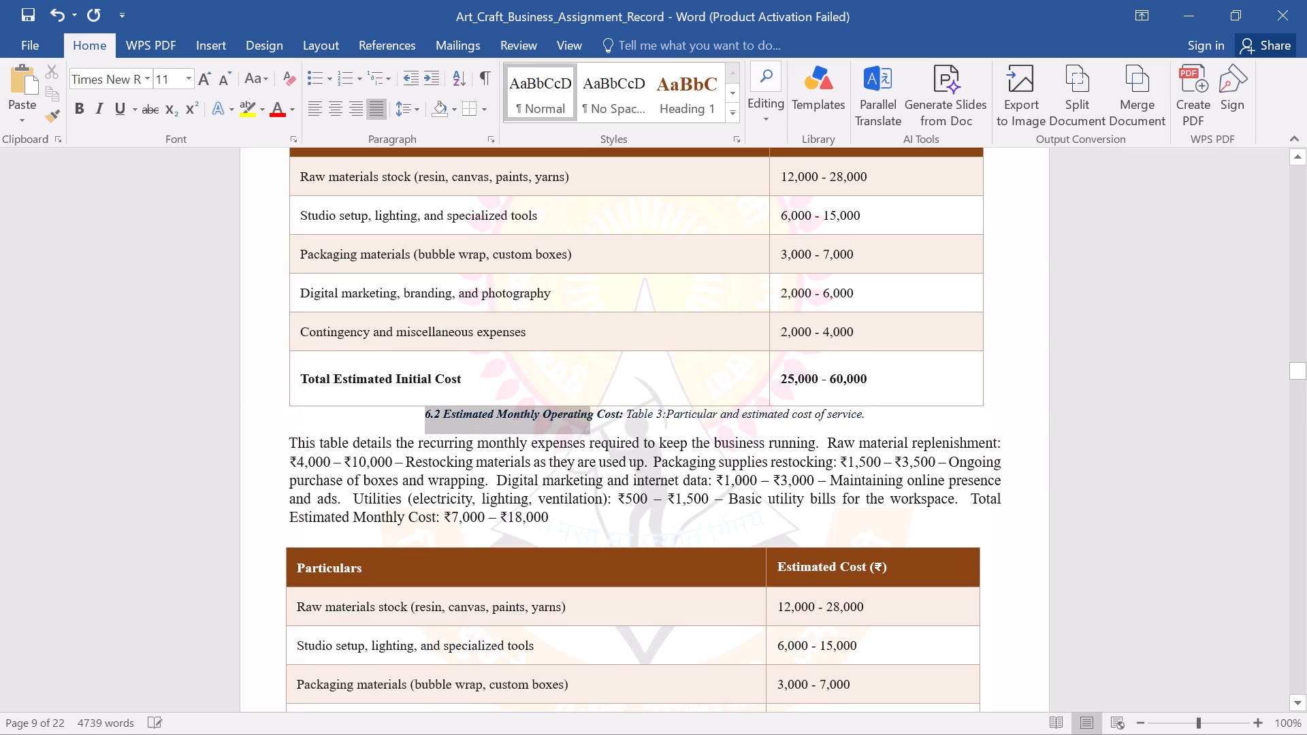
left_click_drag(585, 427, 681, 429)
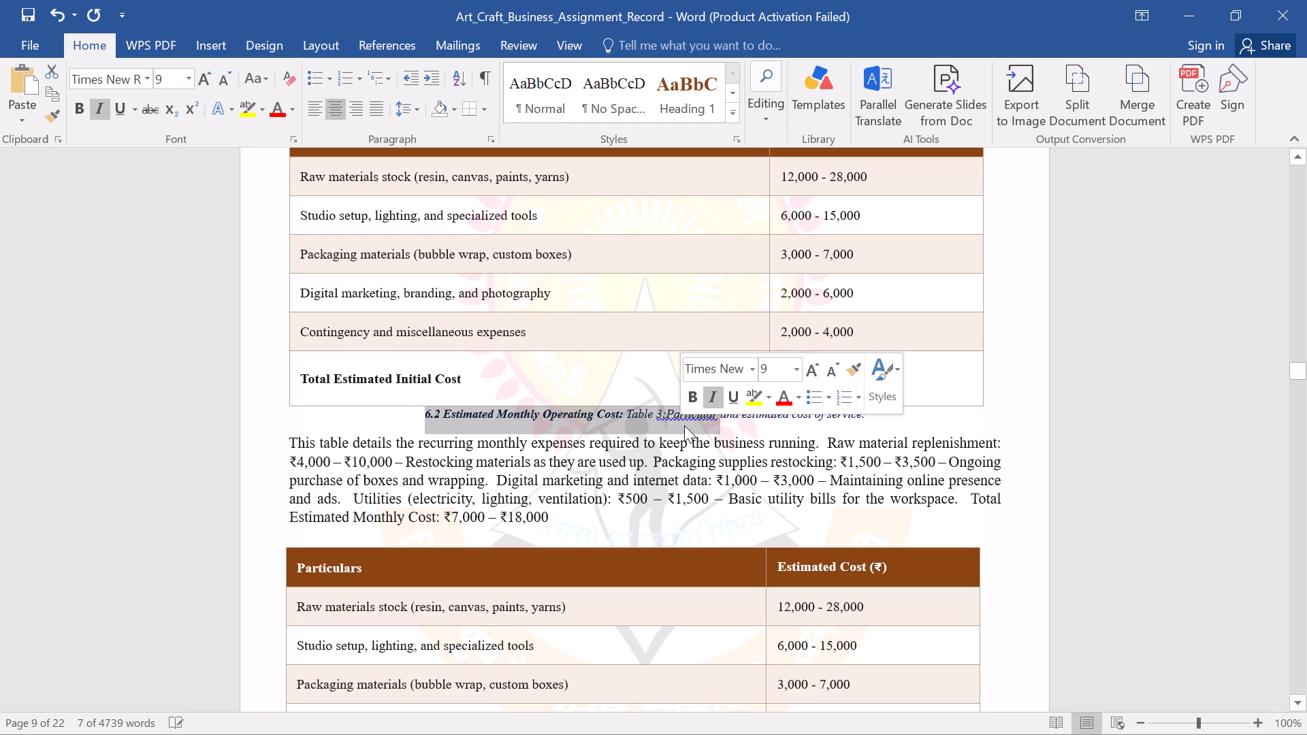
left_click(684, 425)
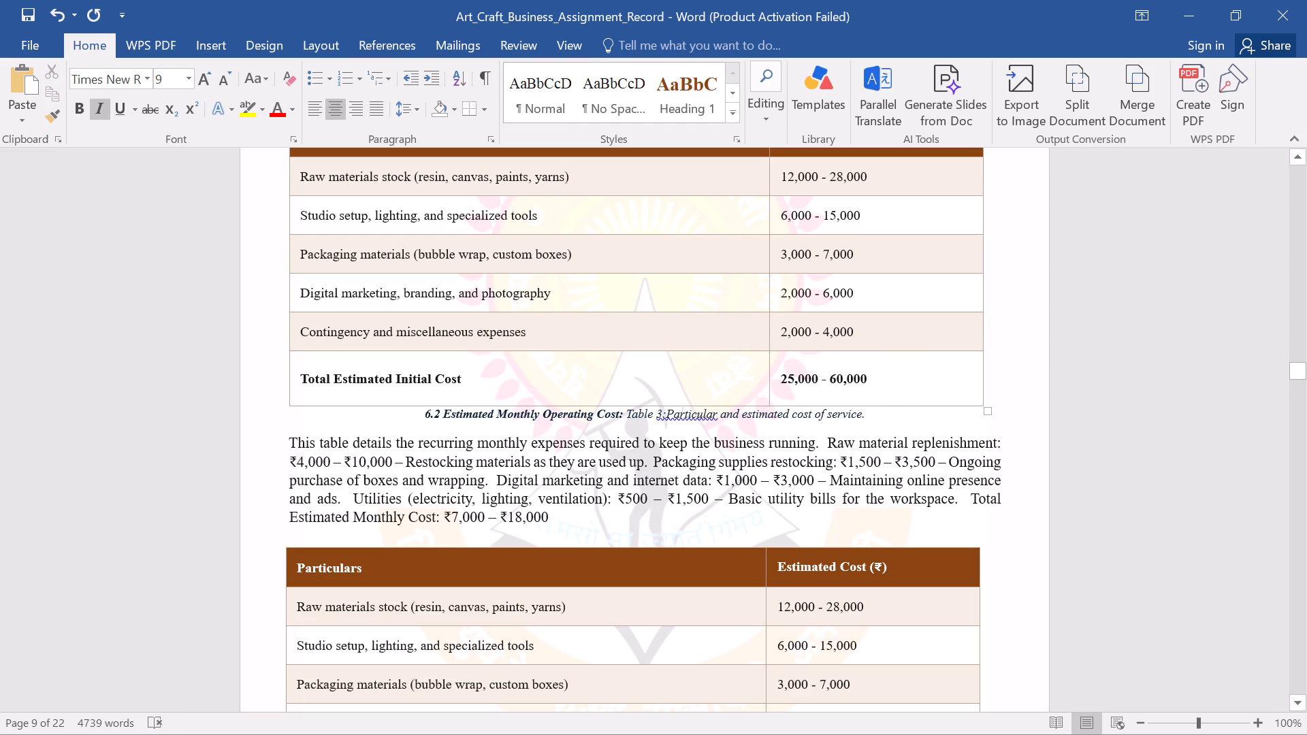
left_click_drag(423, 415, 460, 425)
left_click_drag(460, 425, 532, 416)
left_click(410, 408)
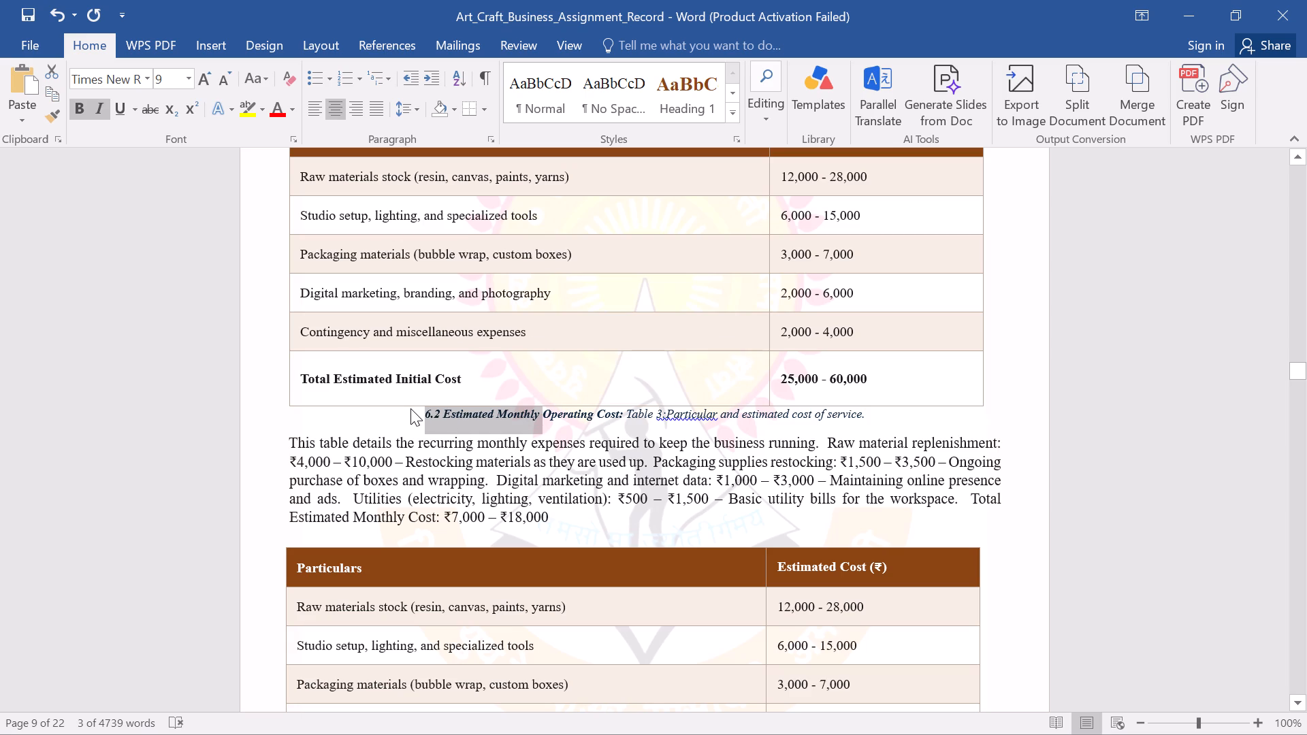
left_click_drag(412, 407, 622, 406)
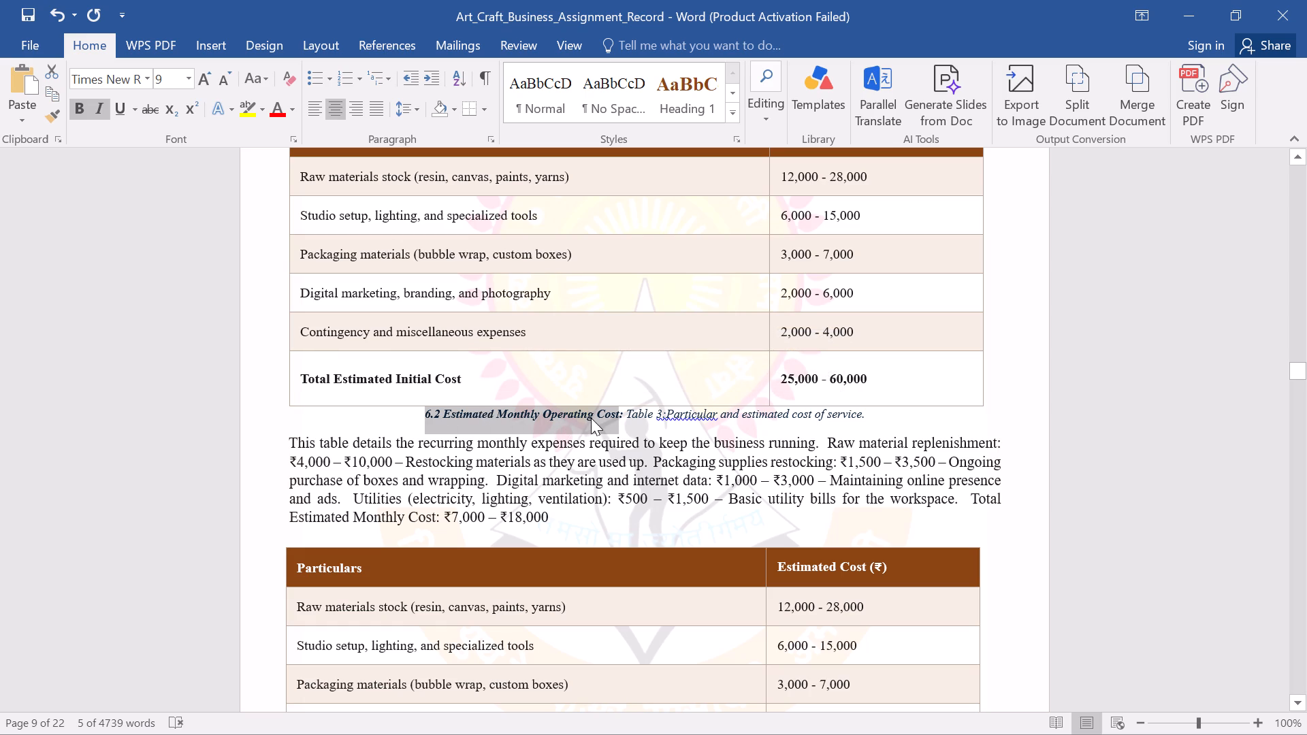
left_click(374, 425)
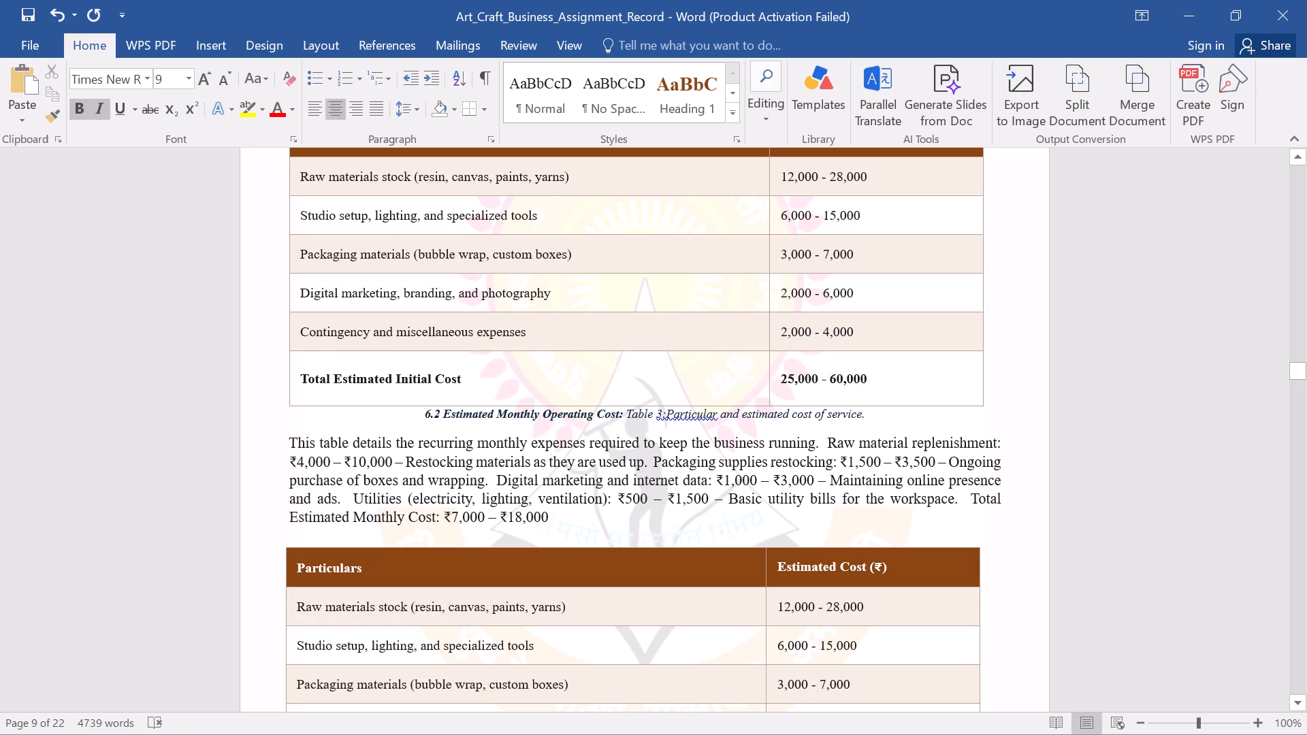
left_click_drag(422, 418, 698, 404)
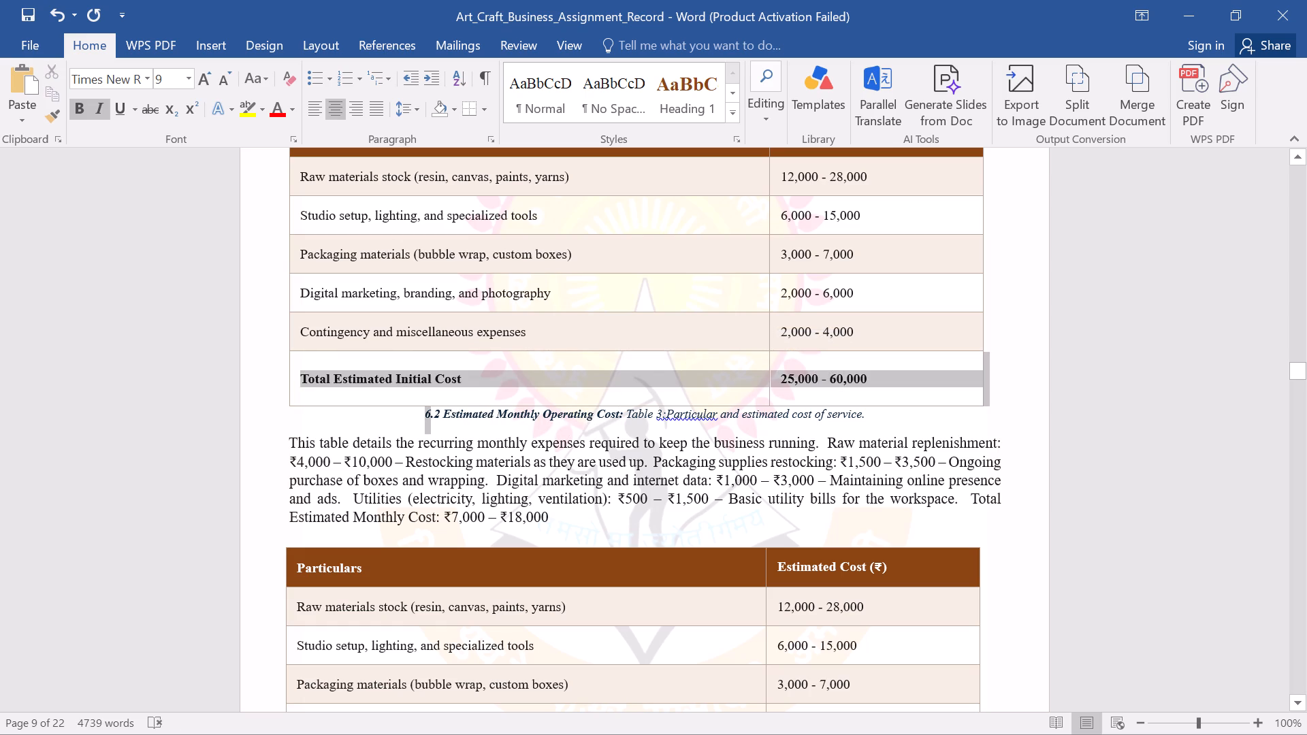
left_click_drag(698, 404, 852, 427)
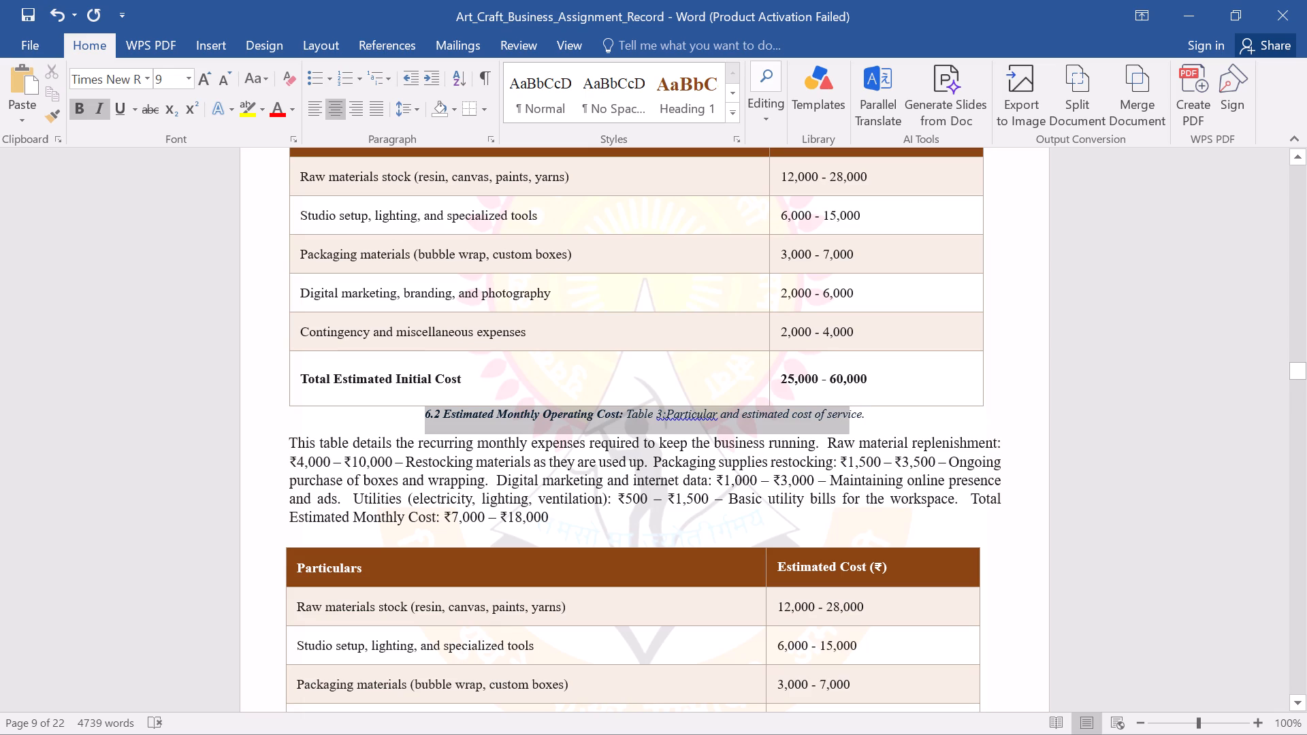
left_click_drag(852, 427, 866, 427)
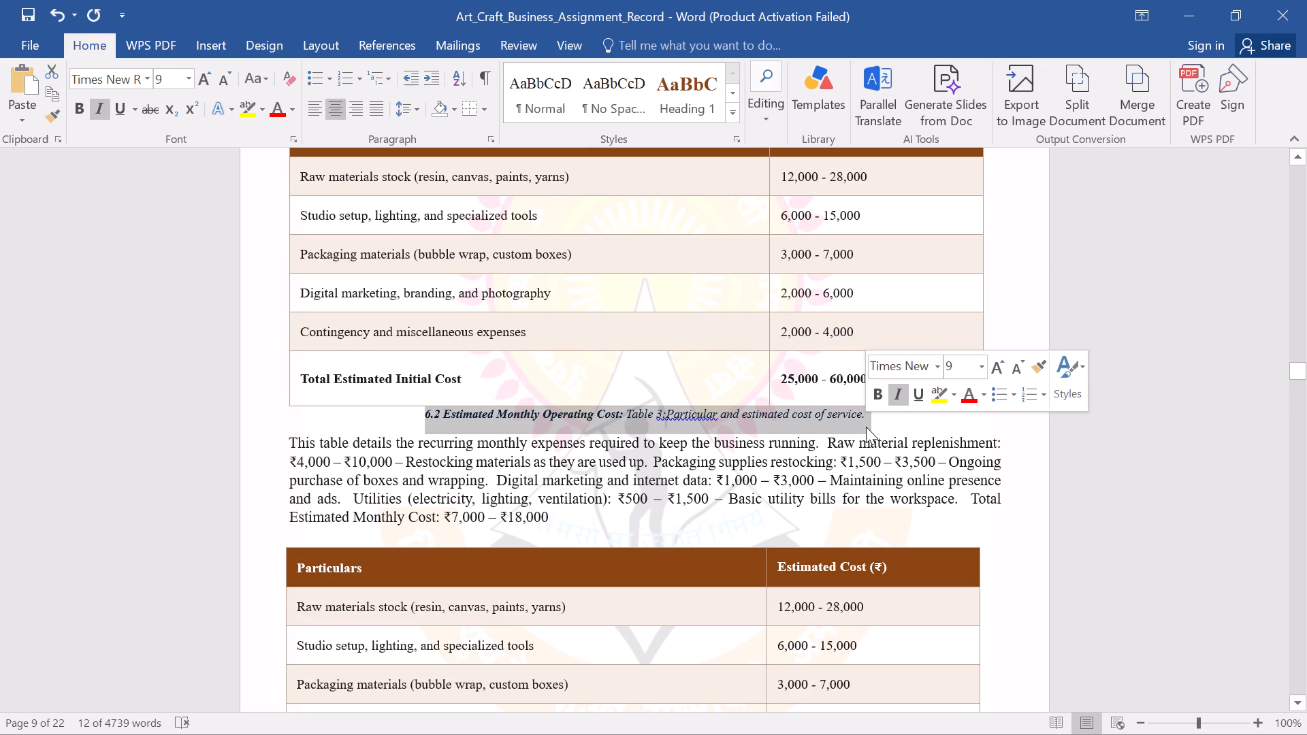
key("ctrl+c")
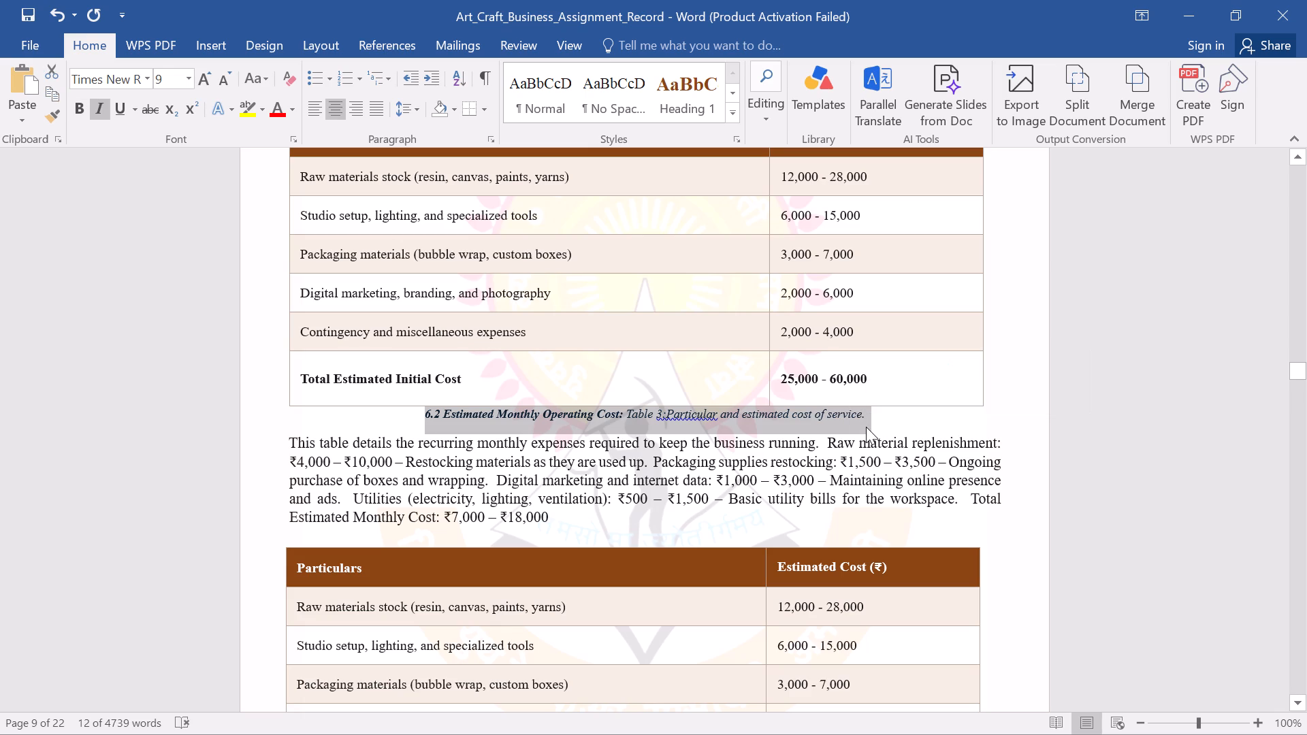
left_click(721, 532)
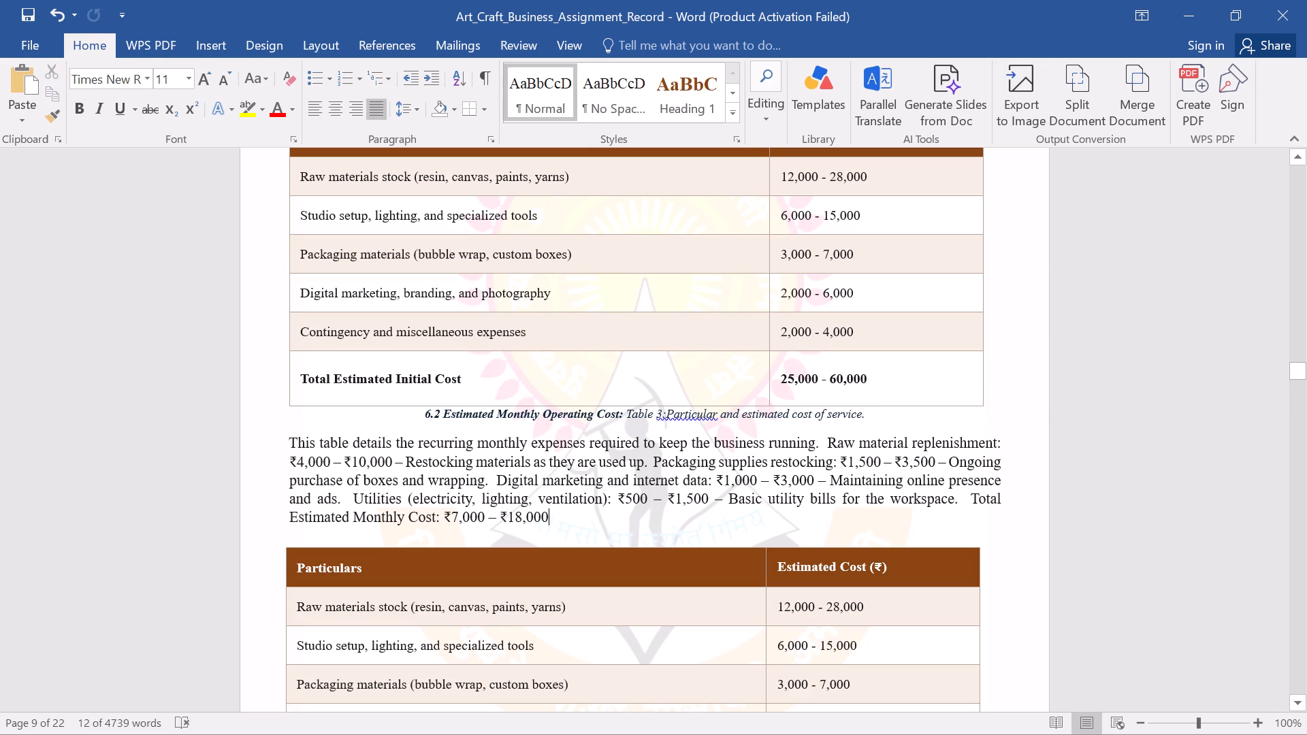
left_click(707, 536)
key("Return")
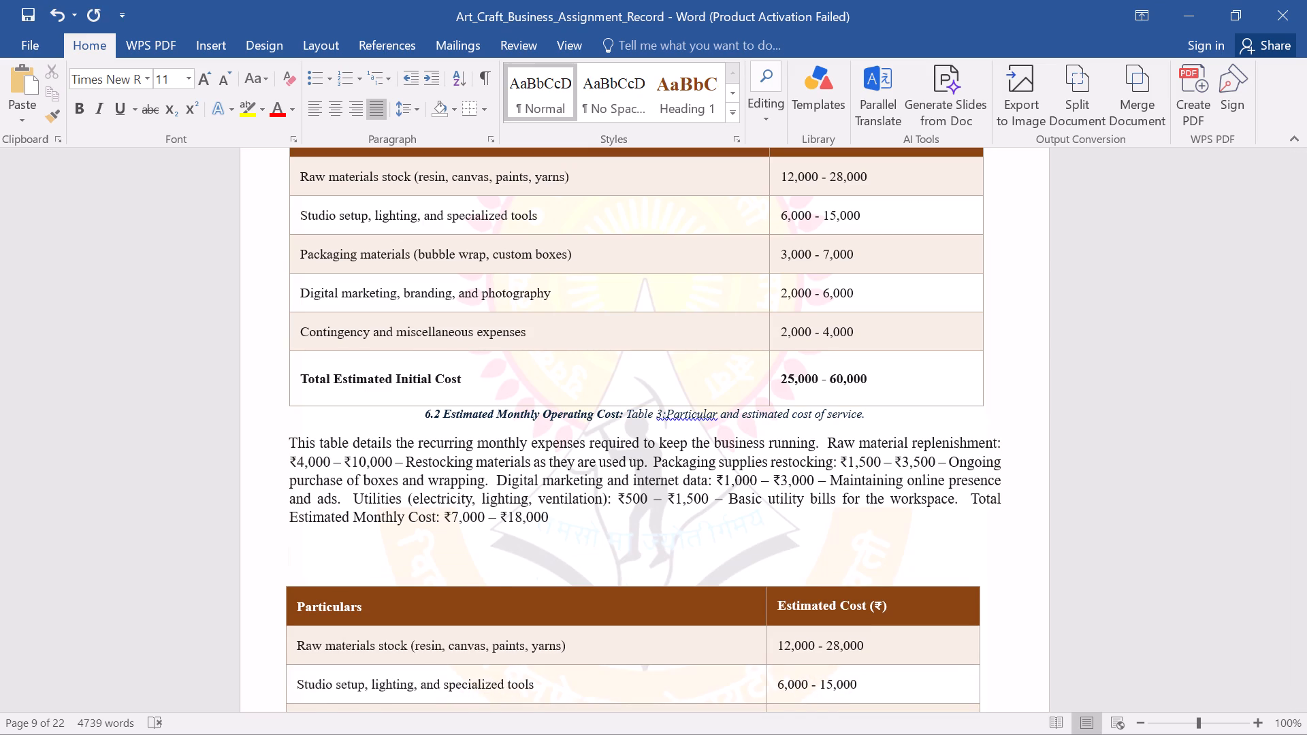
key("ctrl+v")
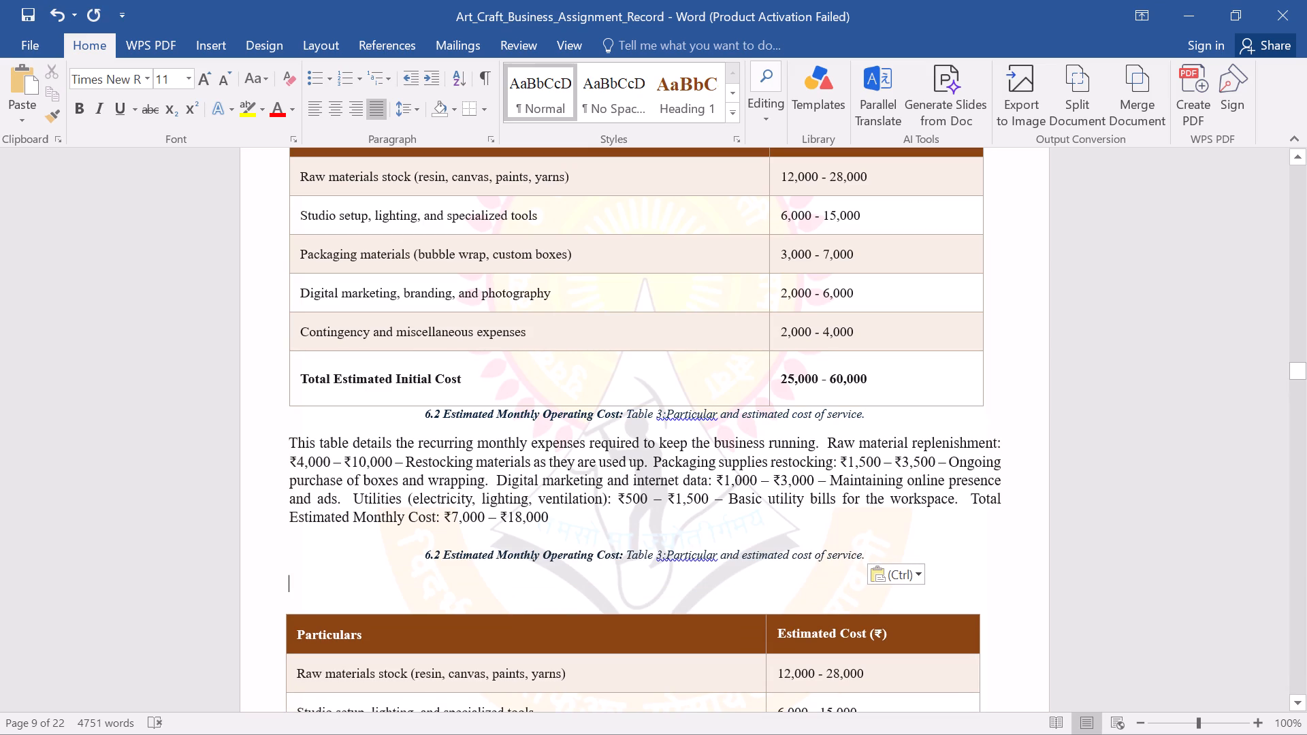
Delete the original Table 3 caption line between the first cost table and the explanation paragraph.
left_click(882, 414)
key("BackSpace")
key("BackSpace")
key("BackSpace")
key("BackSpace")
key("BackSpace")
key("BackSpace")
key("BackSpace")
key("BackSpace")
key("BackSpace")
key("BackSpace")
key("BackSpace")
key("BackSpace")
key("BackSpace")
key("BackSpace")
key("BackSpace")
key("BackSpace")
key("BackSpace")
key("BackSpace")
key("BackSpace")
key("BackSpace")
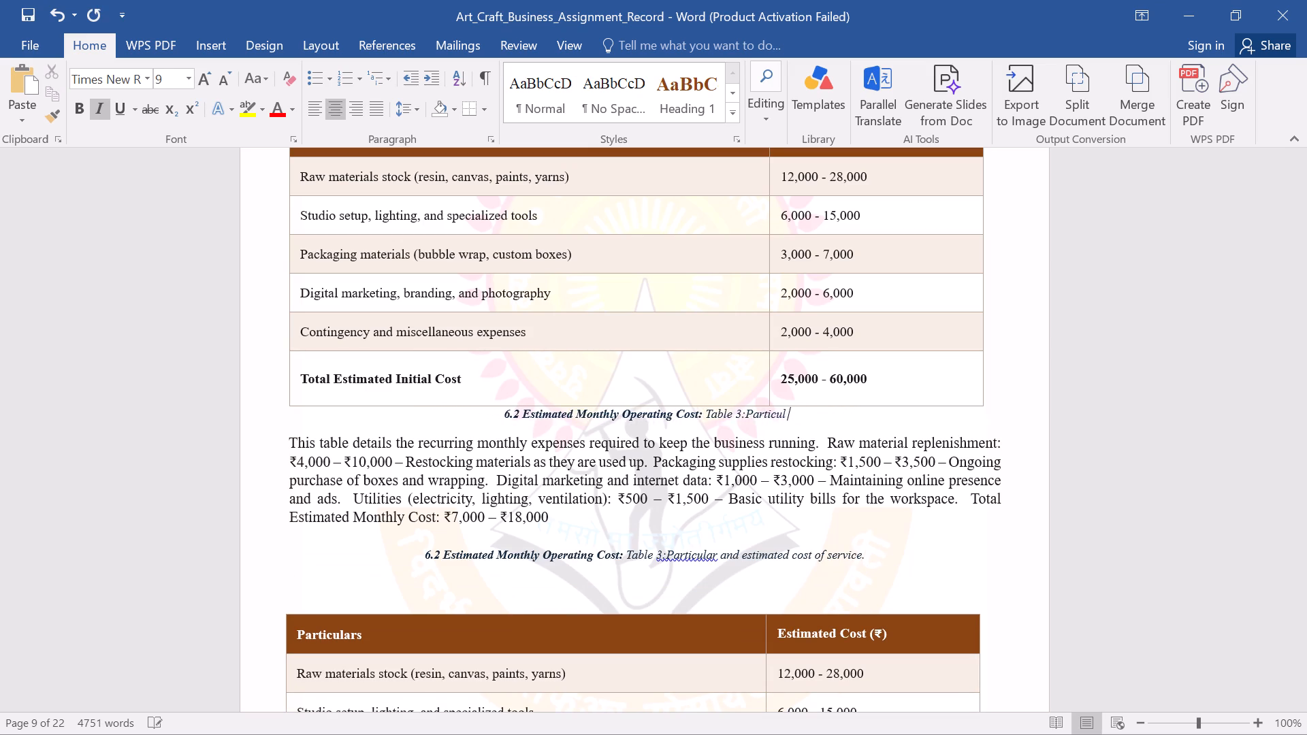
left_click_drag(538, 413, 758, 418)
key("BackSpace")
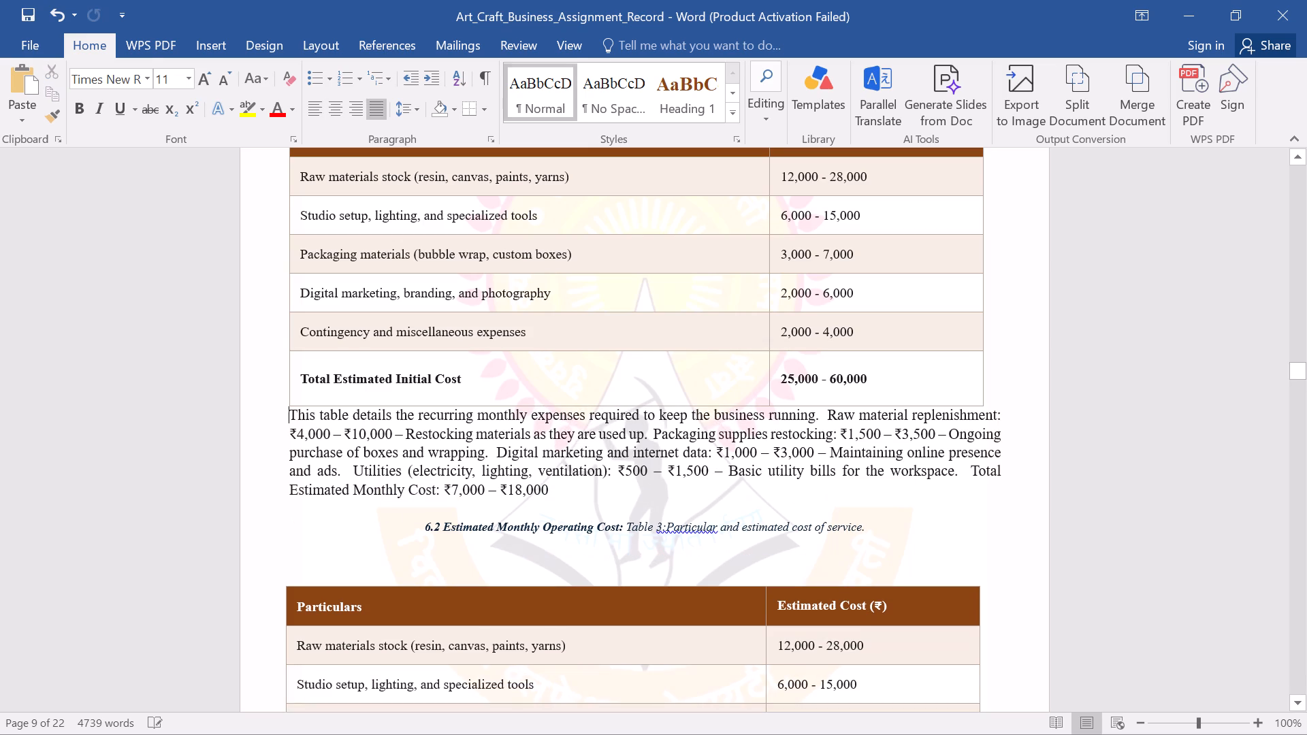
Remove the empty line between the pasted Table 3 caption and the second cost table.
left_click(328, 566)
key("BackSpace")
key("BackSpace")
Review section 6.2 and Table 4 in the report, and switch to the Kimi document's Assignment No. 3 tables in Brave.
scroll(328, 566, "down", 1)
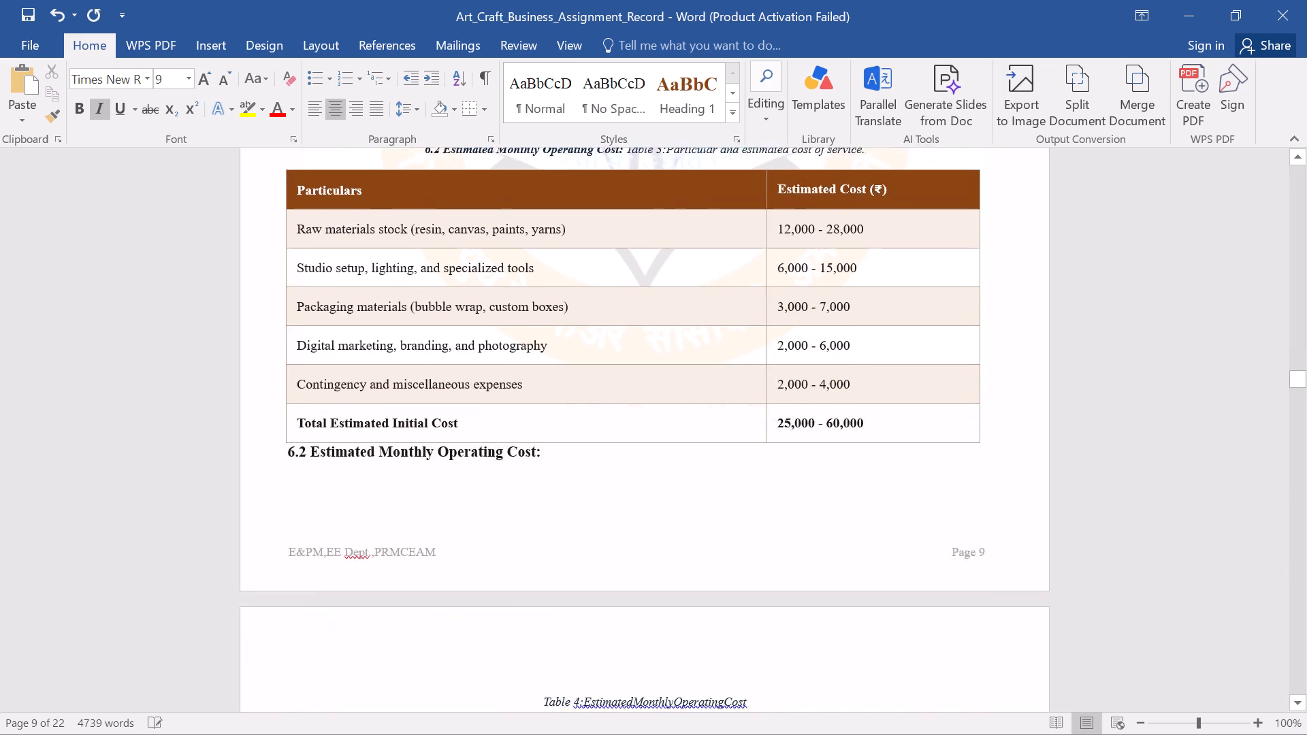
scroll(328, 566, "down", 1)
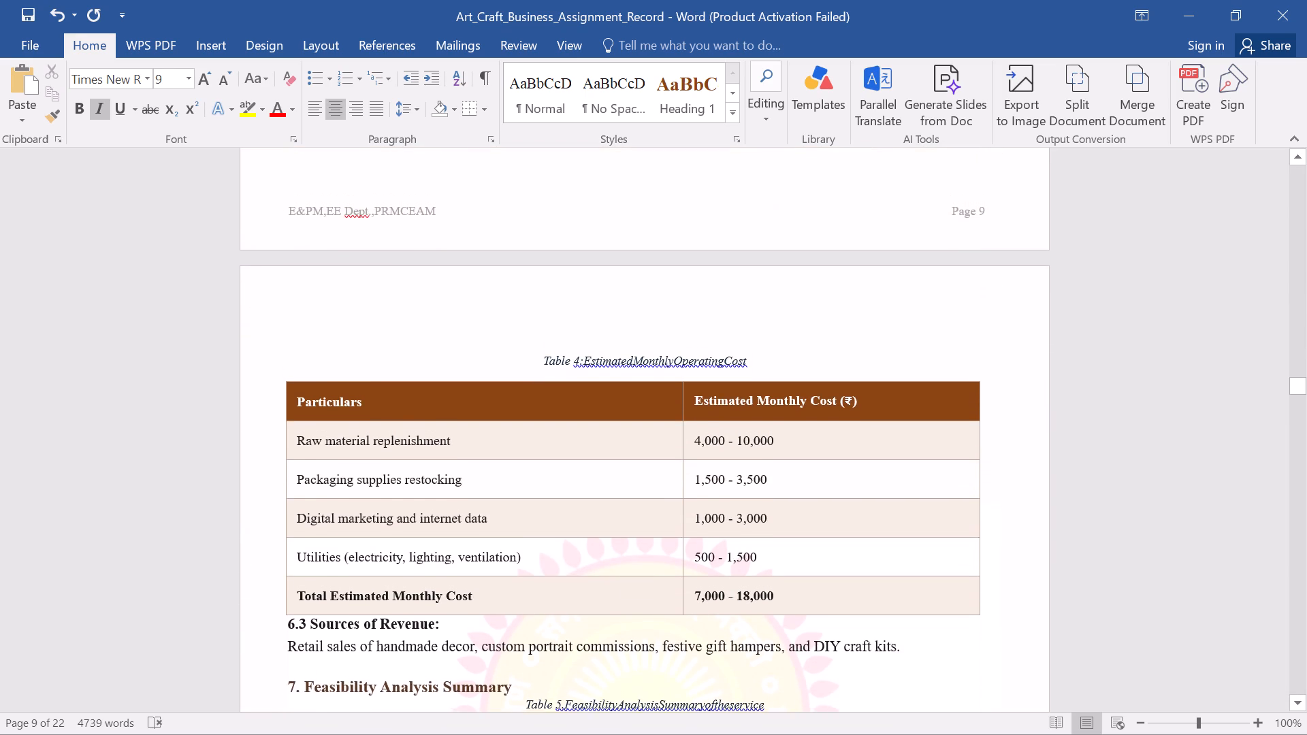
scroll(328, 566, "up", 2)
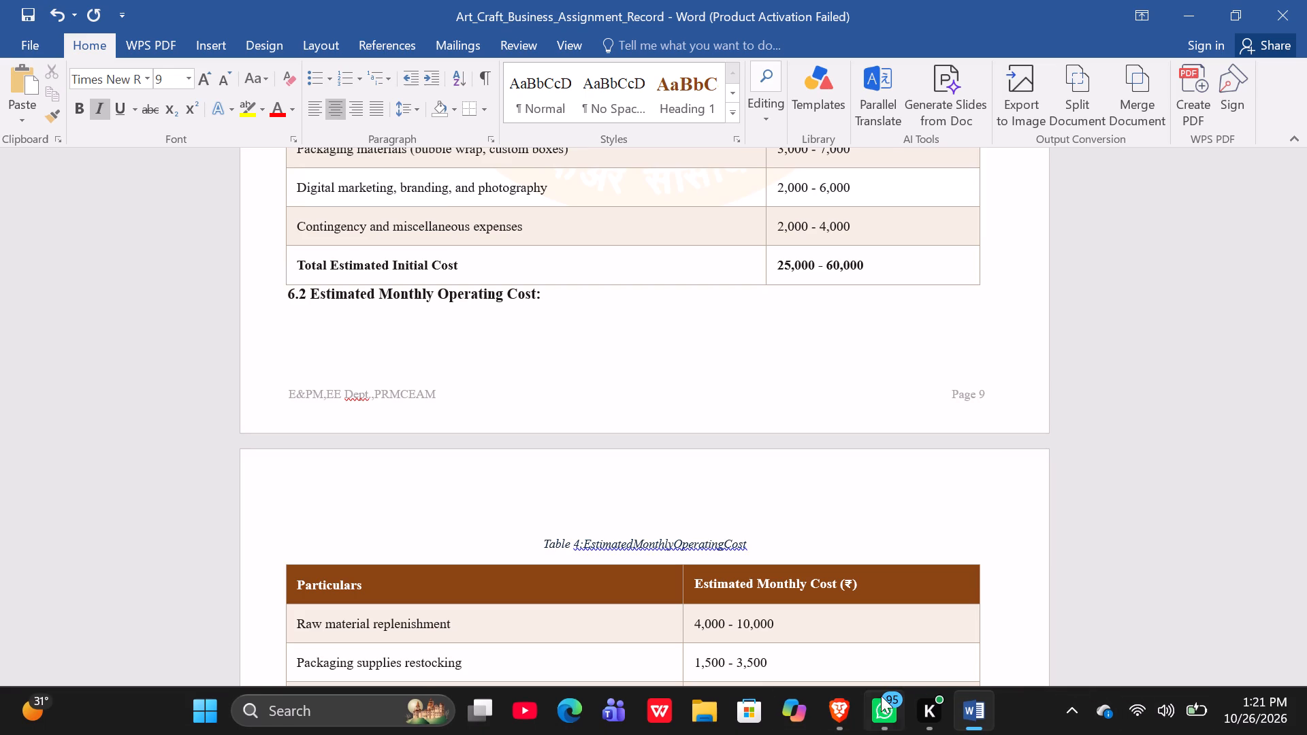
left_click(979, 702)
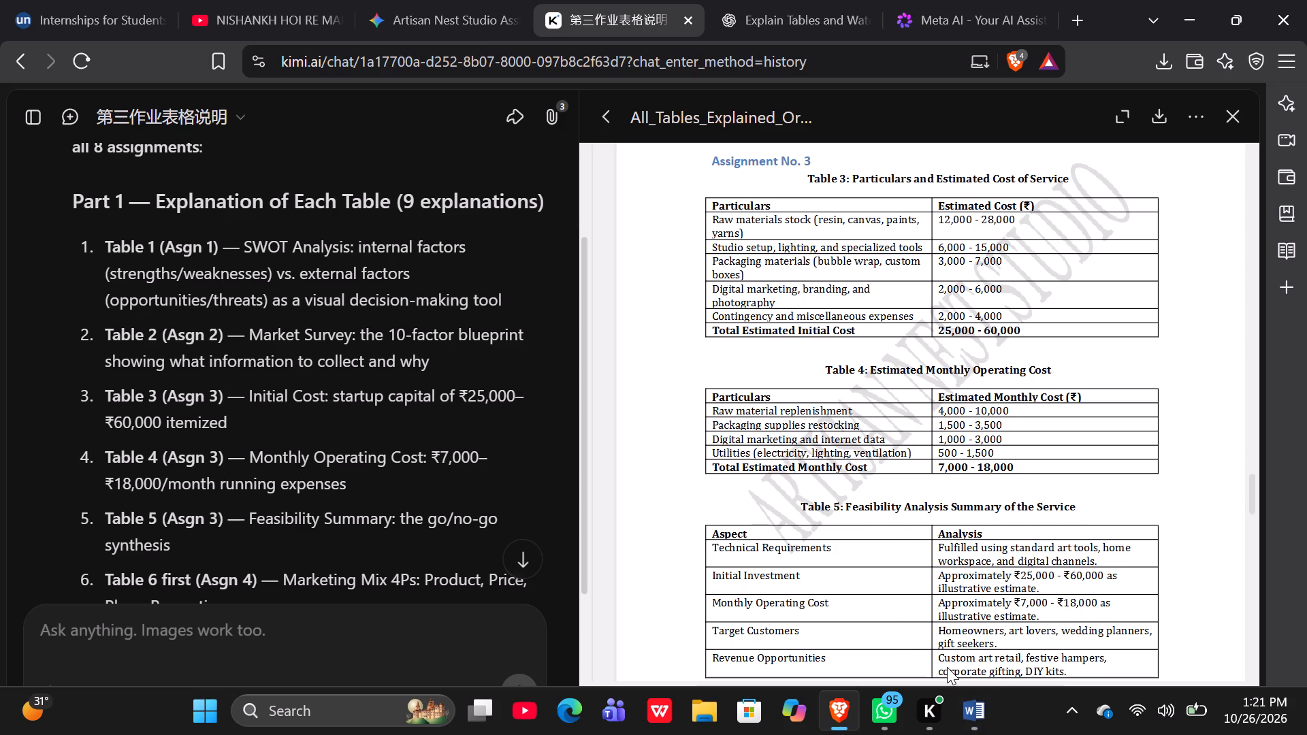
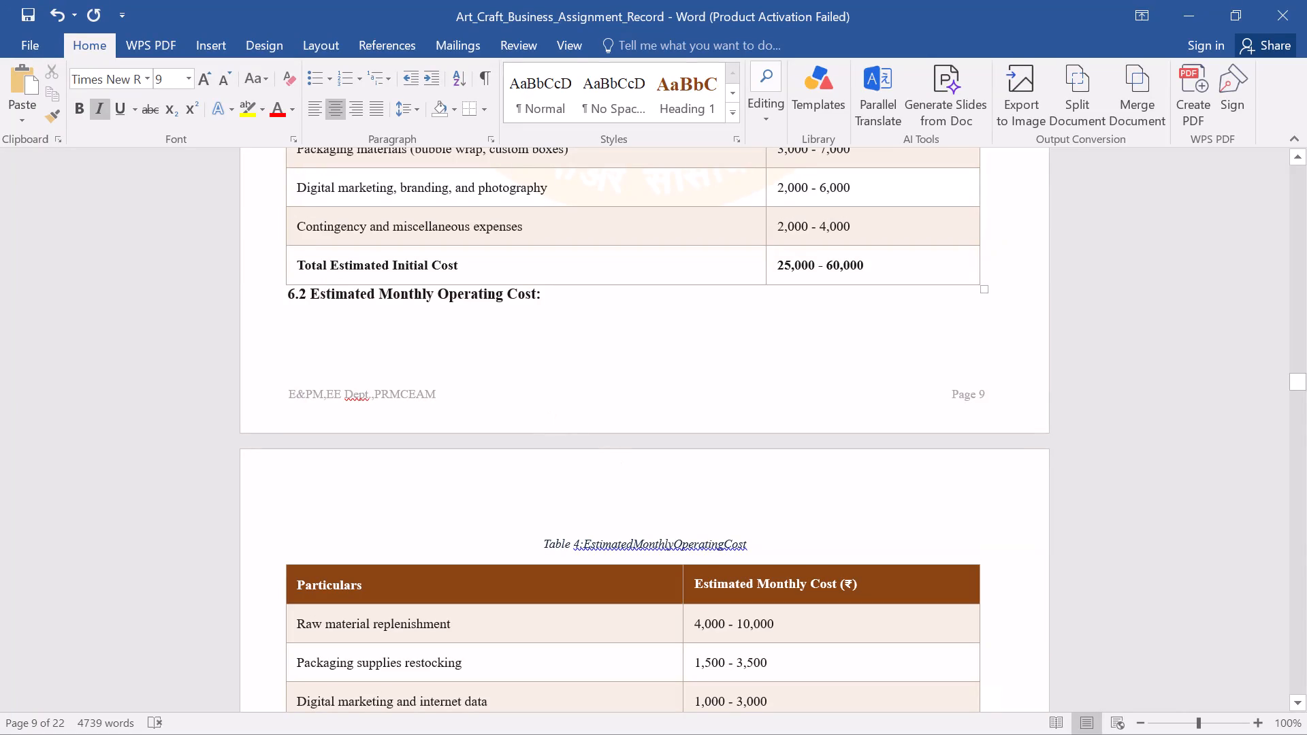
Paste the copied explanation of the project's core viability metrics beneath the "6.2 Estimated Monthly Operating Cost:" heading, above Table 4.
left_click(305, 310)
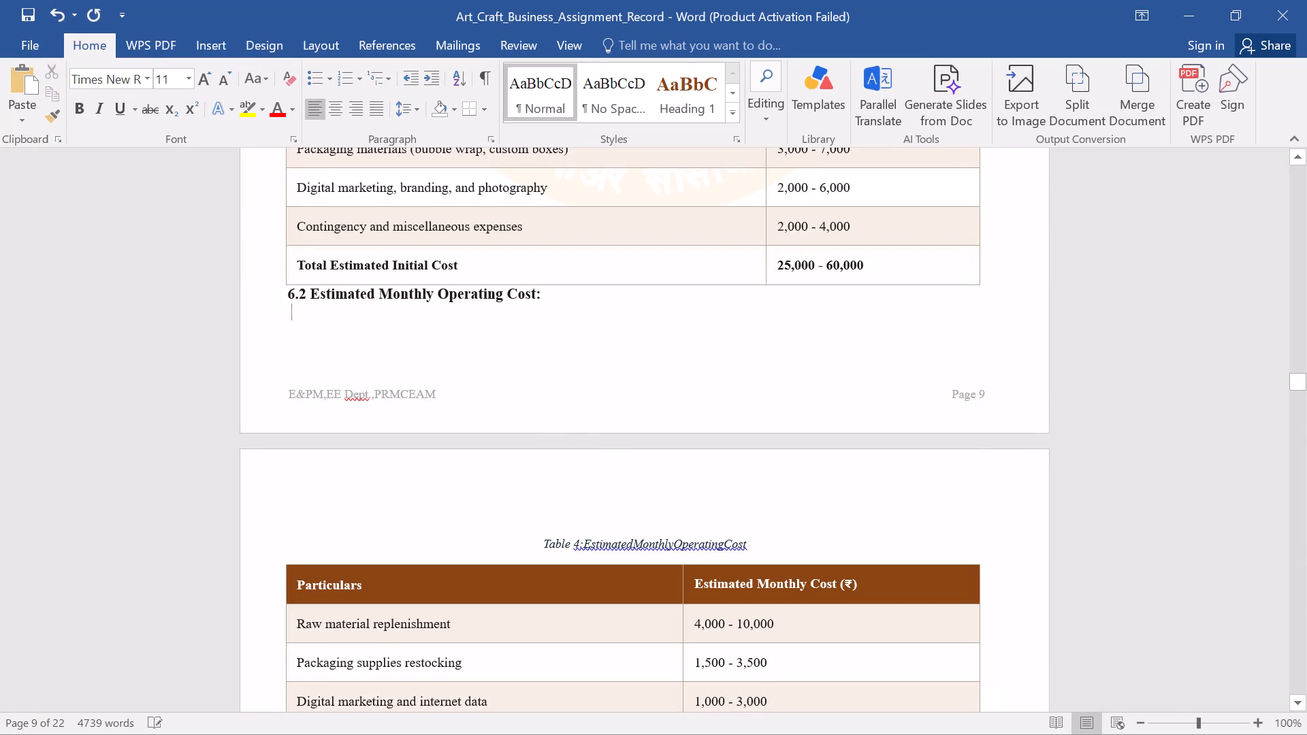
key("ctrl+v")
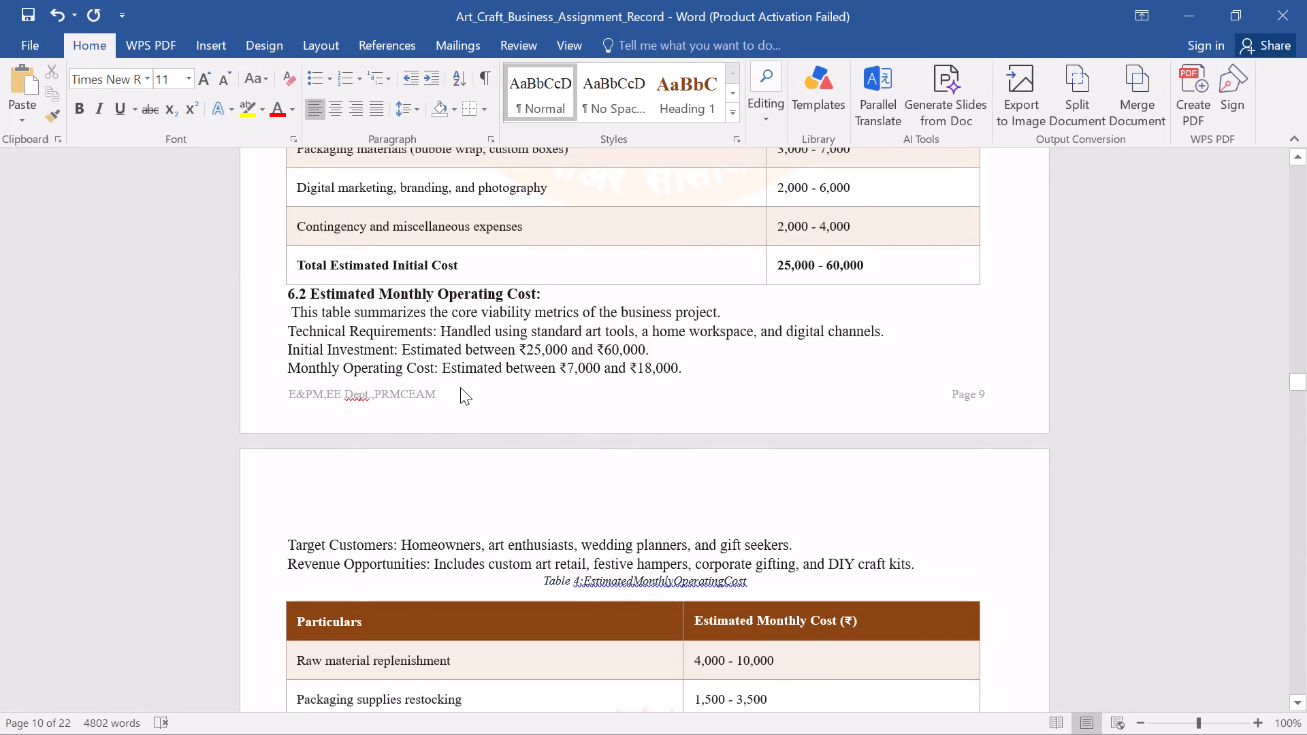
Review the tables, captions and explanation paragraphs across sections 6 and 7 to check that each explanation matches its table.
scroll(534, 248, "up", 1)
scroll(534, 248, "down", 2)
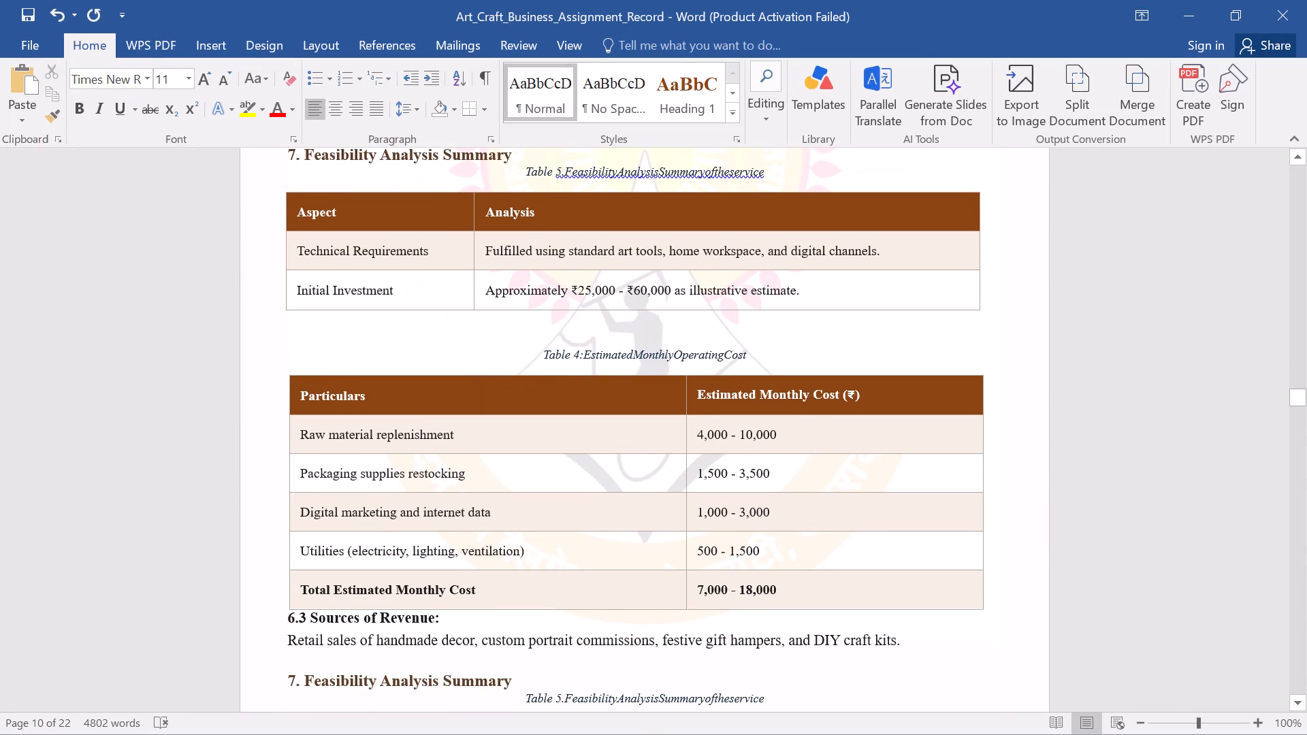
scroll(534, 248, "up", 2)
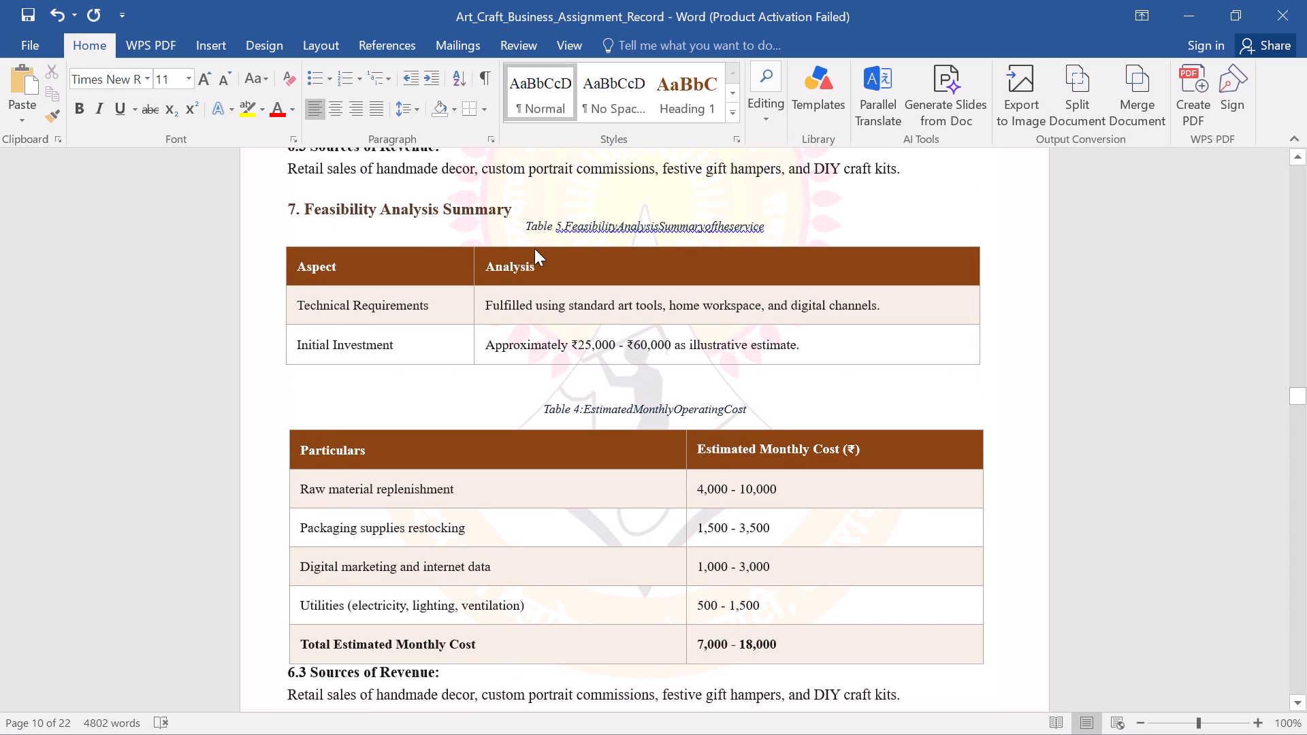
scroll(534, 248, "down", 3)
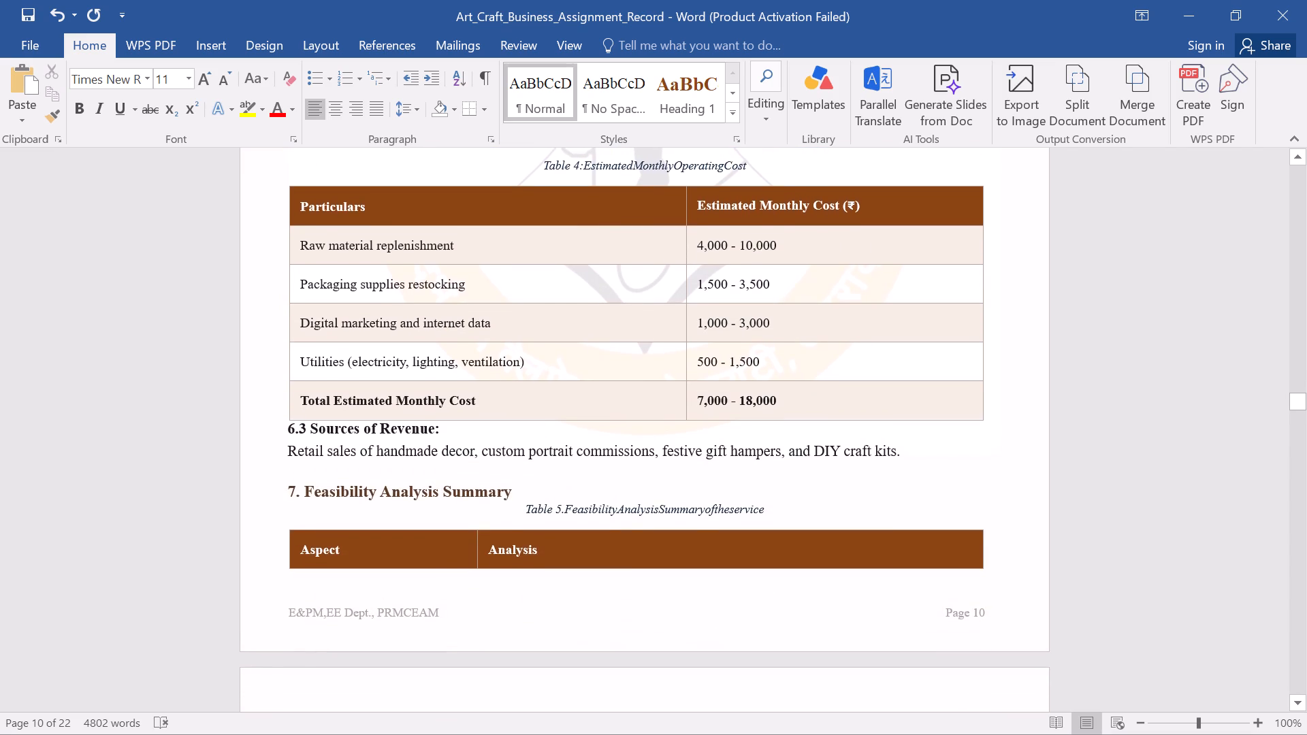
scroll(534, 248, "down", 2)
scroll(534, 248, "up", 1)
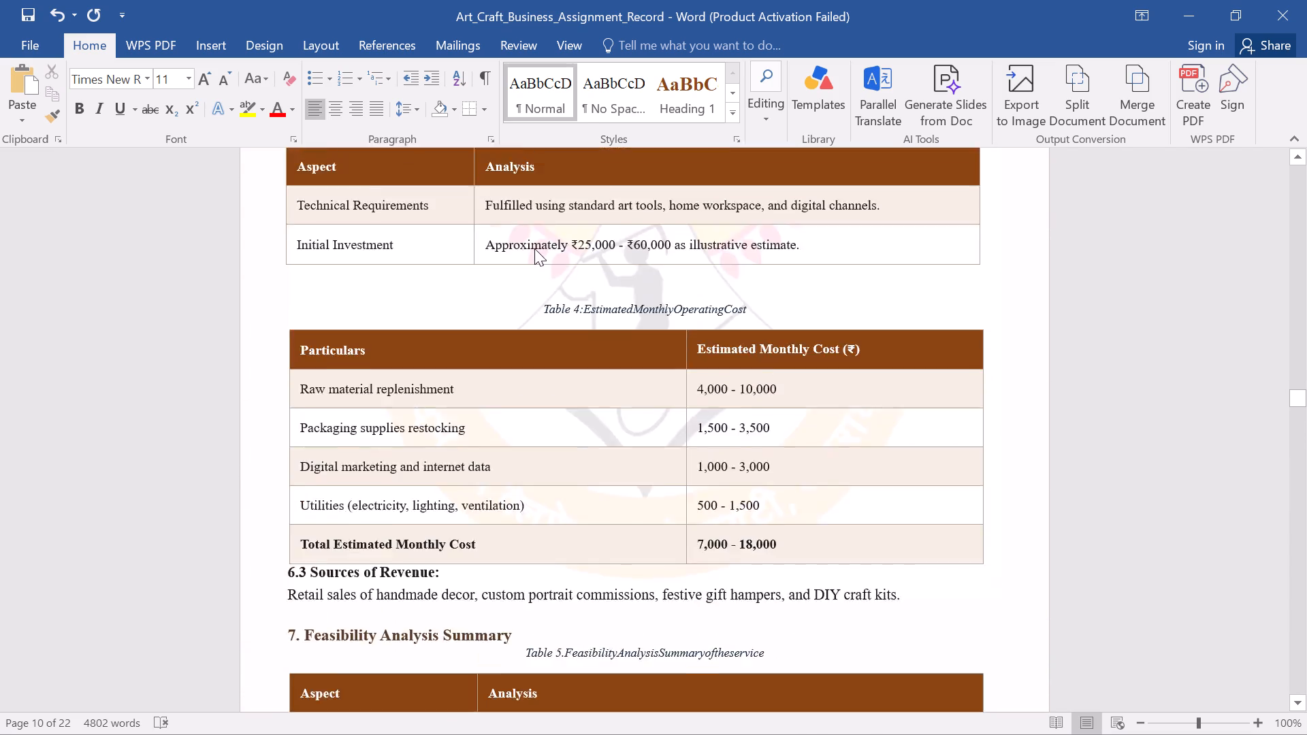
scroll(534, 248, "up", 1)
scroll(534, 248, "down", 2)
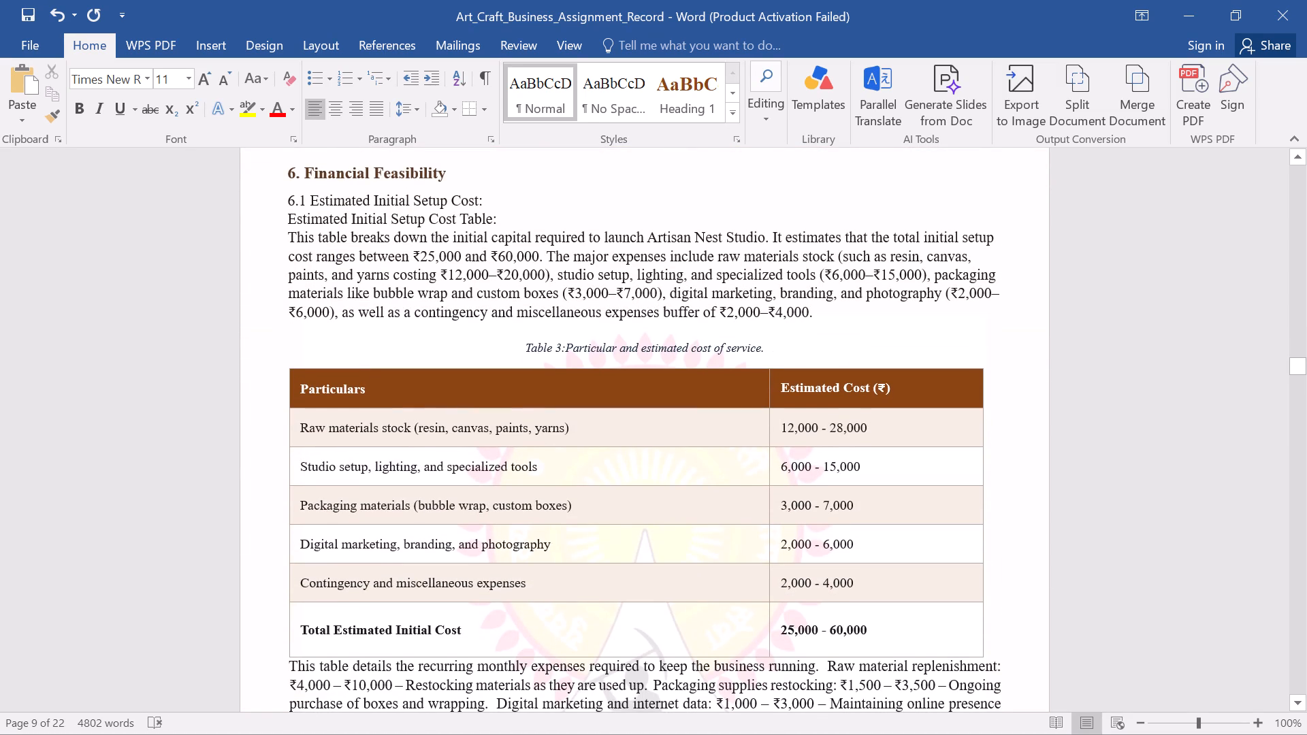
scroll(534, 248, "down", 2)
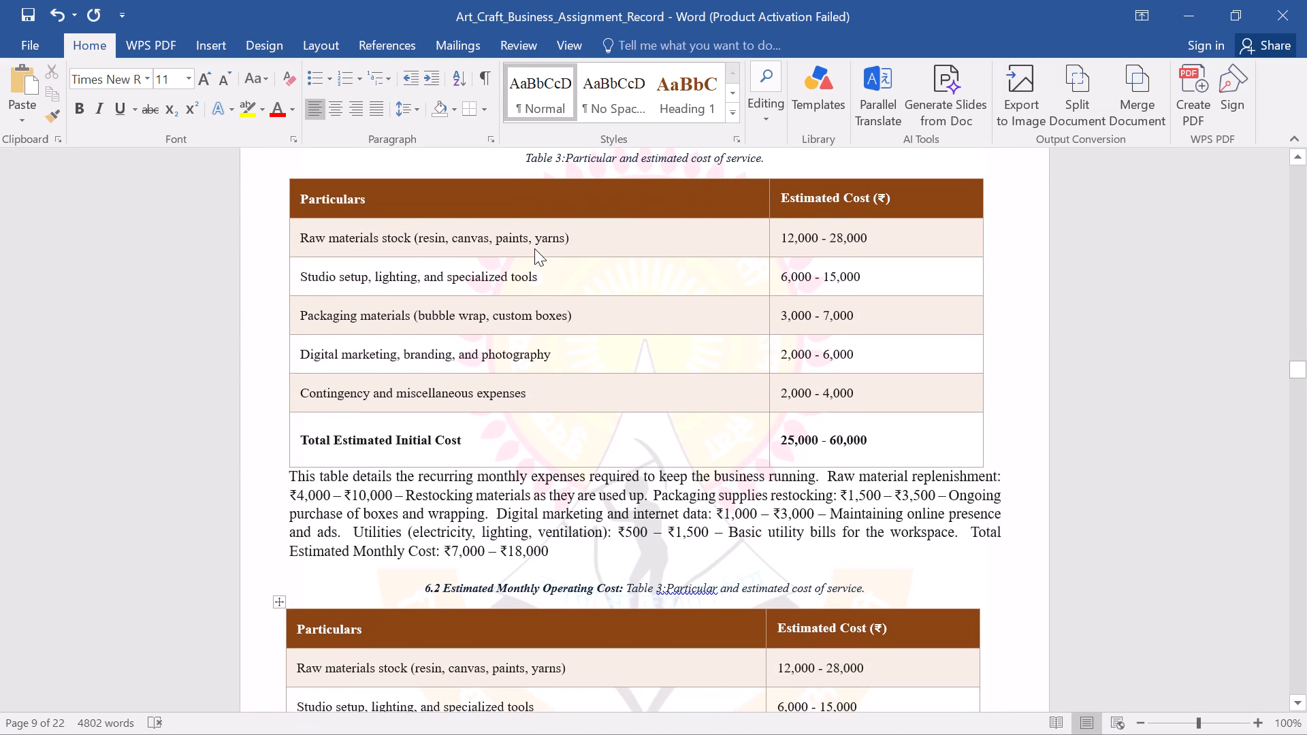
scroll(534, 248, "down", 3)
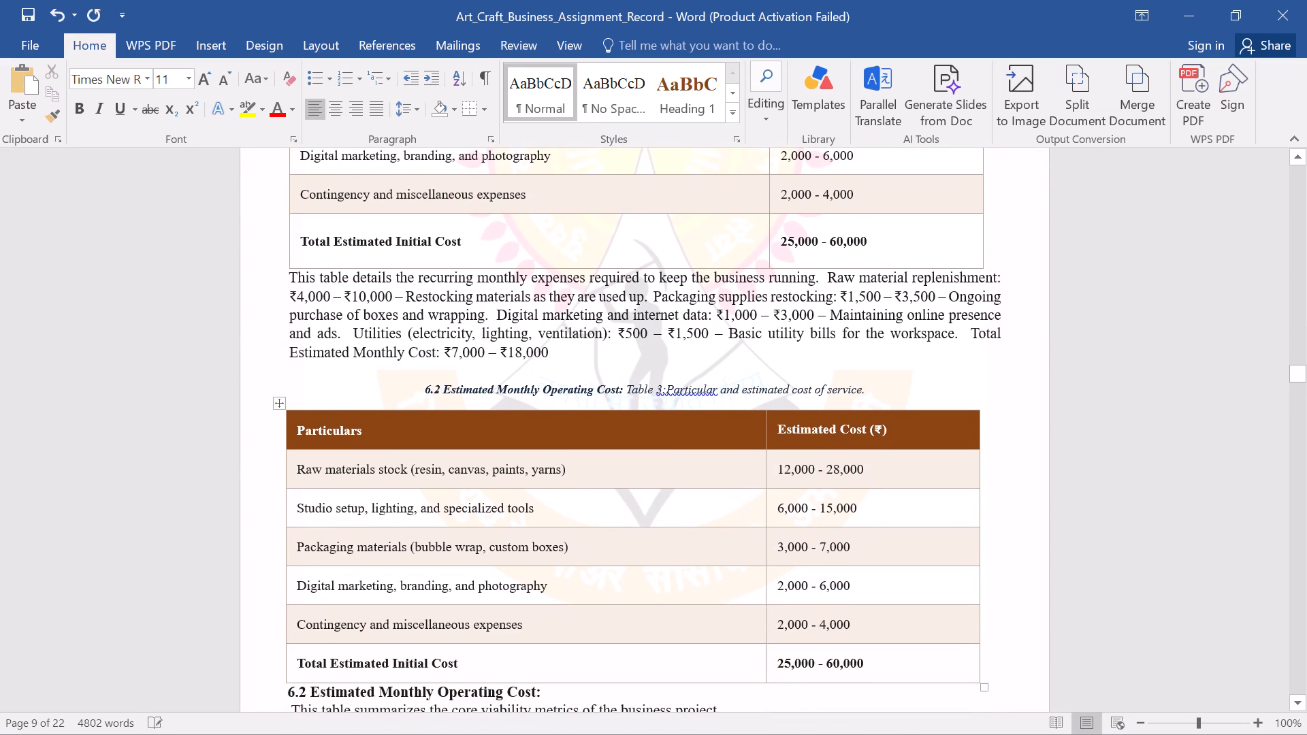
scroll(534, 248, "down", 2)
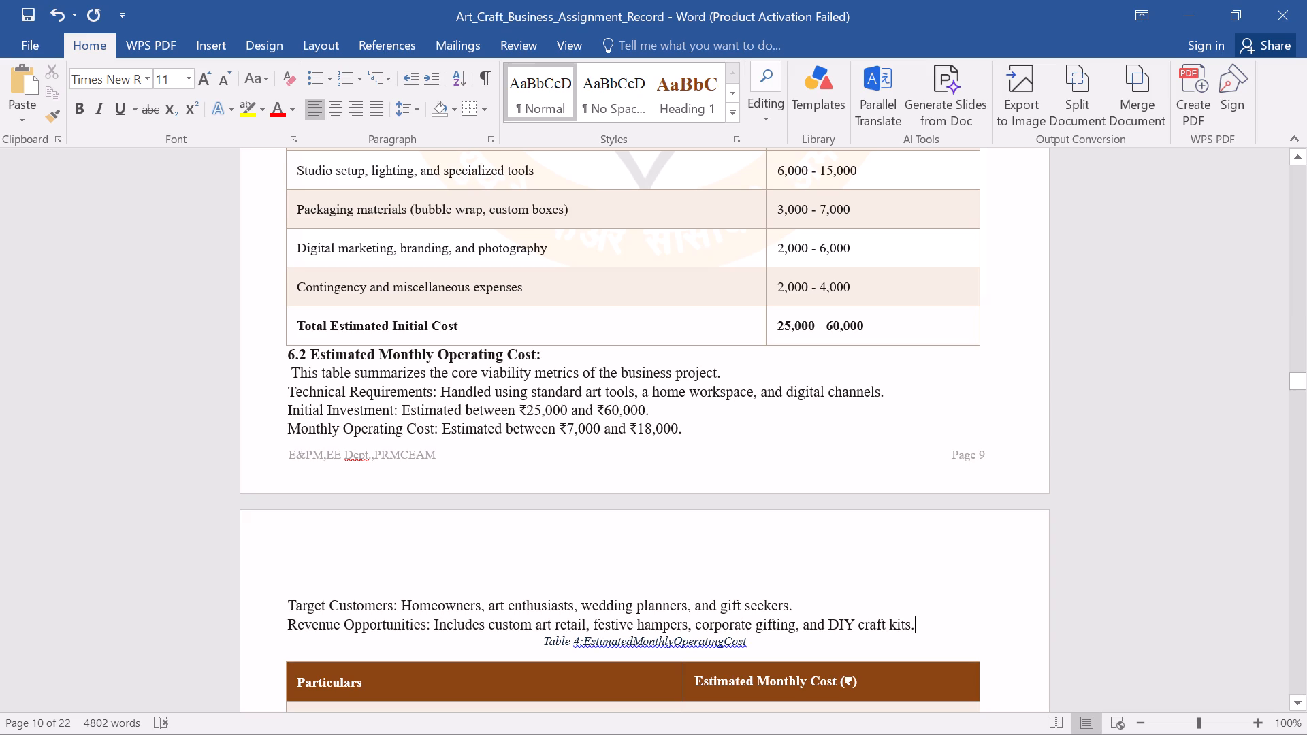
scroll(527, 411, "up", 3)
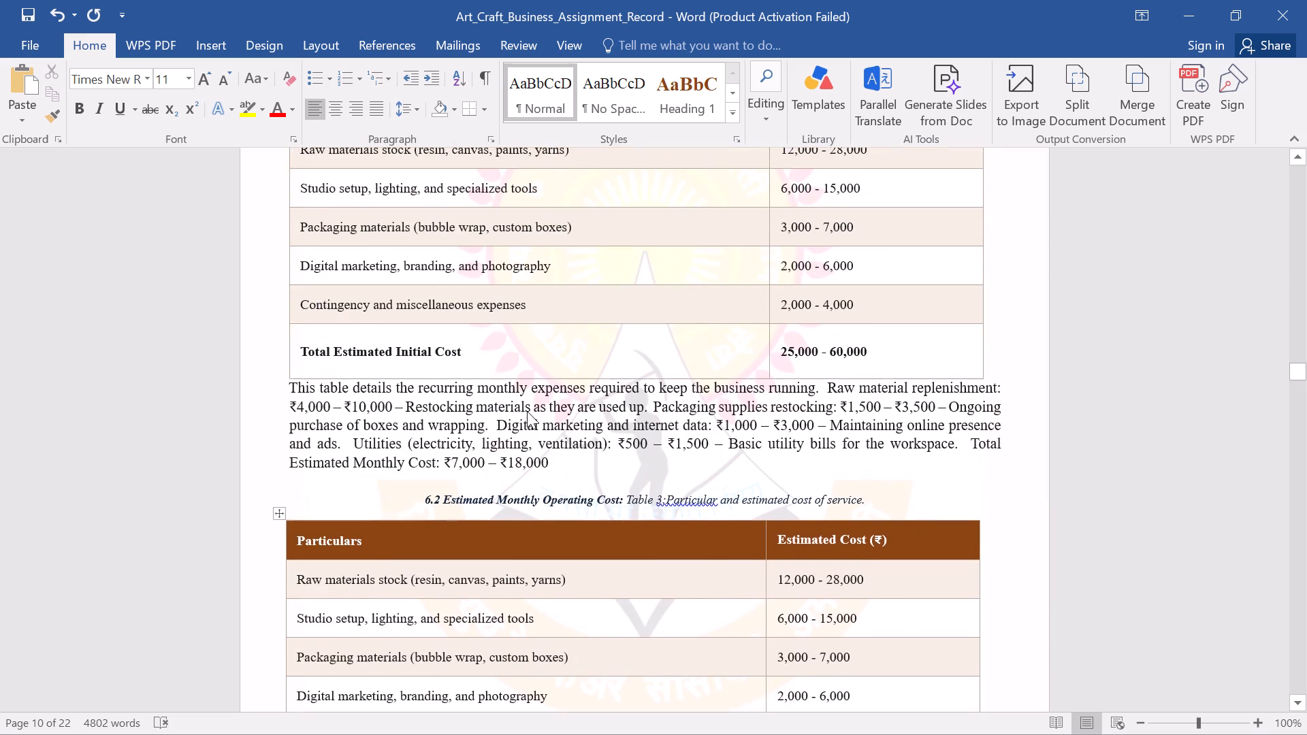
scroll(527, 411, "up", 2)
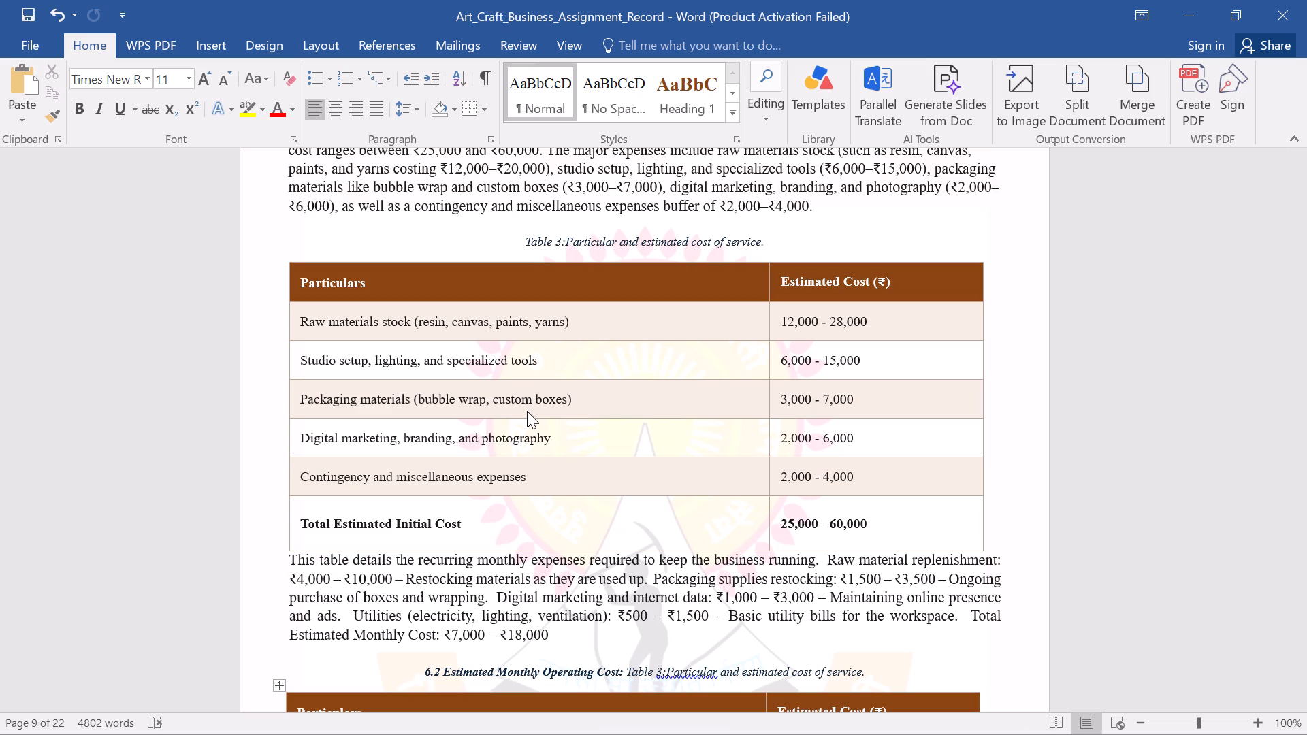
Insert an empty line between the first Table 3 cost table and the paragraph explaining the recurring monthly expenses.
left_click(288, 557)
key("Return")
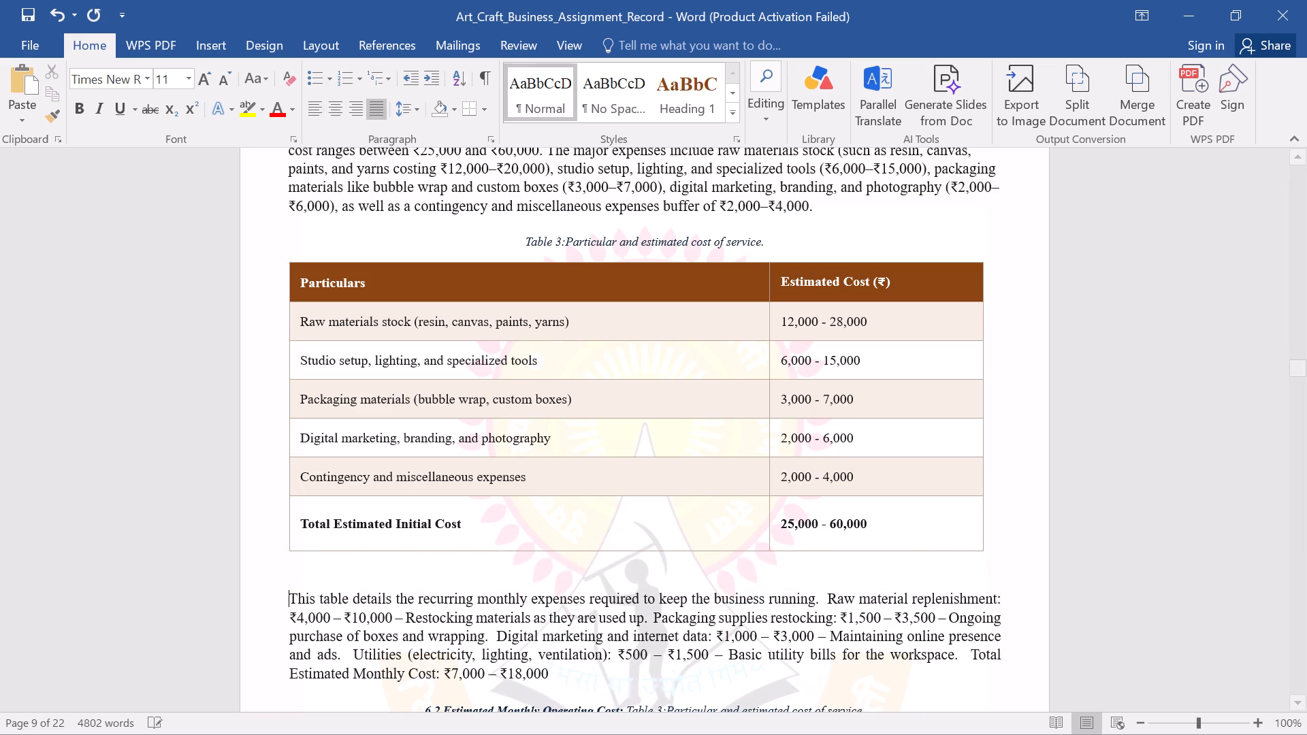
Review the second cost table down to the 6.2 heading, and open the incoming WhatsApp message explaining the block diagram.
scroll(288, 557, "down", 1)
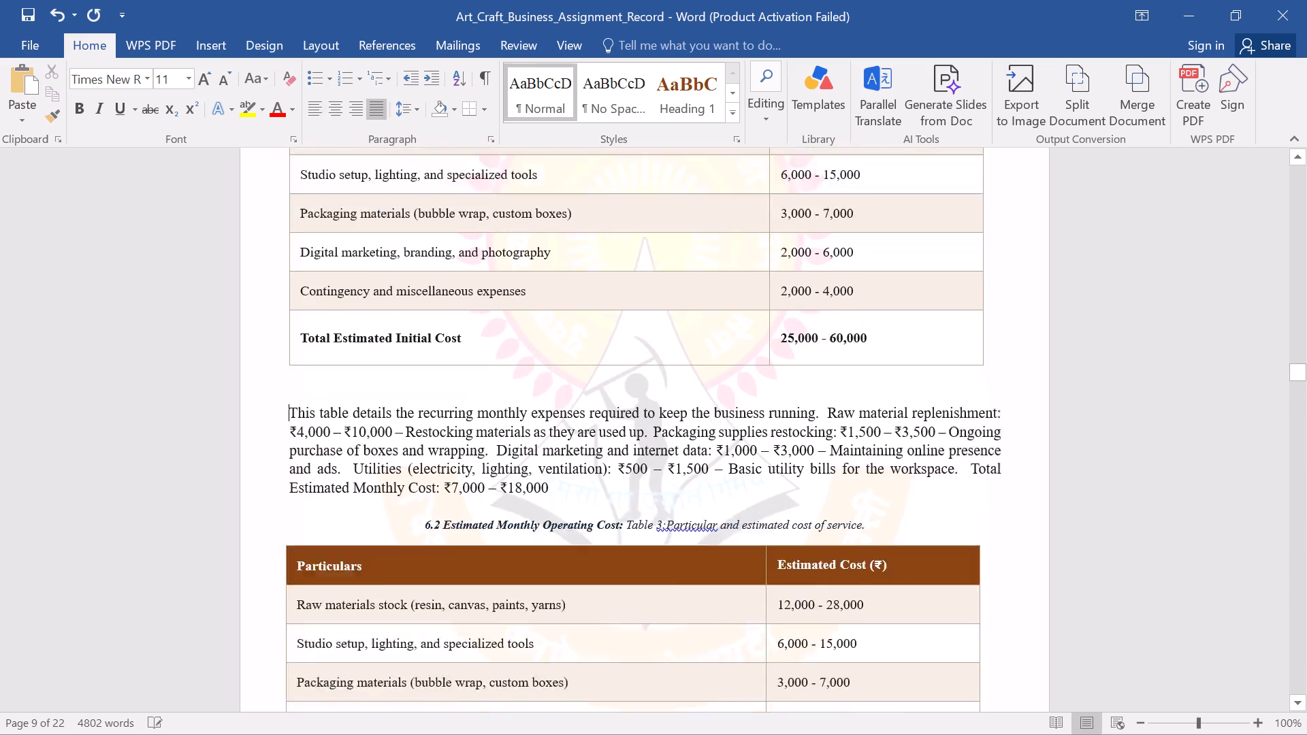
scroll(288, 557, "down", 1)
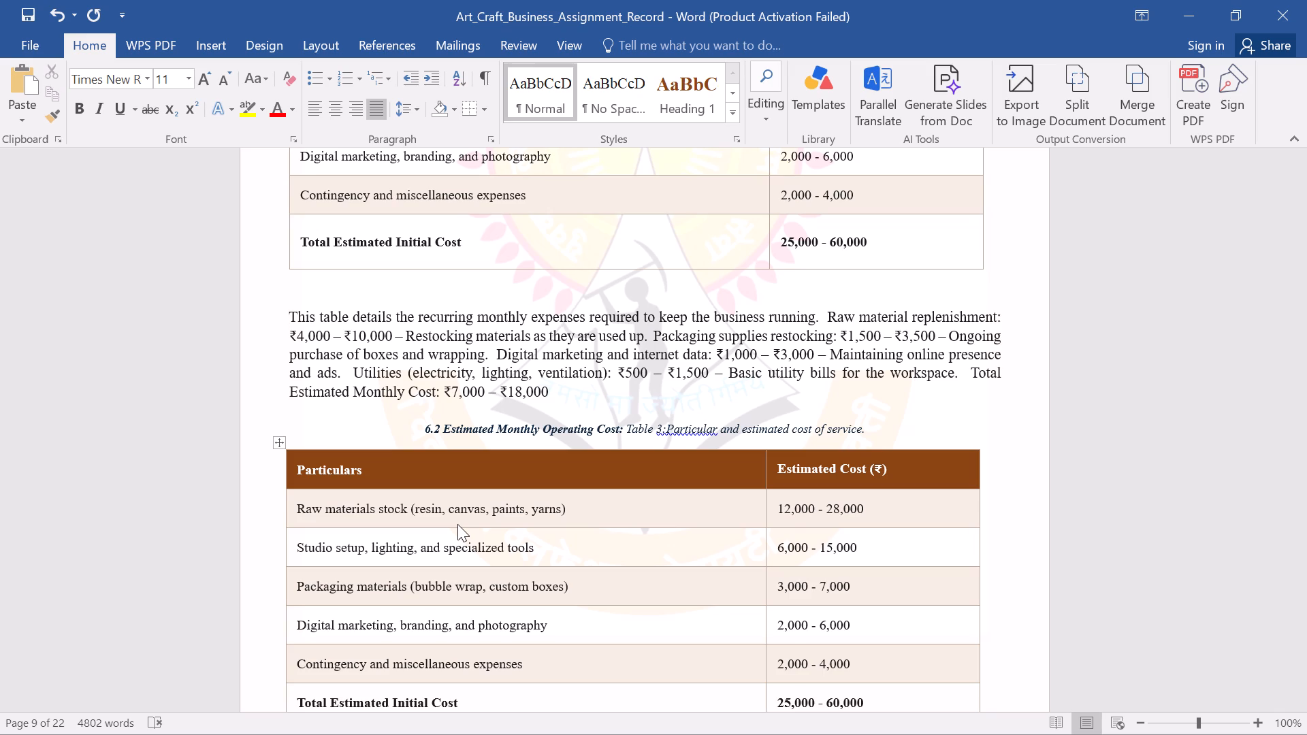
scroll(457, 524, "down", 2)
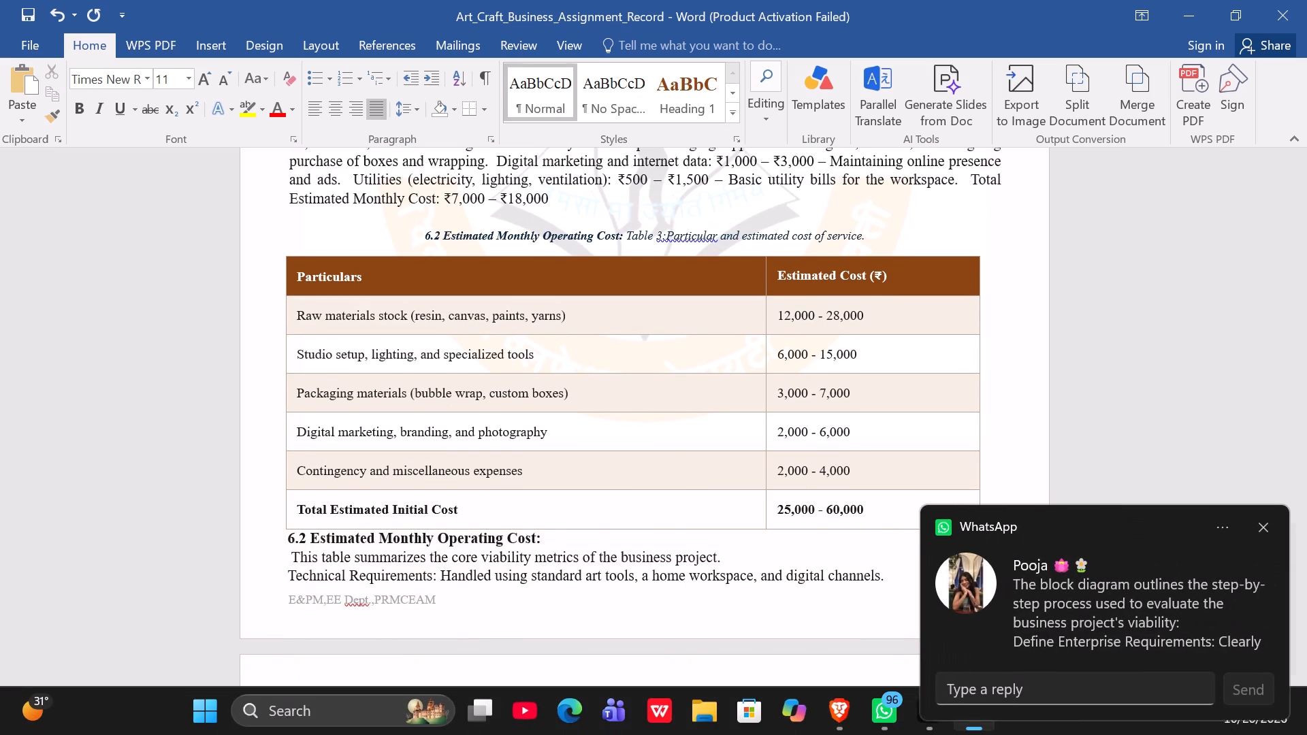
left_click(1159, 587)
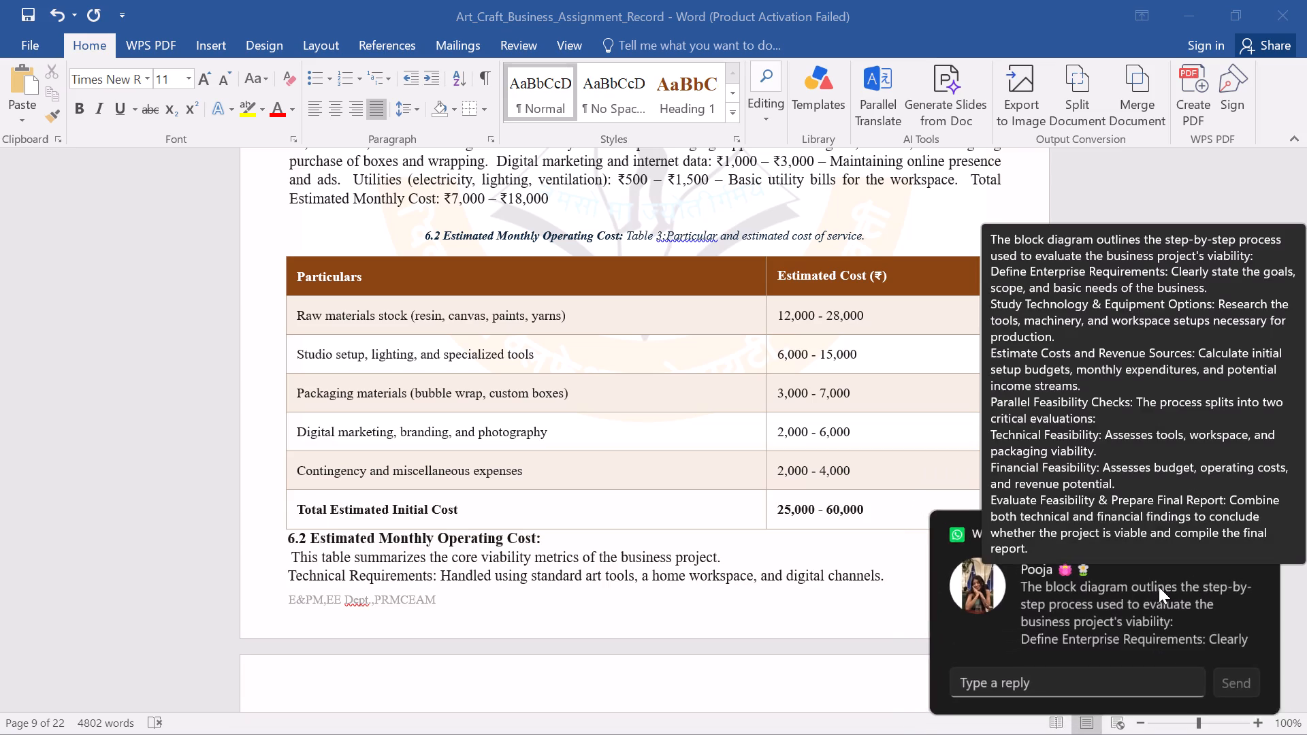
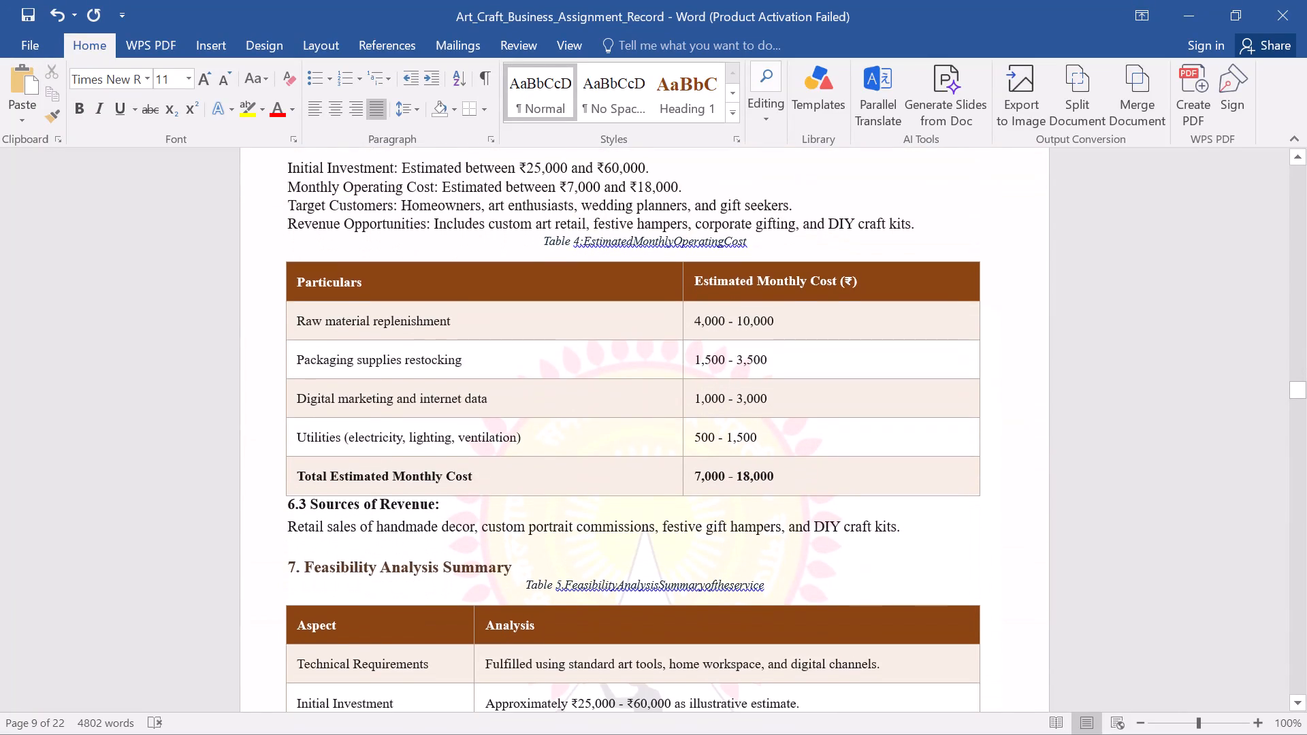
Add an empty line directly beneath the "8. Block Diagram" heading, above the Figure 3 caption.
scroll(500, 534, "down", 3)
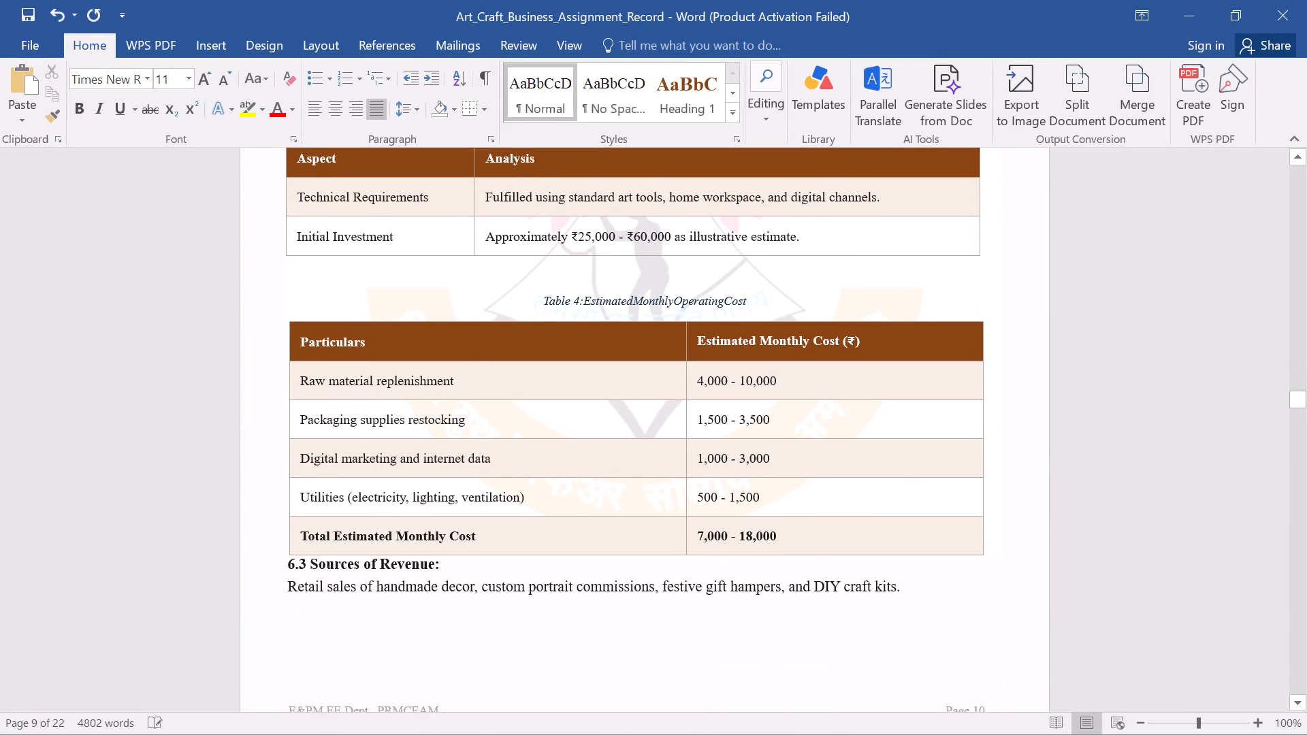
scroll(500, 534, "down", 3)
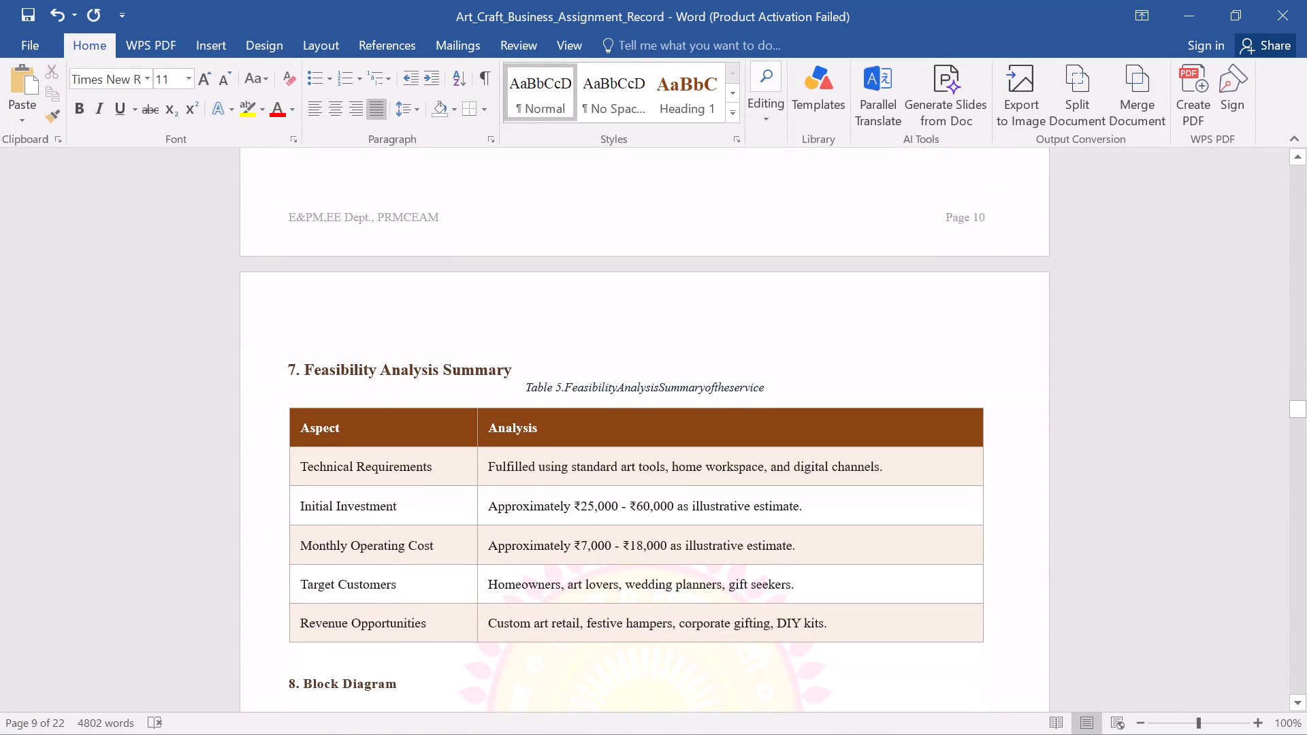
scroll(500, 534, "down", 3)
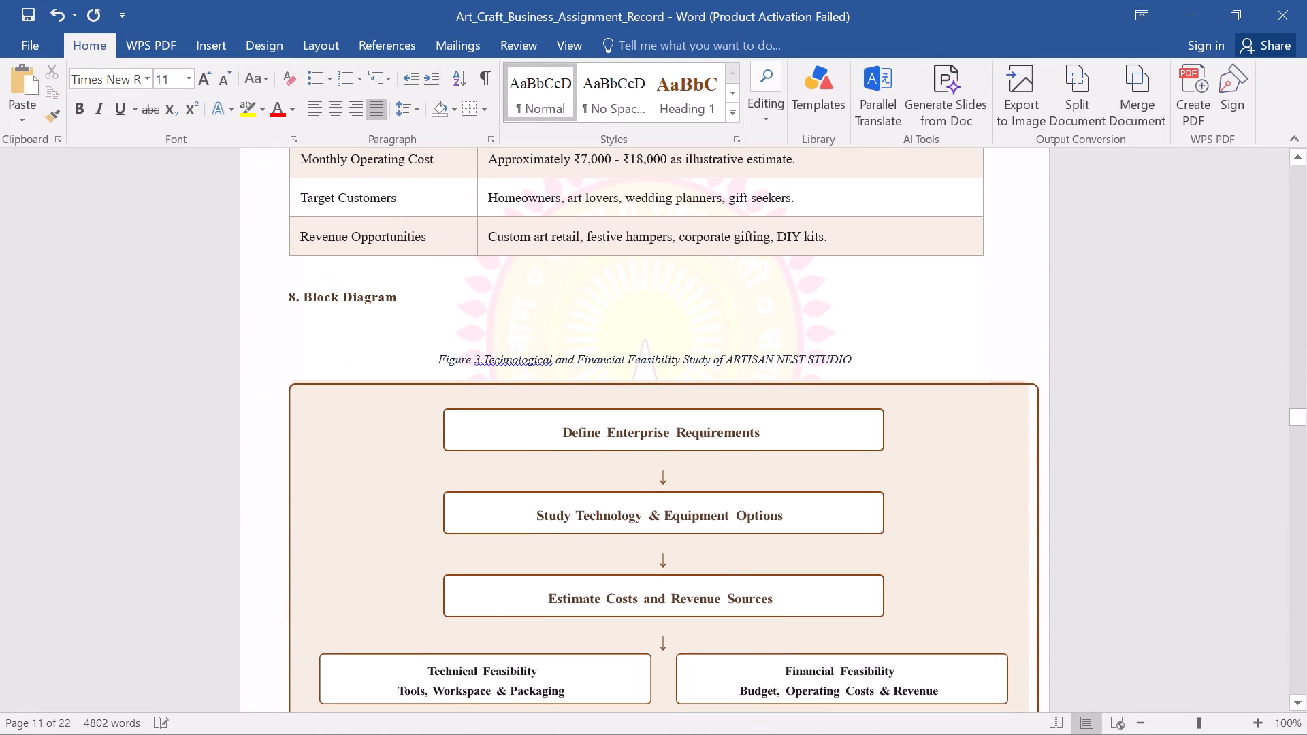
scroll(500, 534, "down", 1)
scroll(500, 534, "up", 1)
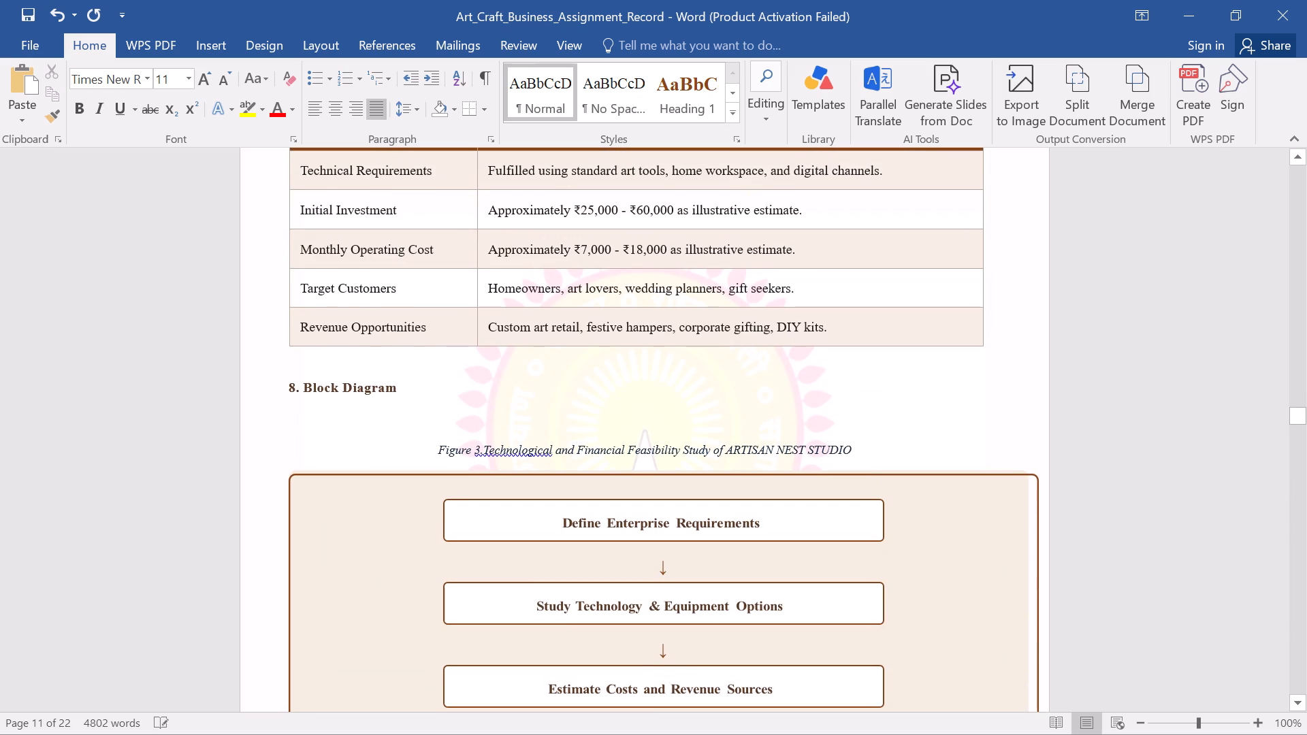
left_click(409, 391)
Paste the copied block diagram explanation on a new line beneath the "8. Block Diagram" heading.
key("Return")
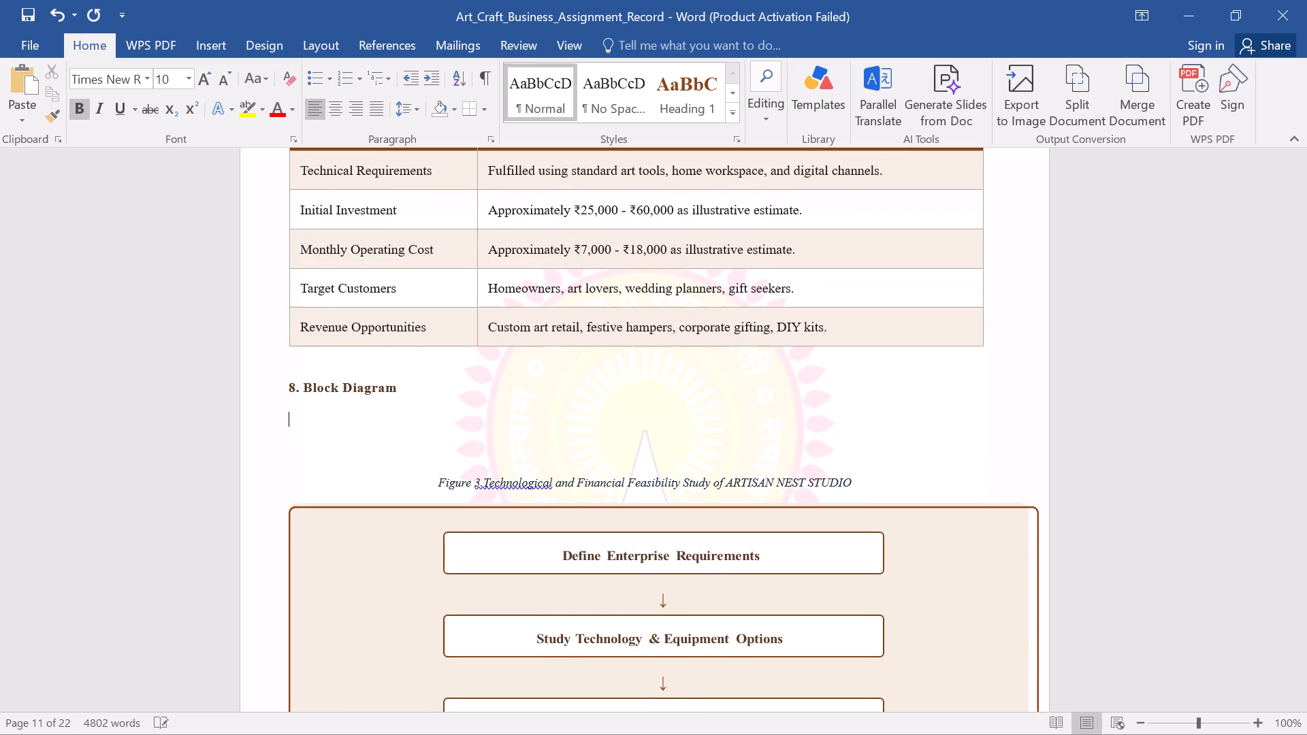
key("ctrl+v")
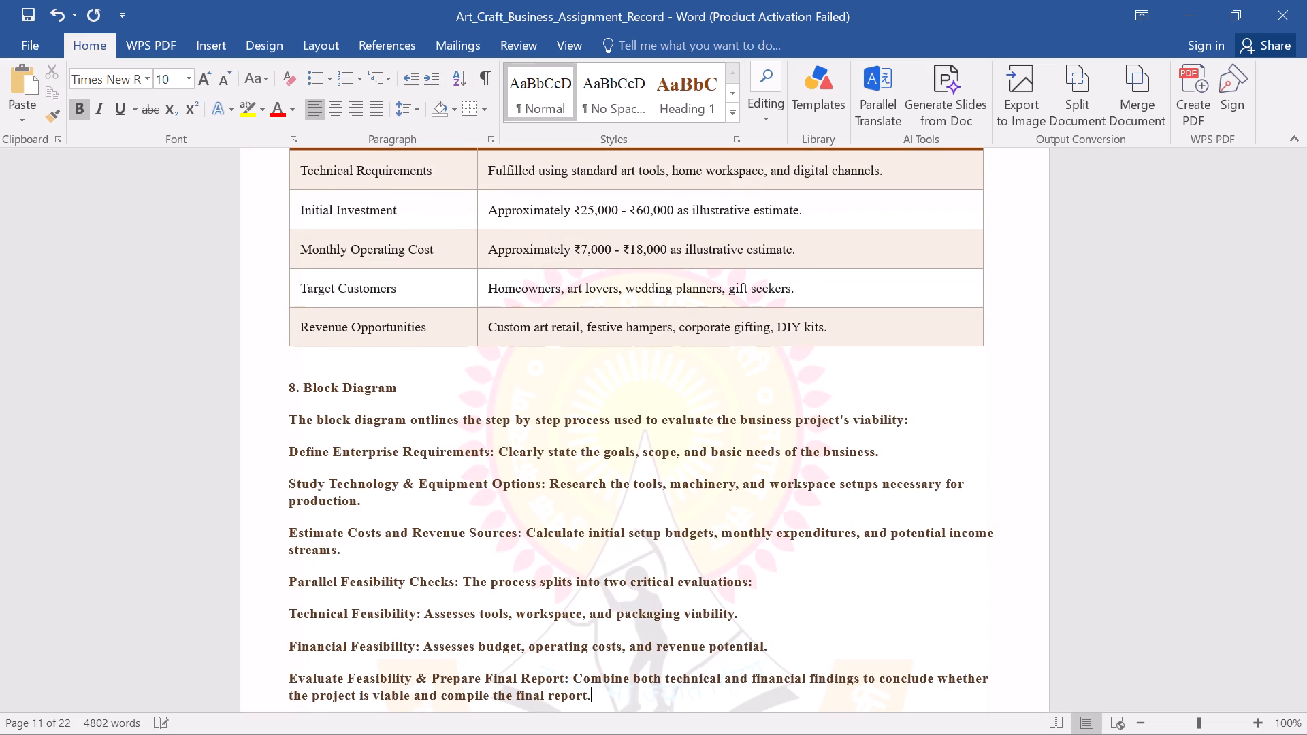
Join the explanation's opening lines, from "Define Enterprise Requirements" through "Parallel Feasibility Checks", into one continuous paragraph.
left_click(286, 452)
key("BackSpace")
key("BackSpace")
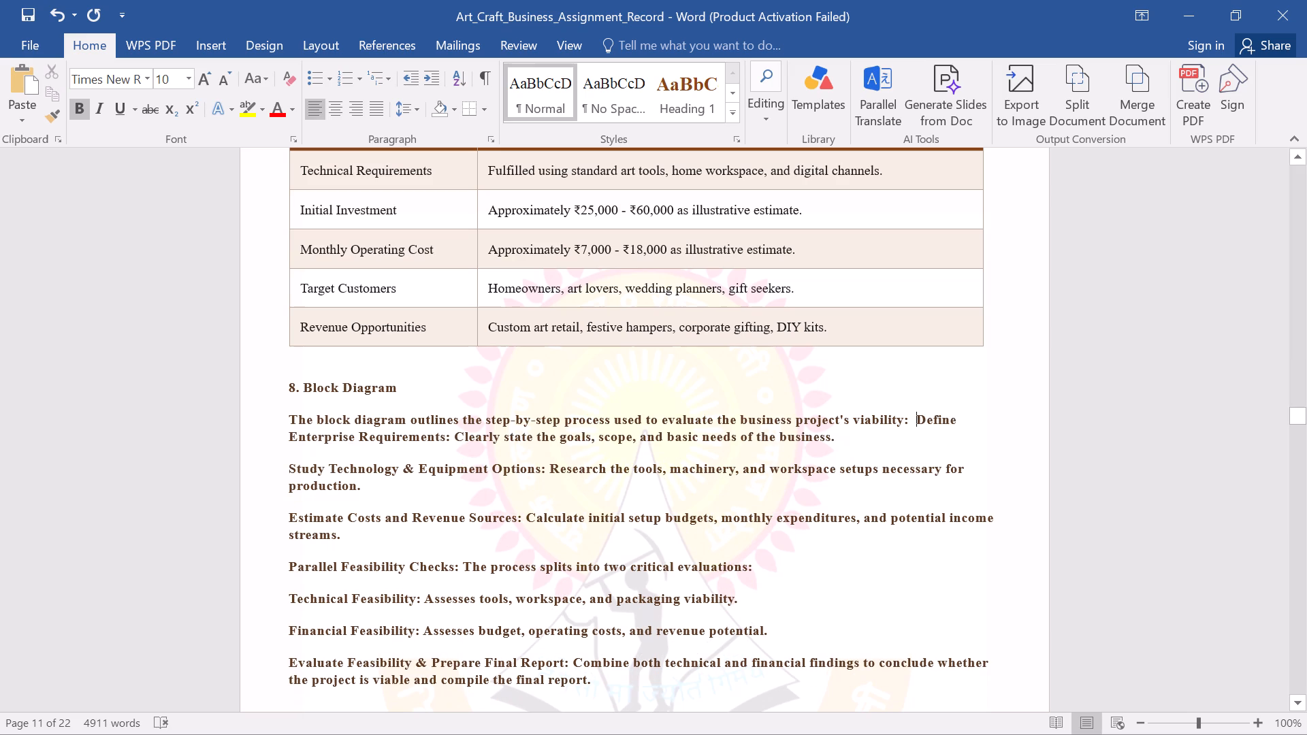
left_click(286, 467)
key("BackSpace")
key("BackSpace")
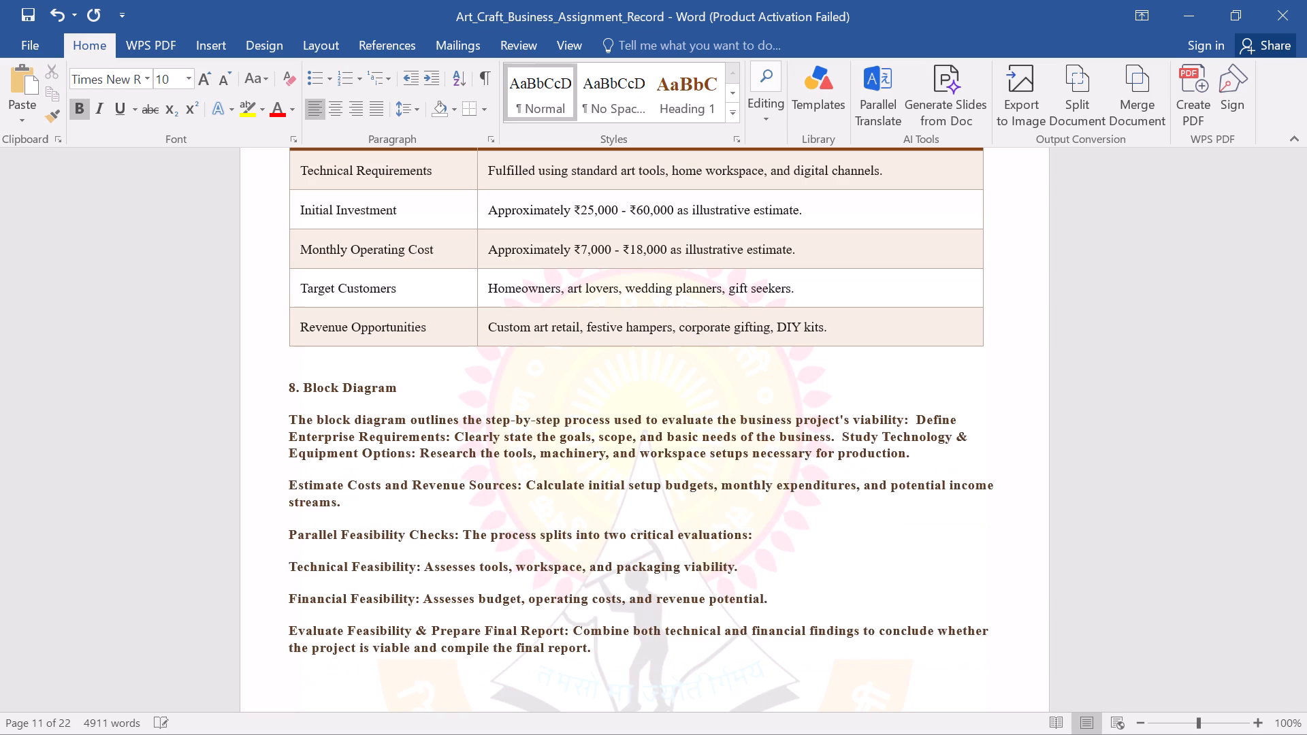
left_click(287, 486)
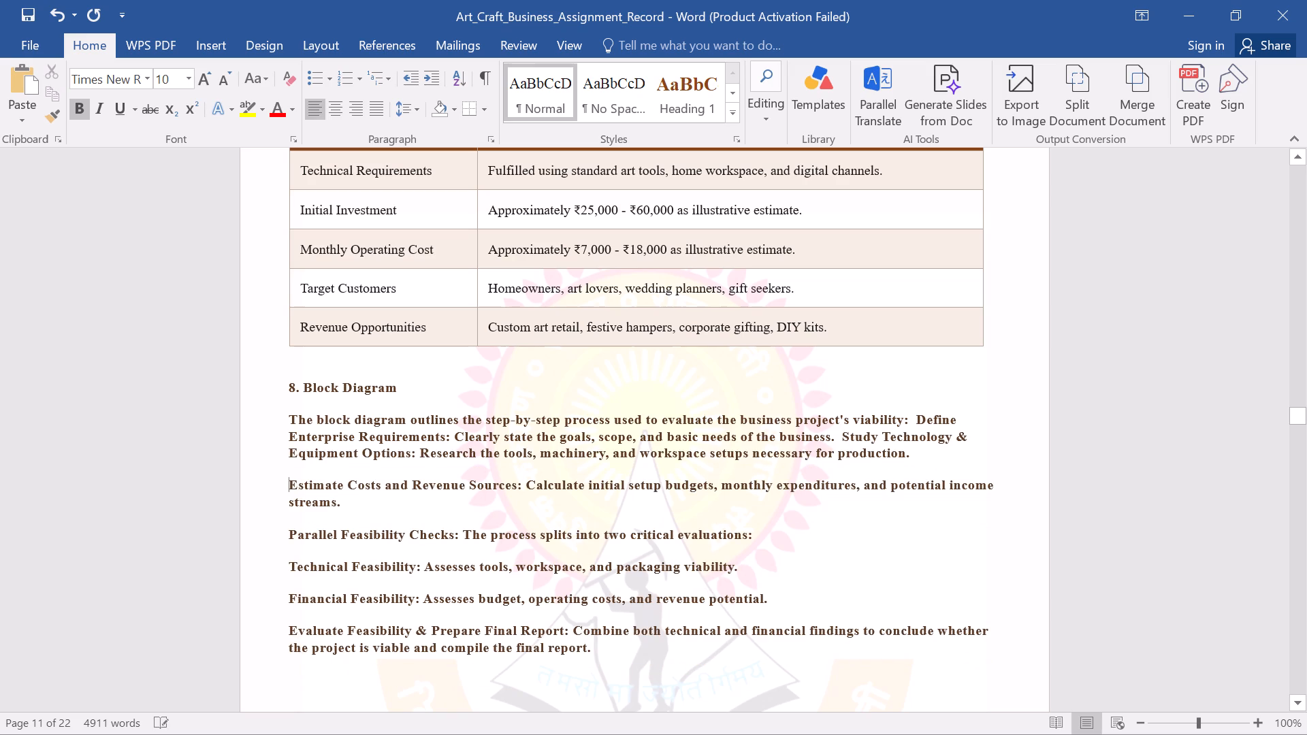
key("BackSpace")
key("BackSpace")
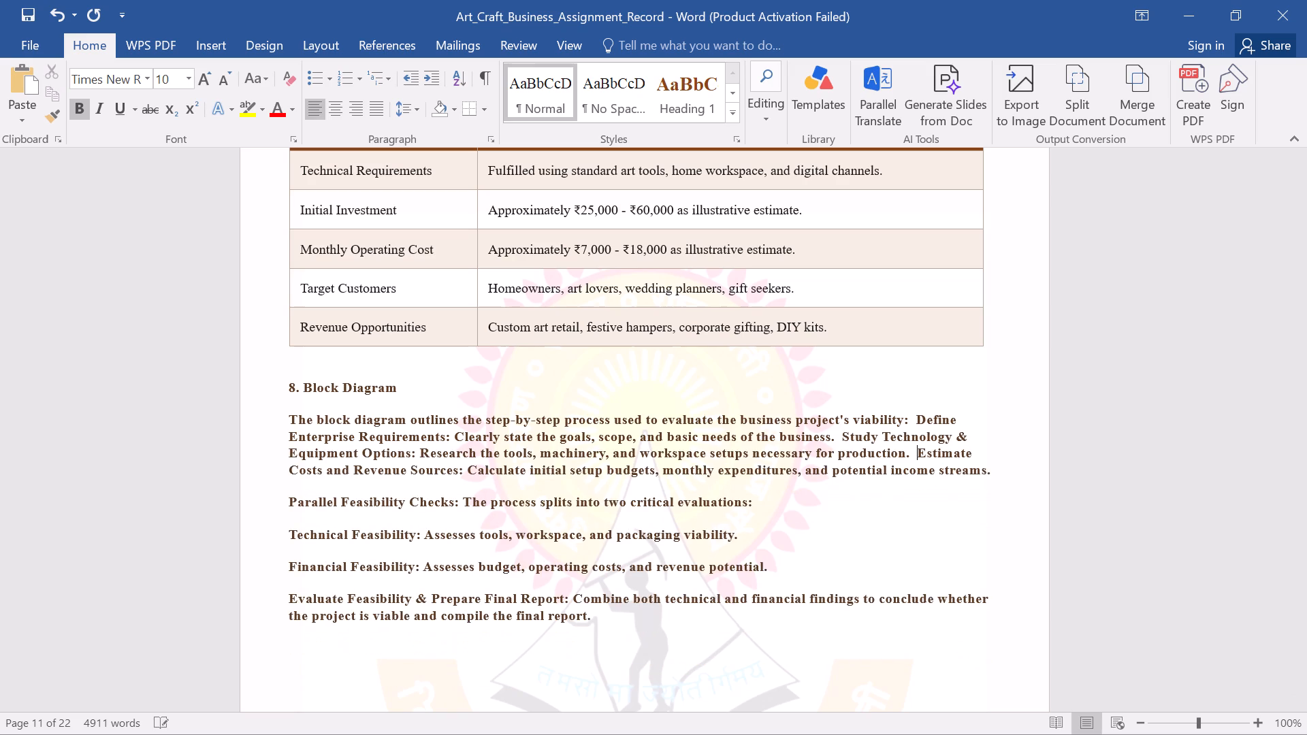
left_click(288, 499)
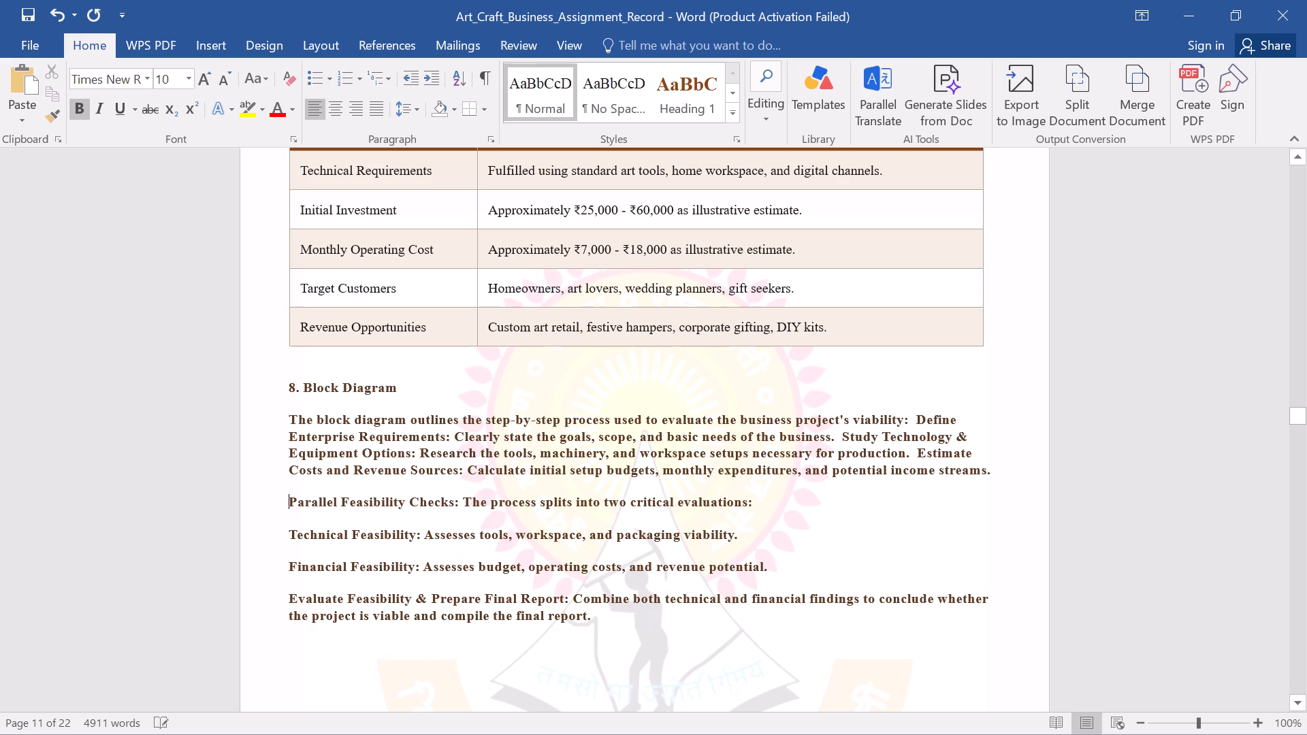
key("BackSpace")
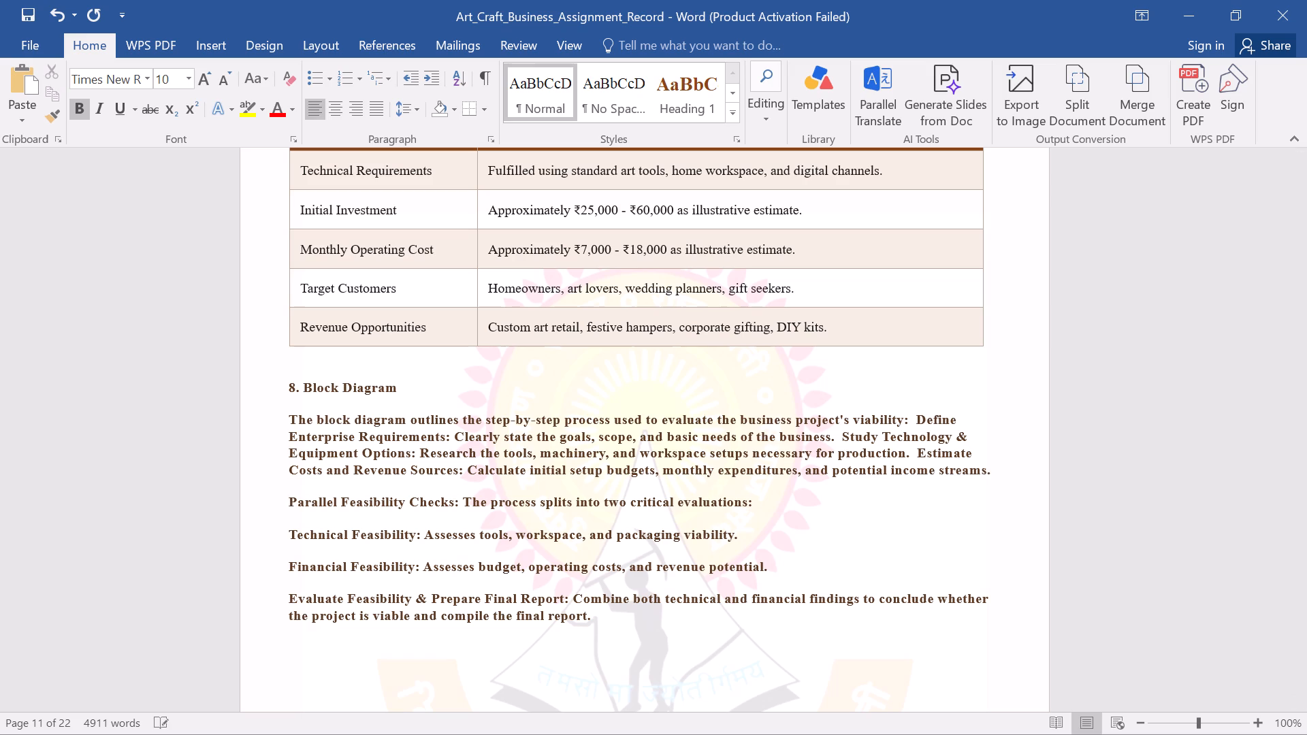
key("BackSpace")
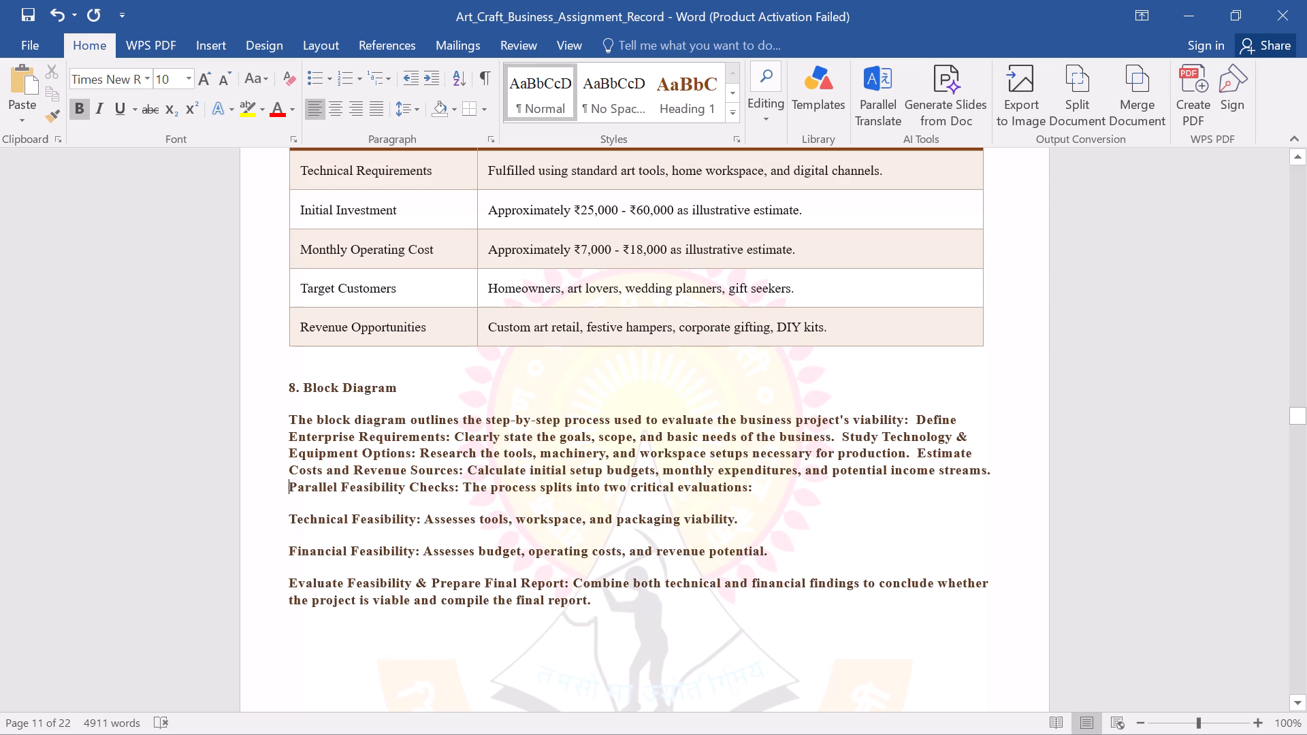
Merge the Technical Feasibility, Financial Feasibility and "Evaluate Feasibility & Prepare Final Report" lines into the same block diagram paragraph.
left_click(289, 516)
key("BackSpace")
key("BackSpace")
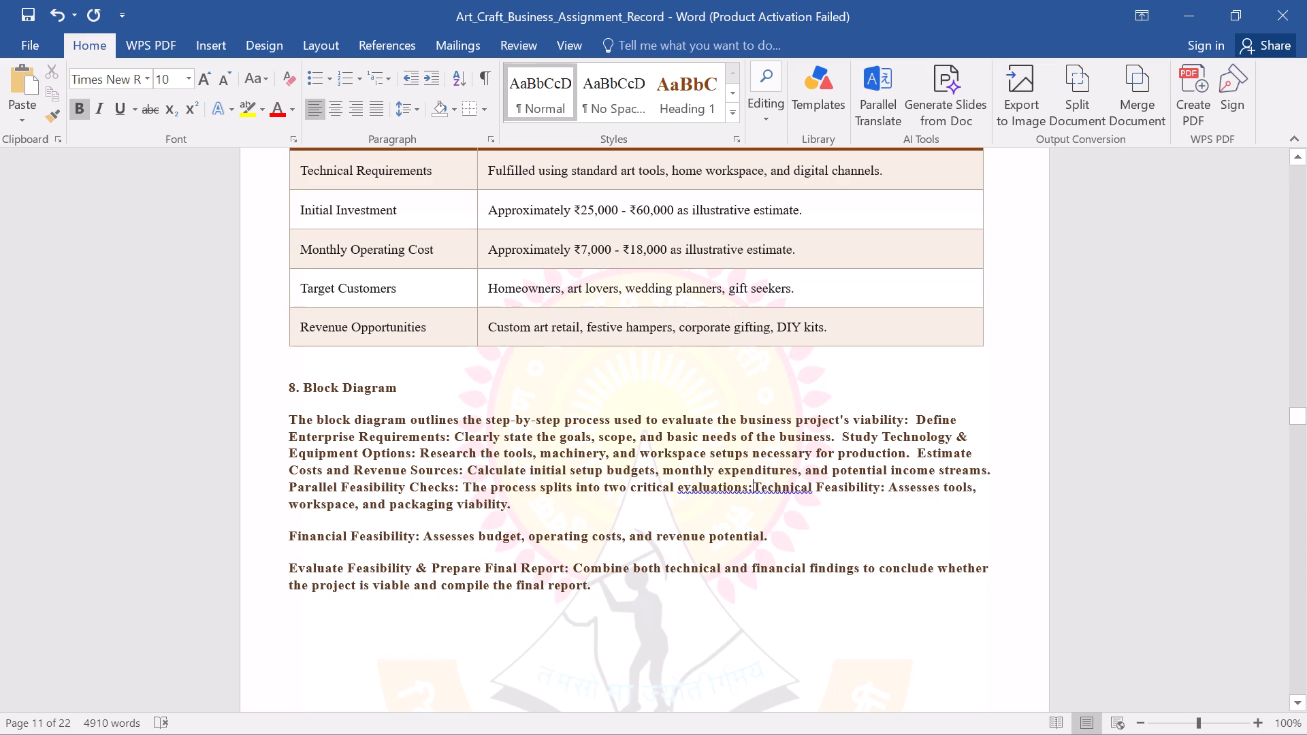
left_click(288, 534)
key("BackSpace")
key("BackSpace")
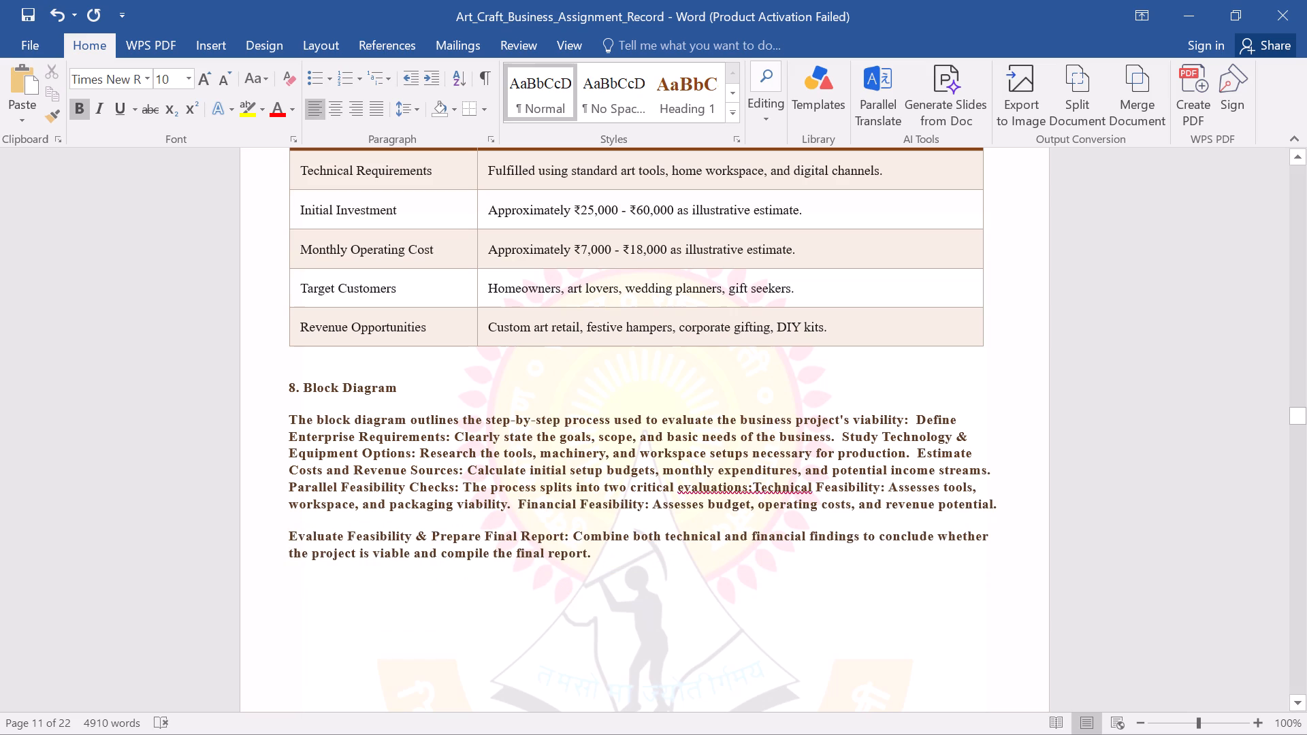
left_click(287, 533)
key("BackSpace")
key("BackSpace")
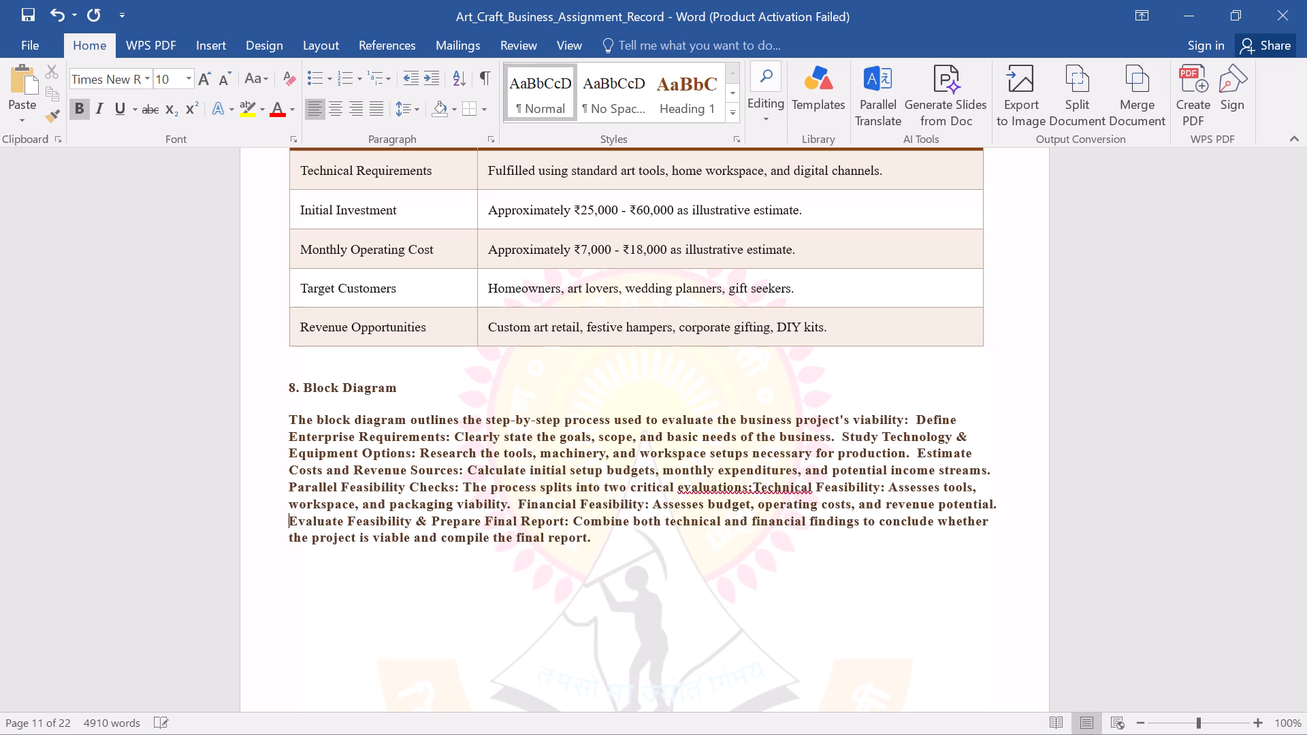
Set the whole block diagram explanation paragraph to font size 12.
scroll(287, 533, "down", 3)
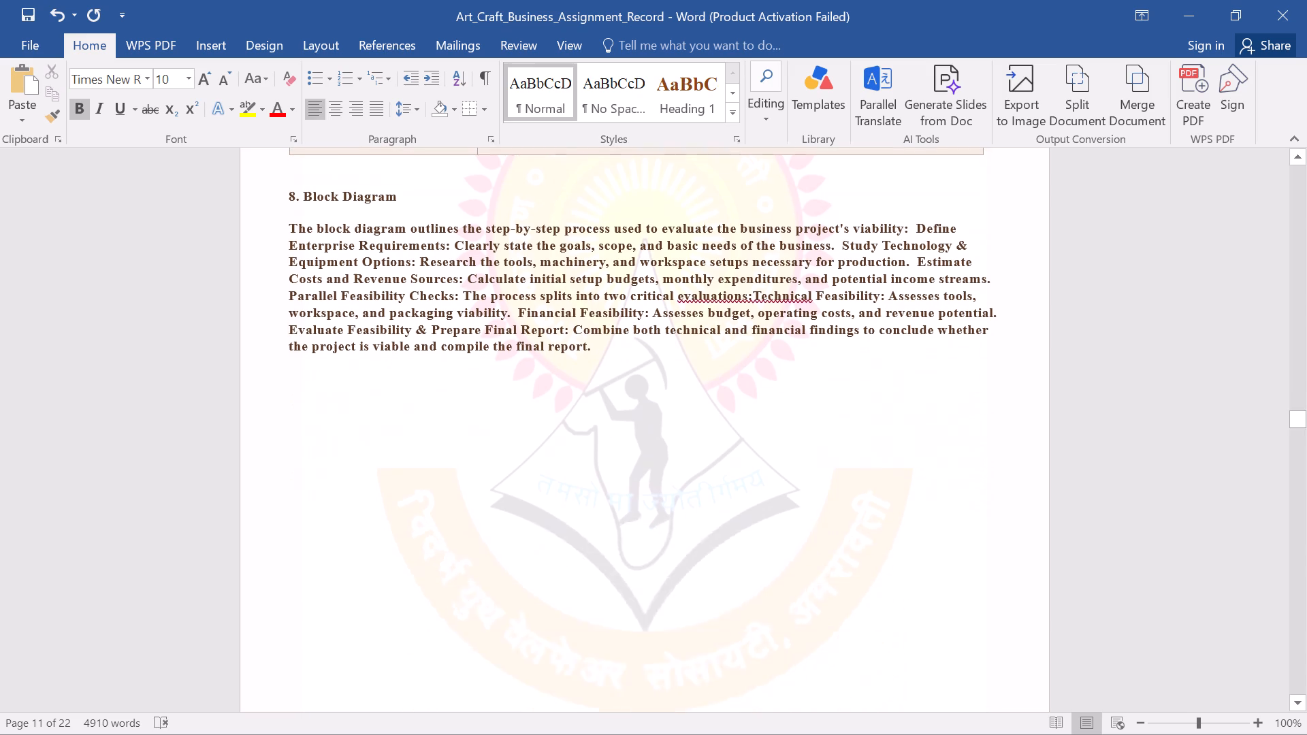
scroll(287, 533, "down", 1)
scroll(287, 533, "up", 1)
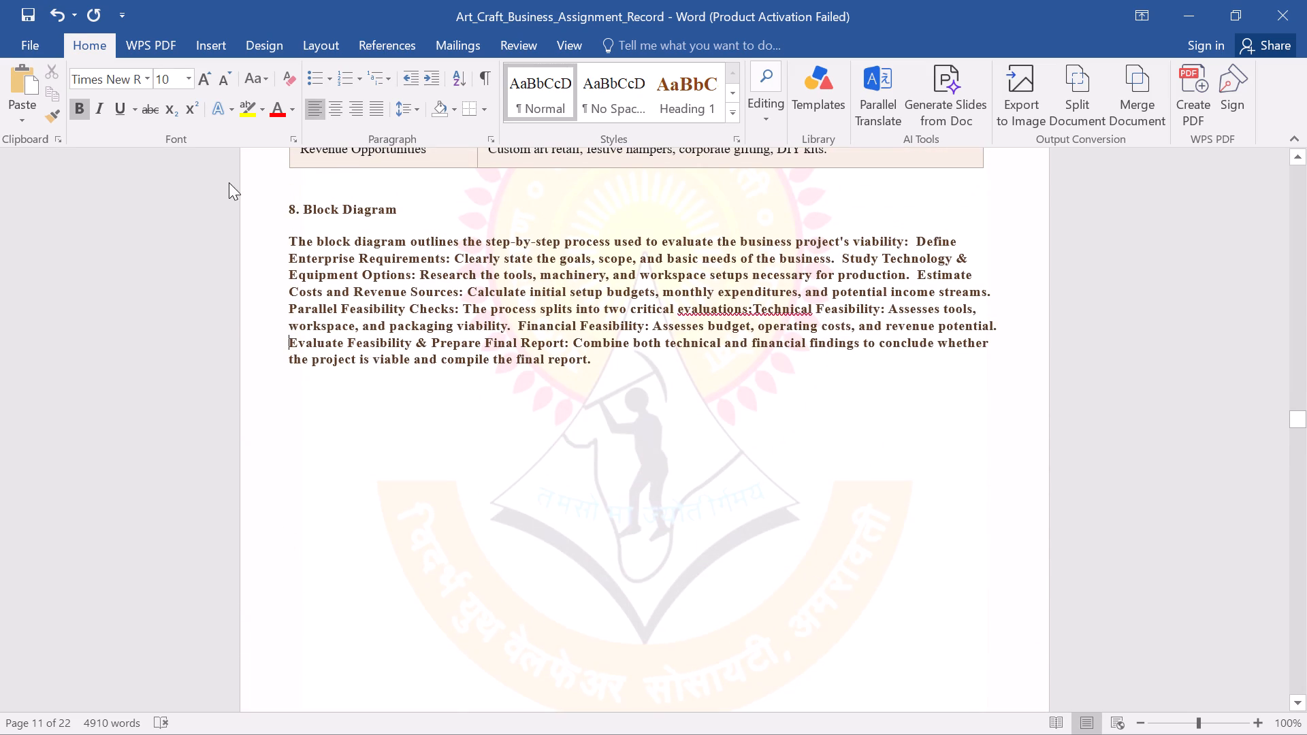
left_click_drag(287, 238, 361, 285)
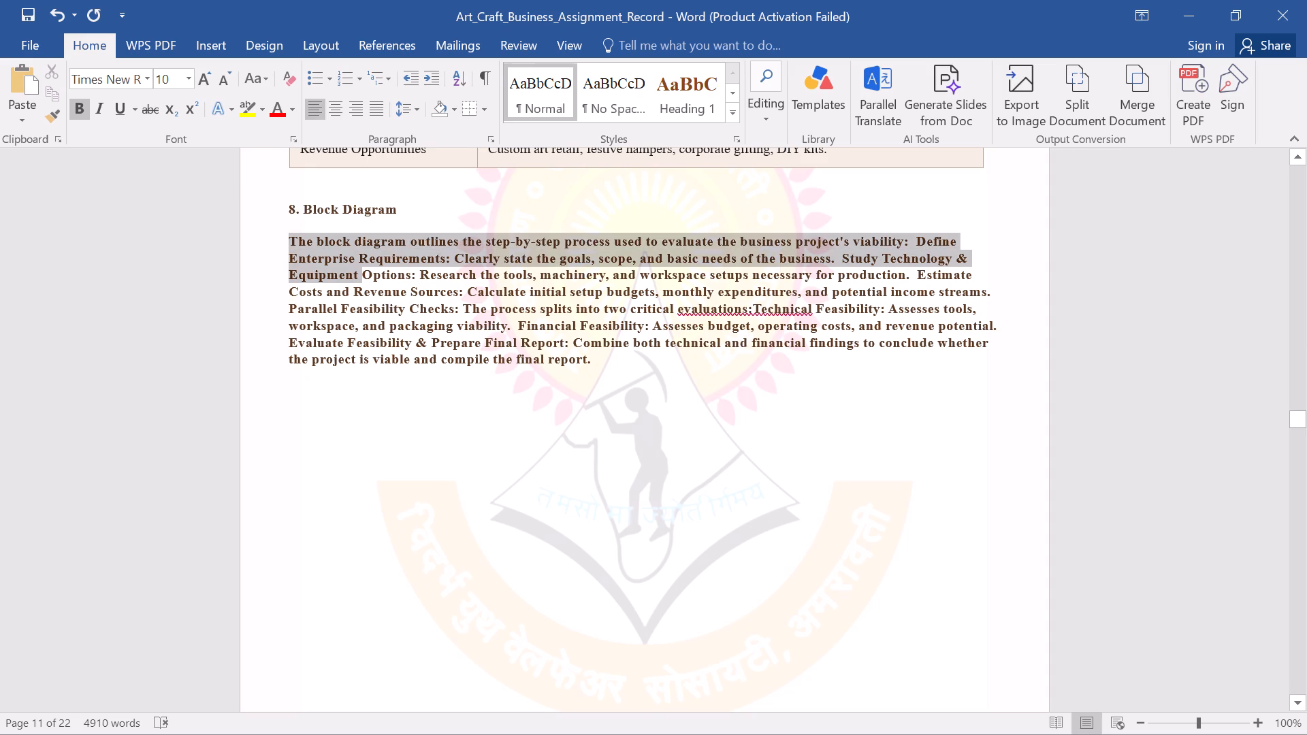
left_click_drag(361, 285, 605, 368)
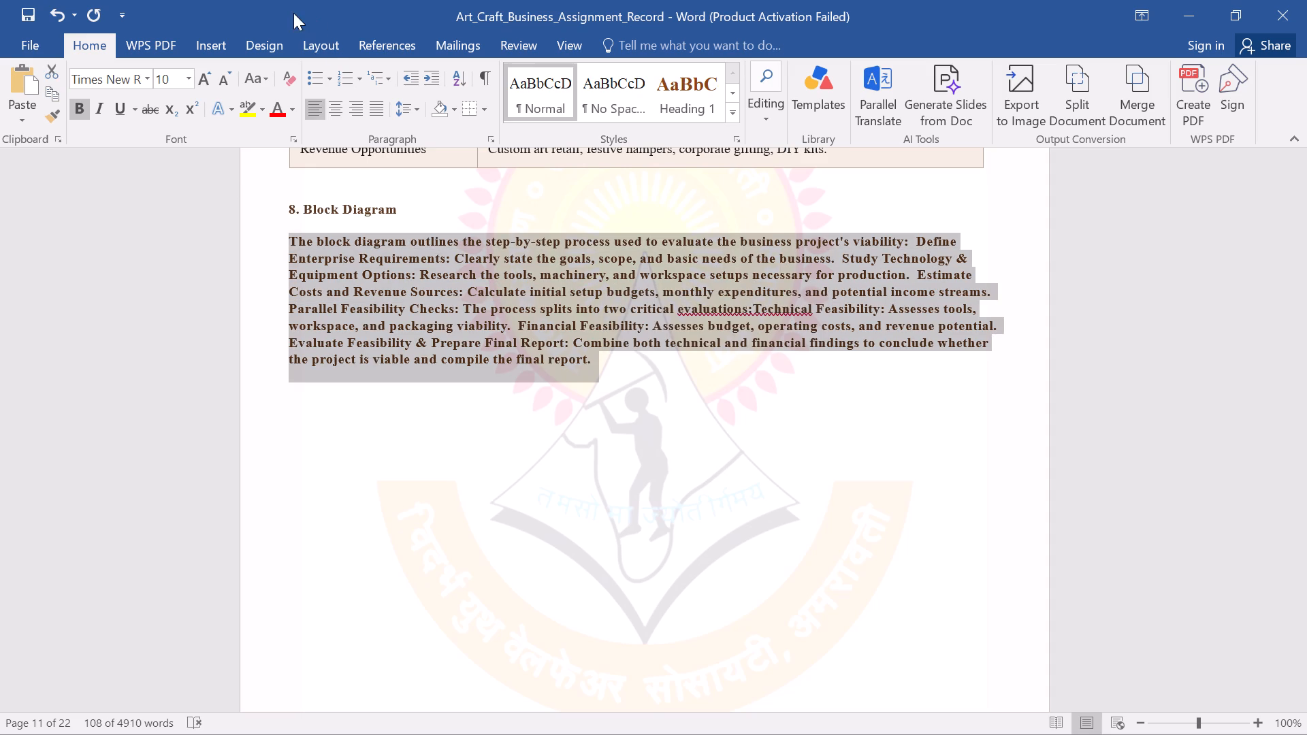
left_click(145, 77)
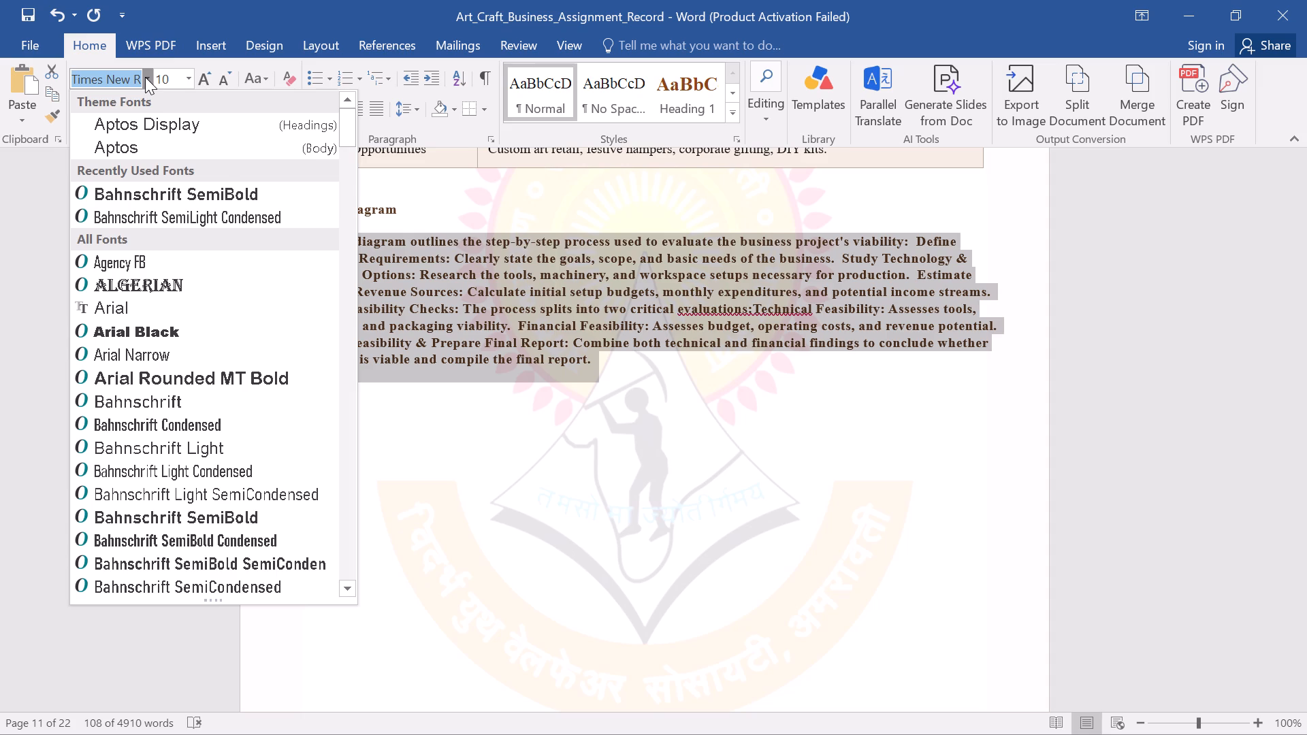
left_click(189, 80)
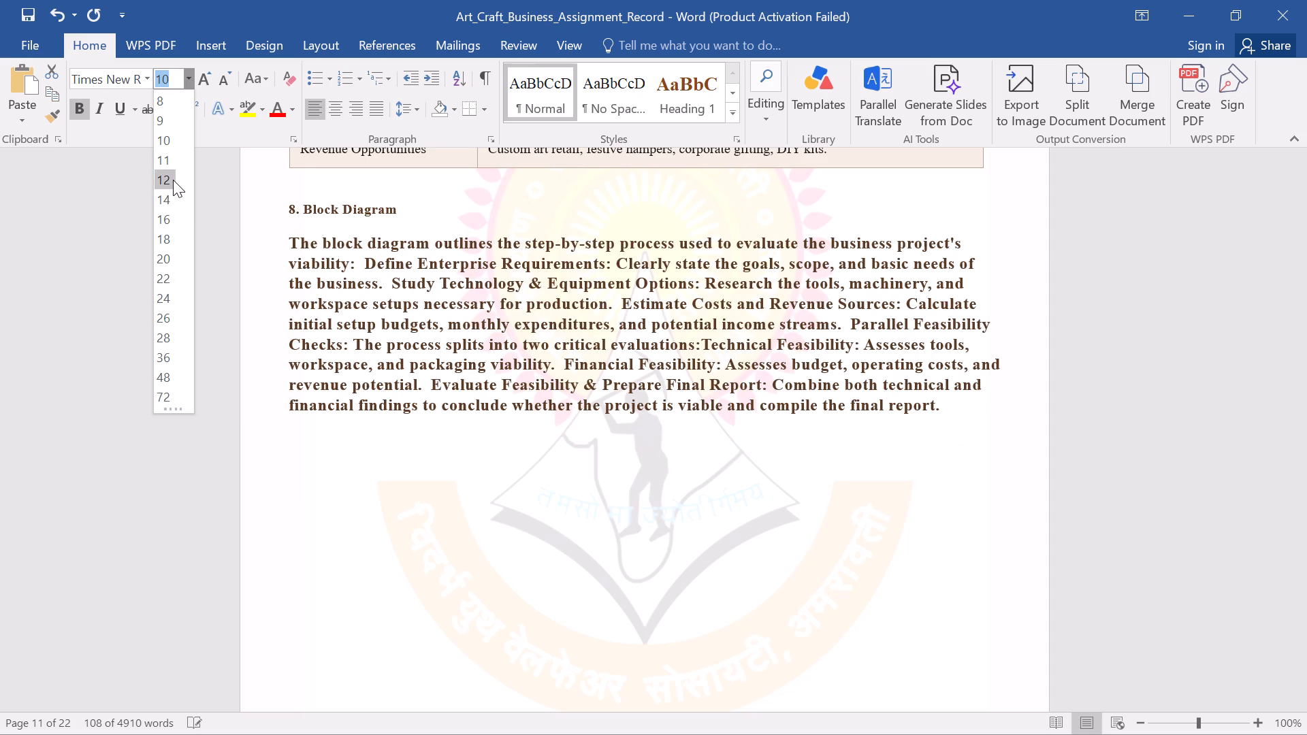
left_click(173, 180)
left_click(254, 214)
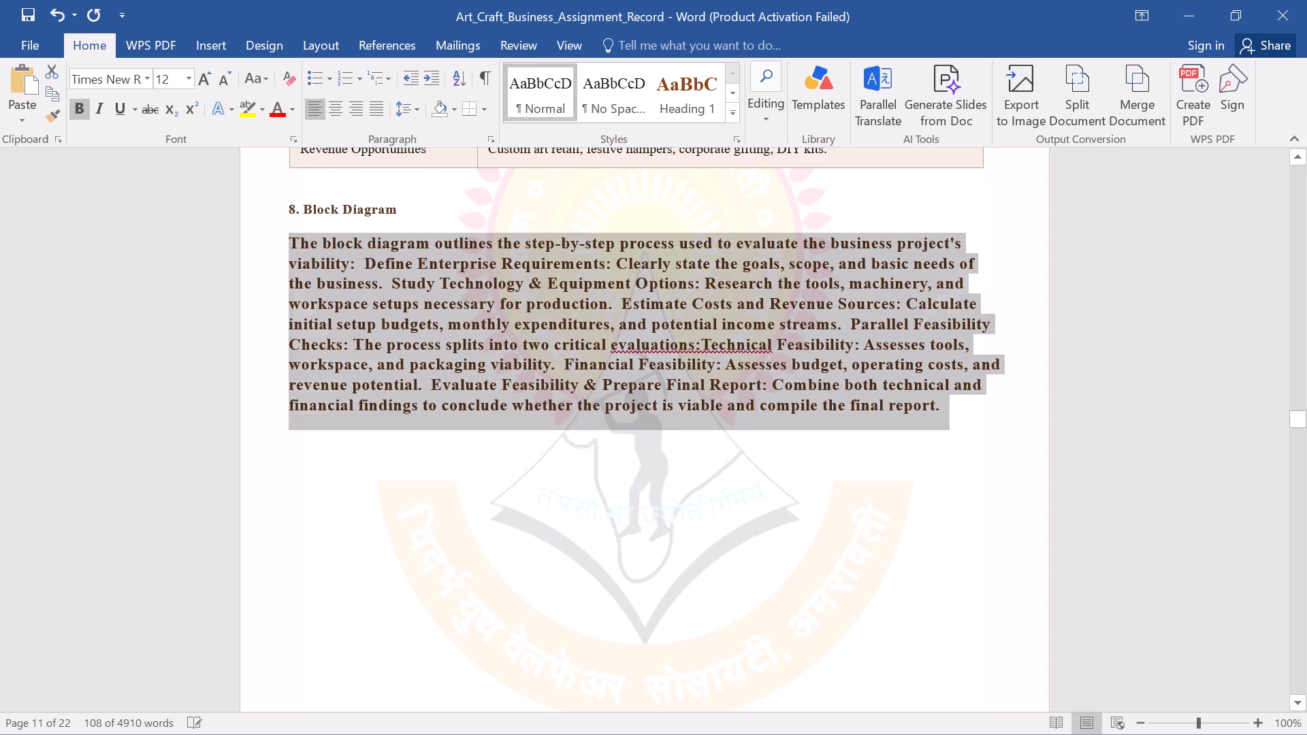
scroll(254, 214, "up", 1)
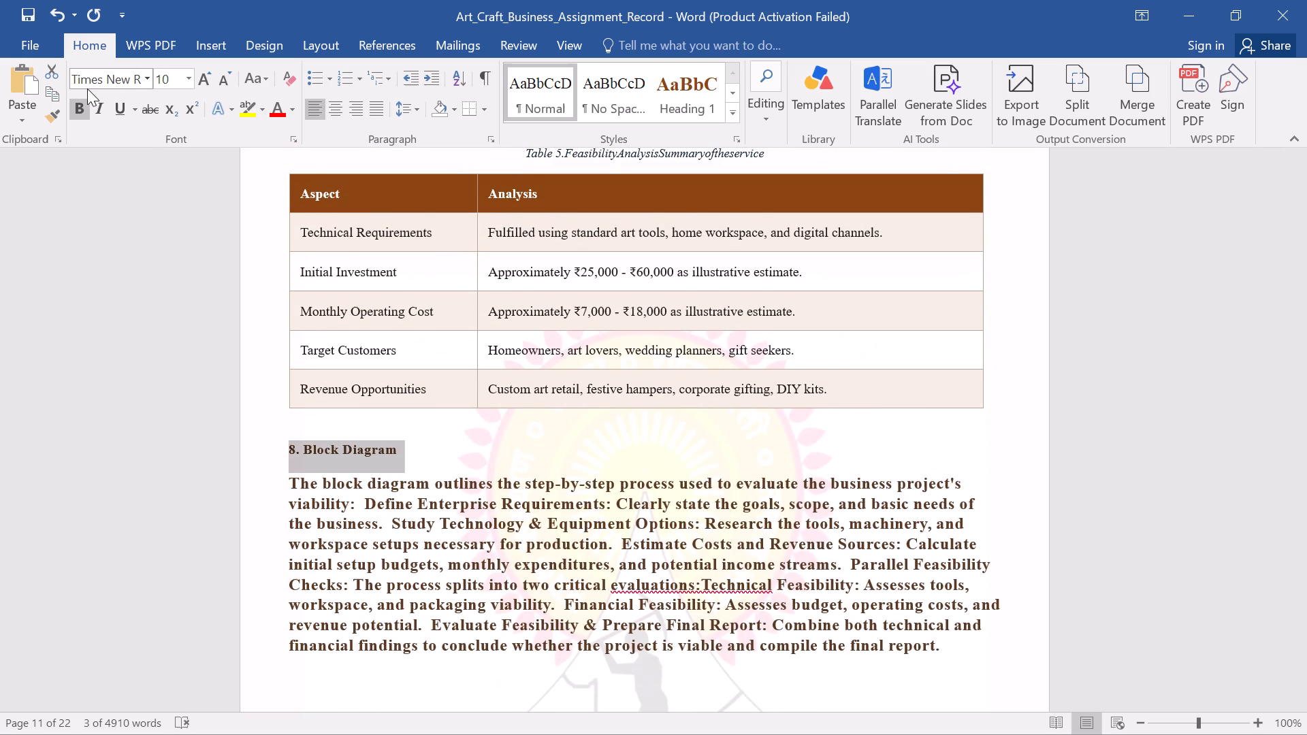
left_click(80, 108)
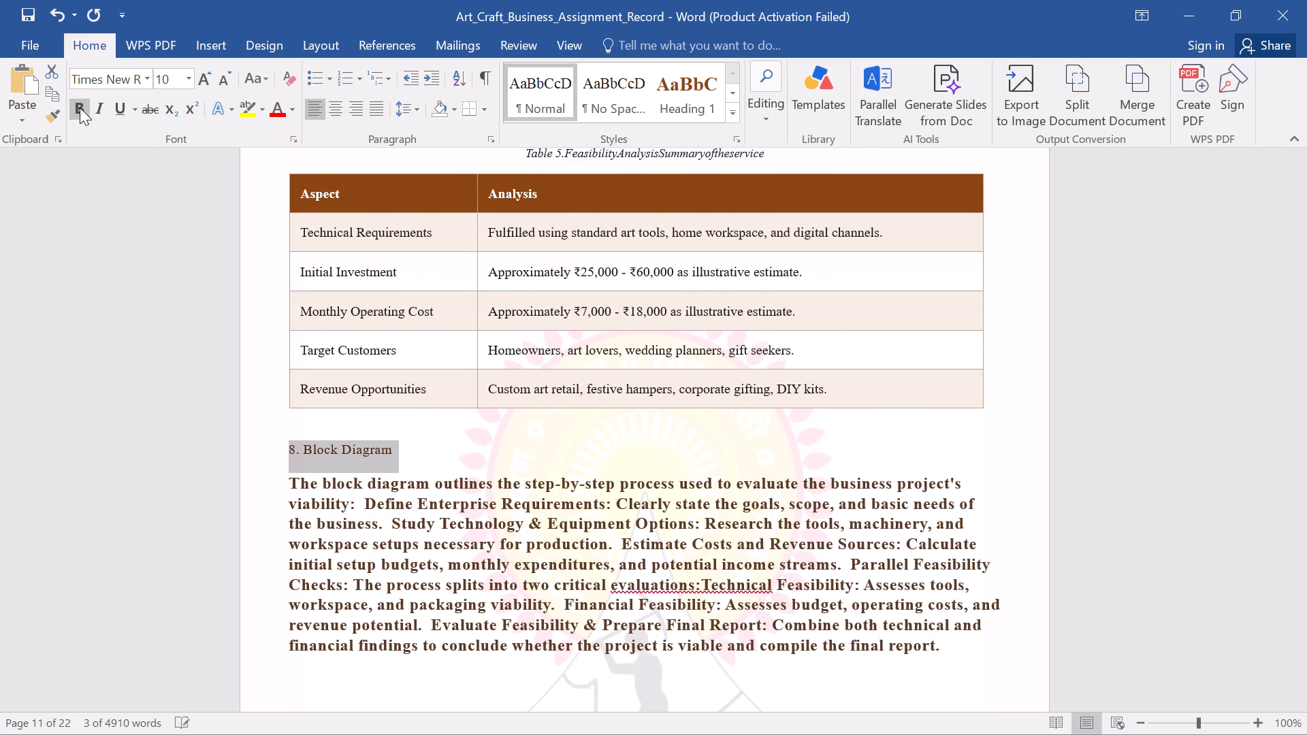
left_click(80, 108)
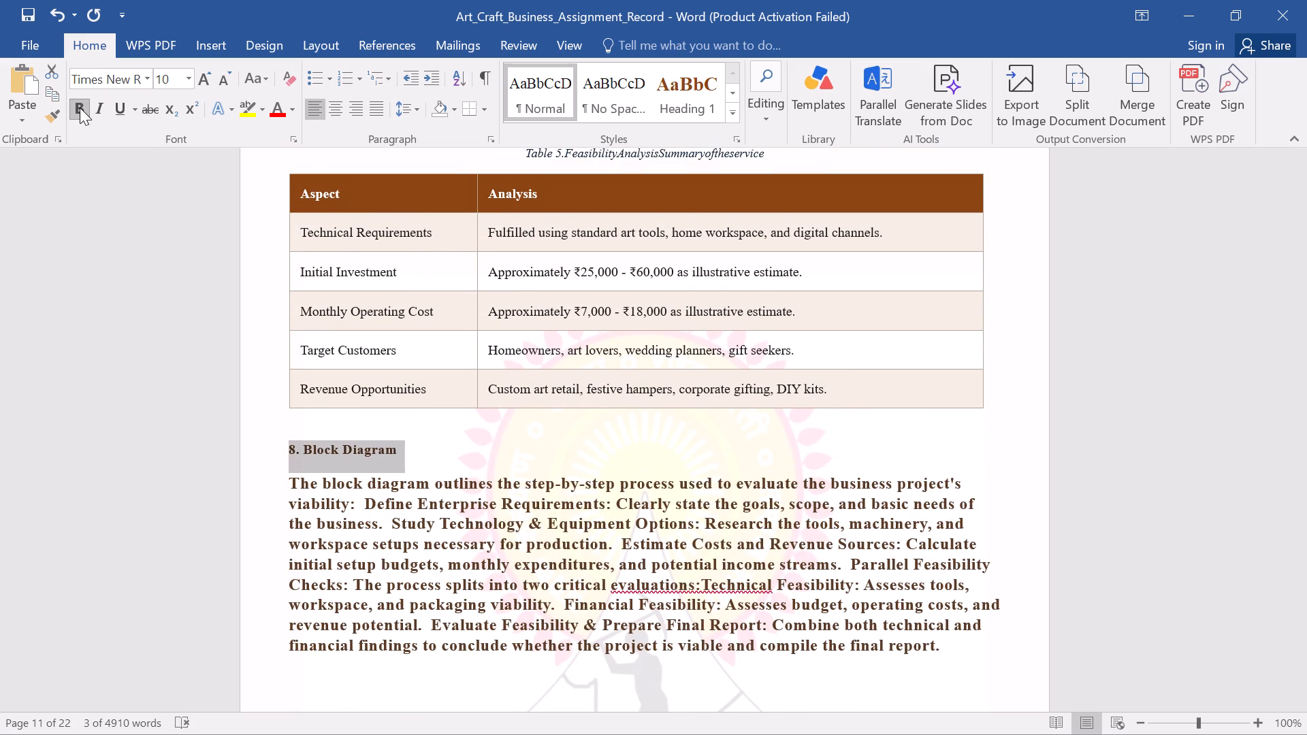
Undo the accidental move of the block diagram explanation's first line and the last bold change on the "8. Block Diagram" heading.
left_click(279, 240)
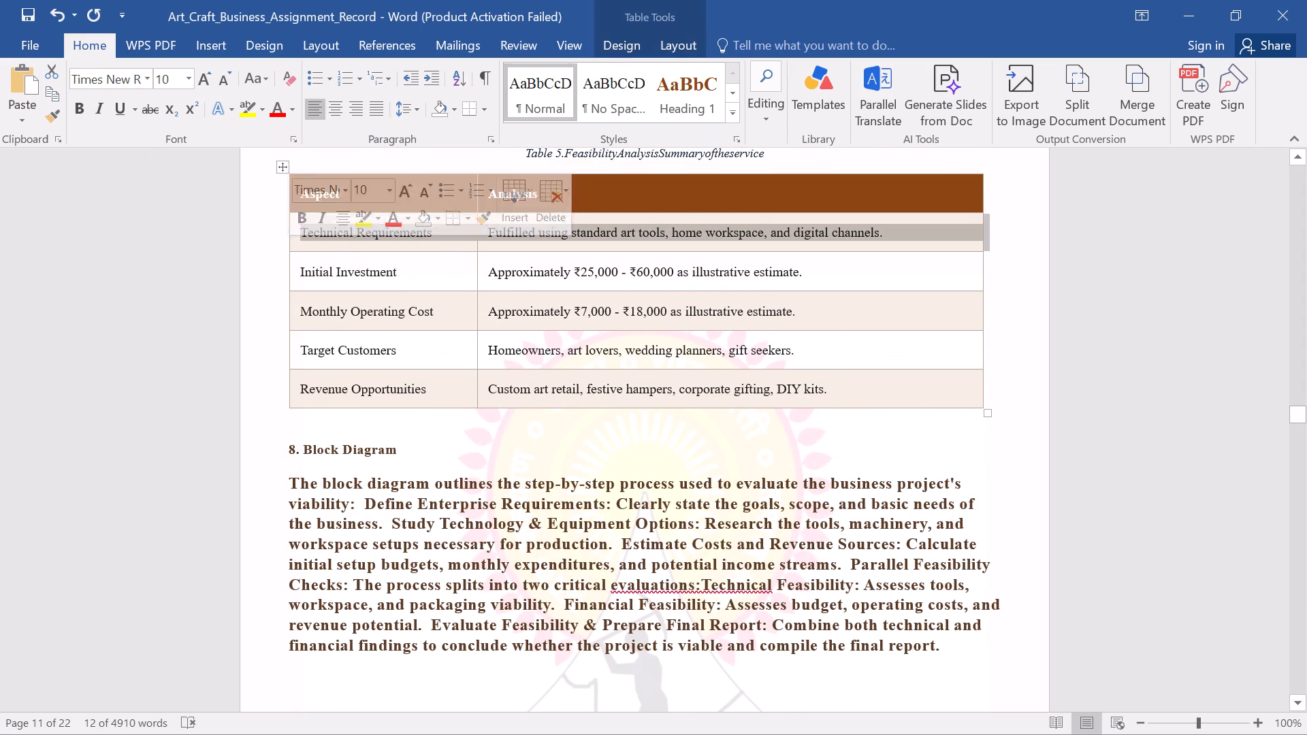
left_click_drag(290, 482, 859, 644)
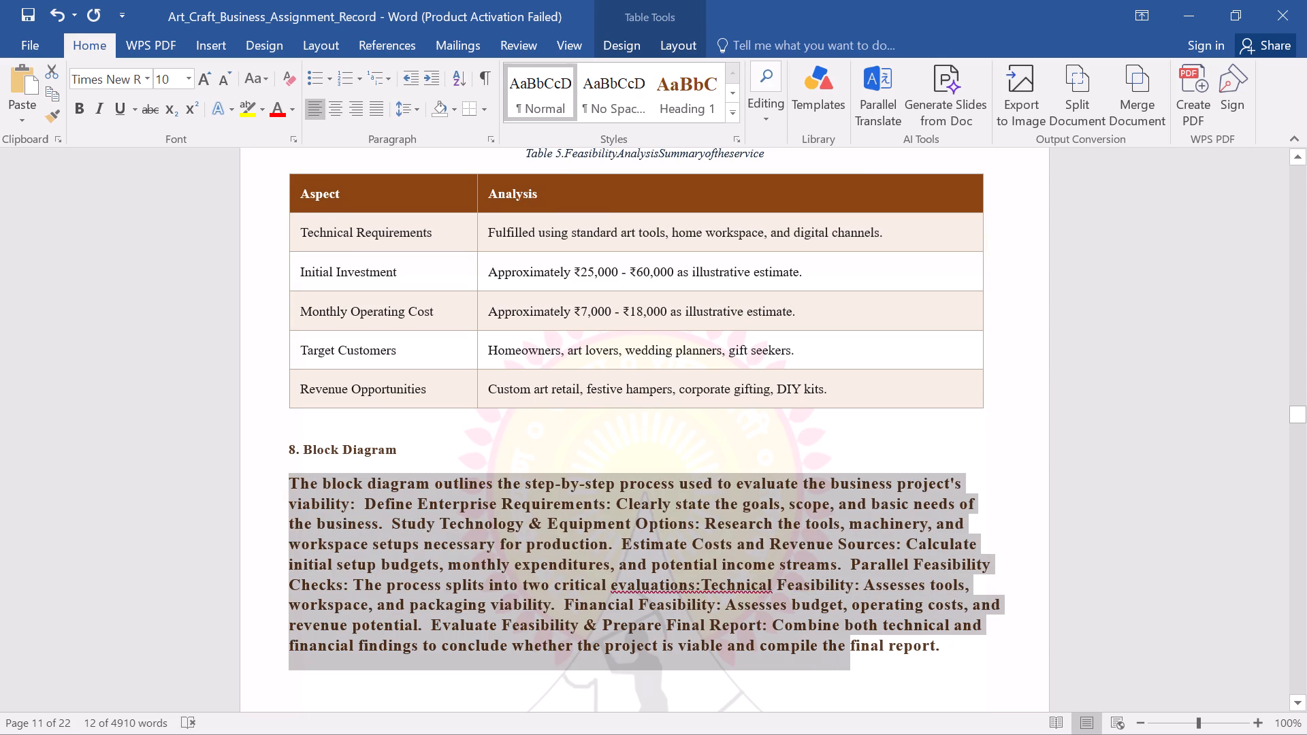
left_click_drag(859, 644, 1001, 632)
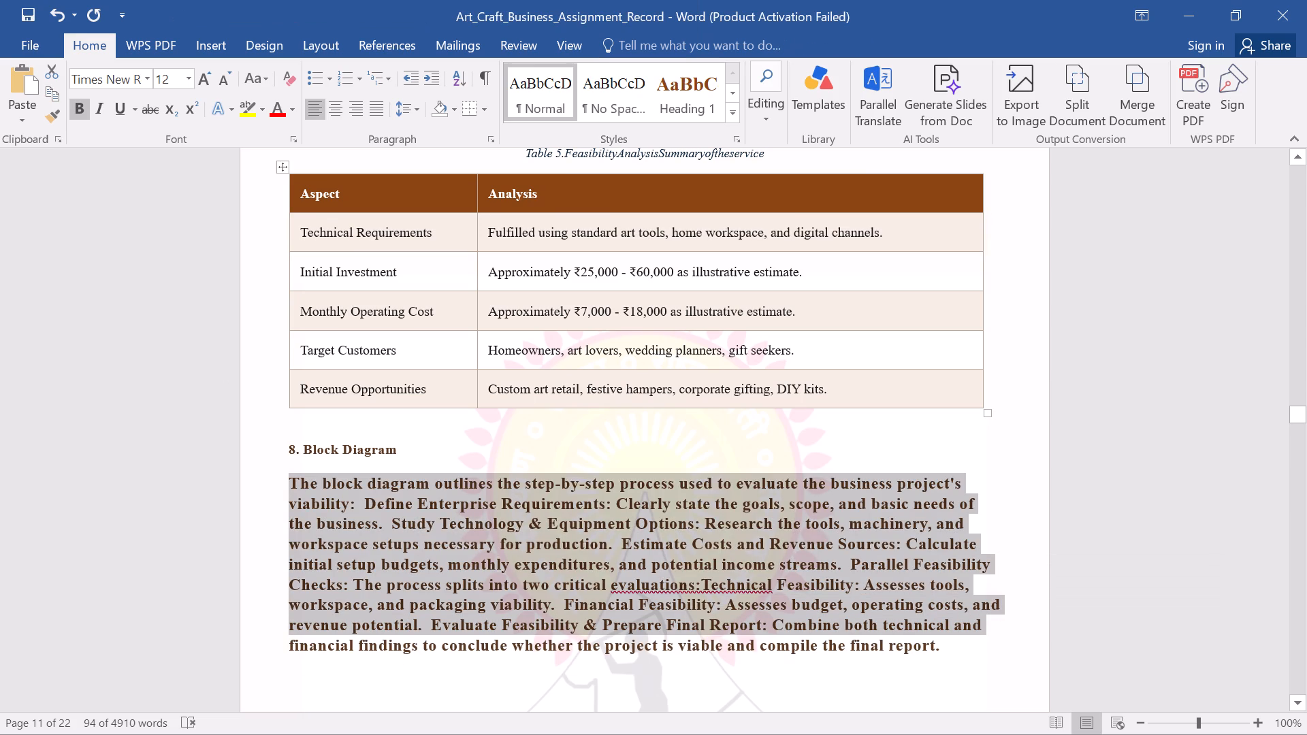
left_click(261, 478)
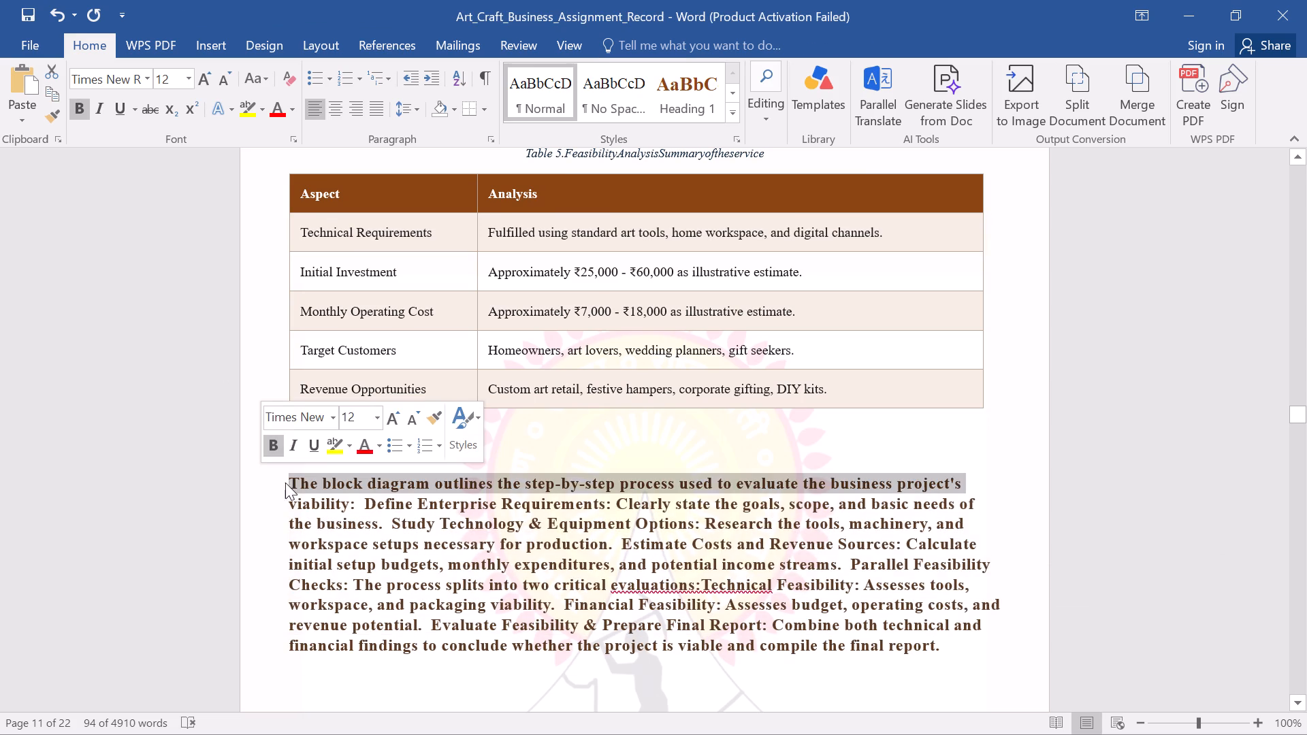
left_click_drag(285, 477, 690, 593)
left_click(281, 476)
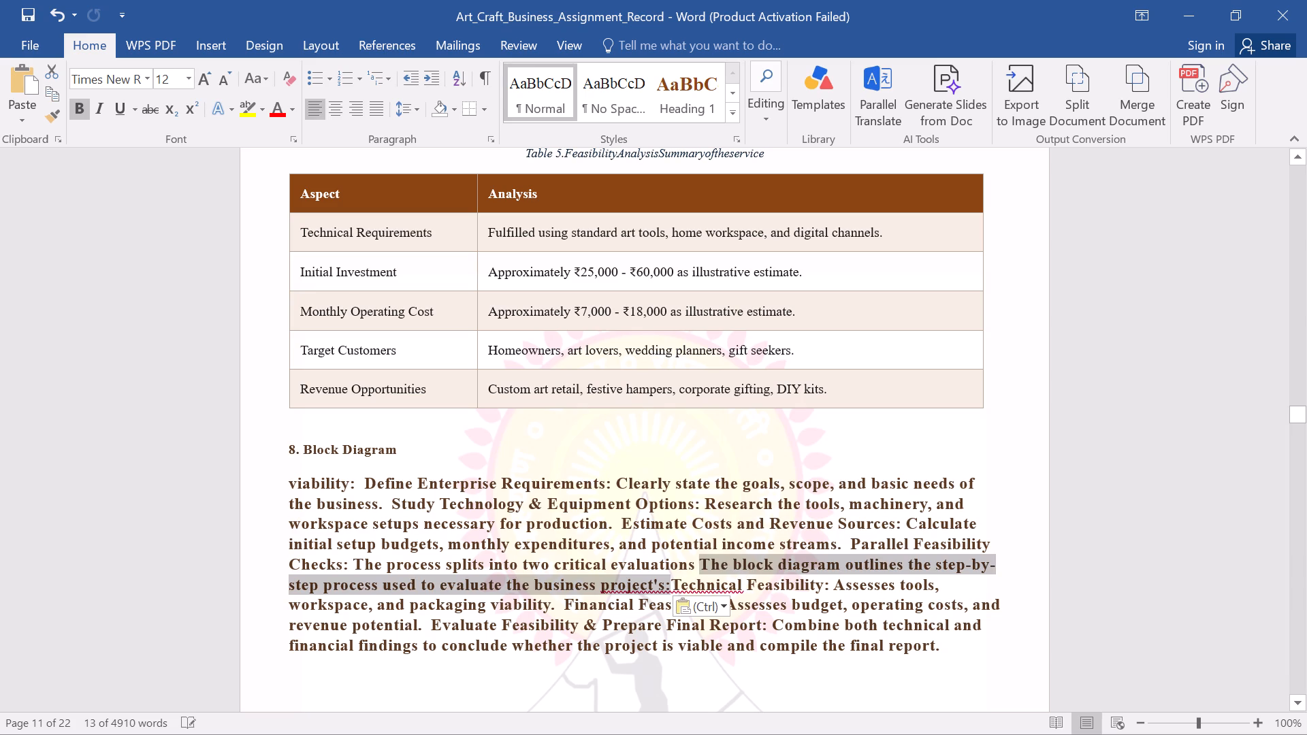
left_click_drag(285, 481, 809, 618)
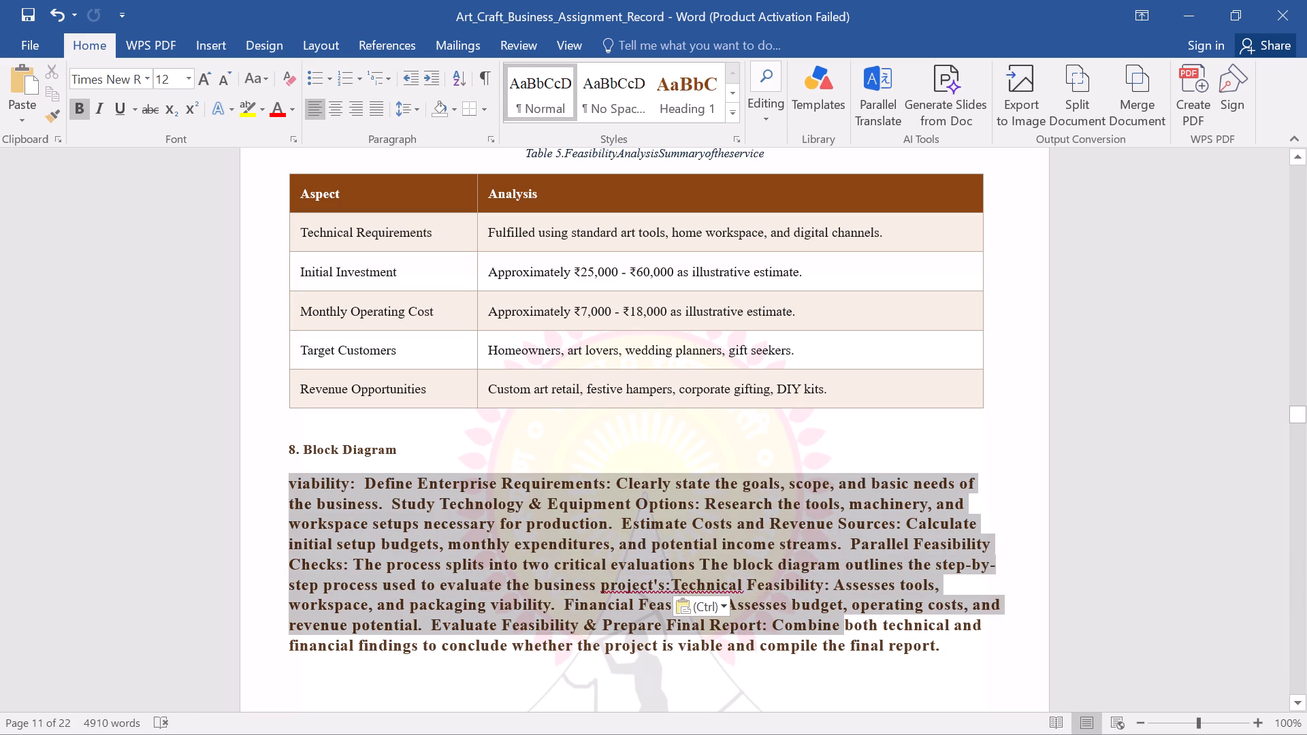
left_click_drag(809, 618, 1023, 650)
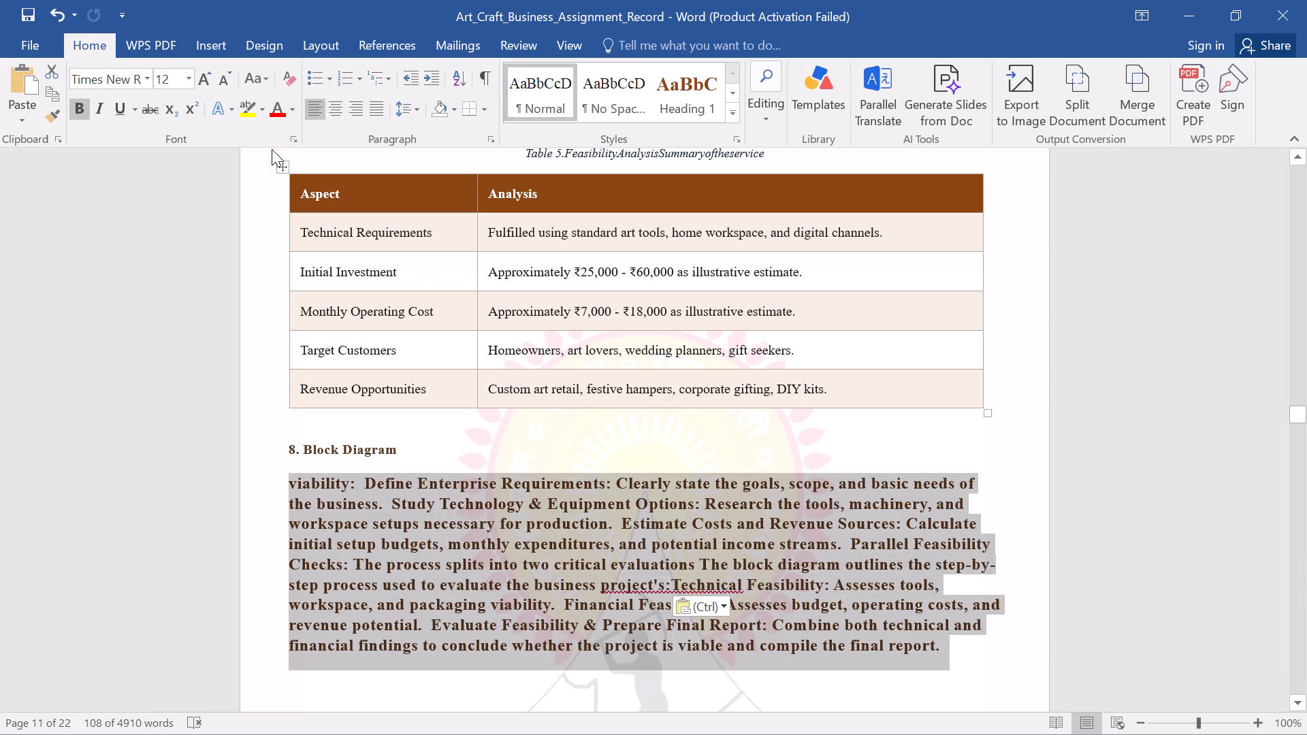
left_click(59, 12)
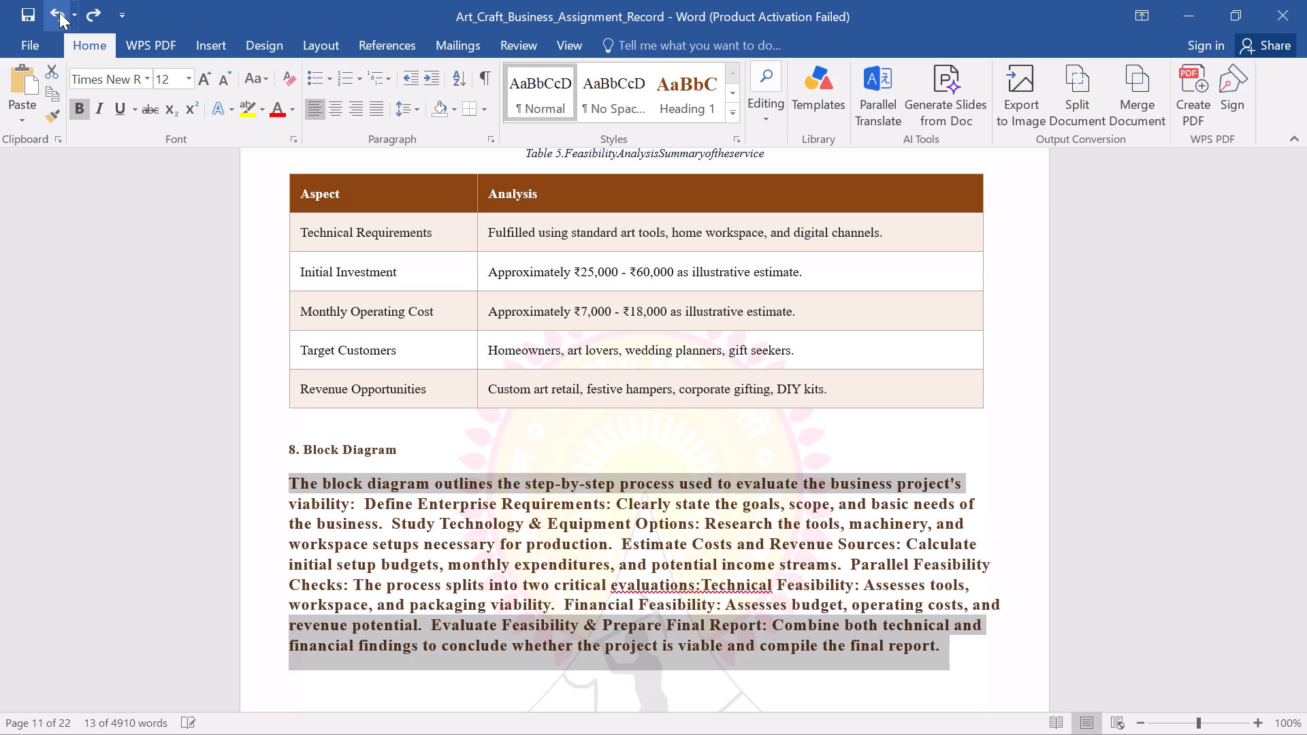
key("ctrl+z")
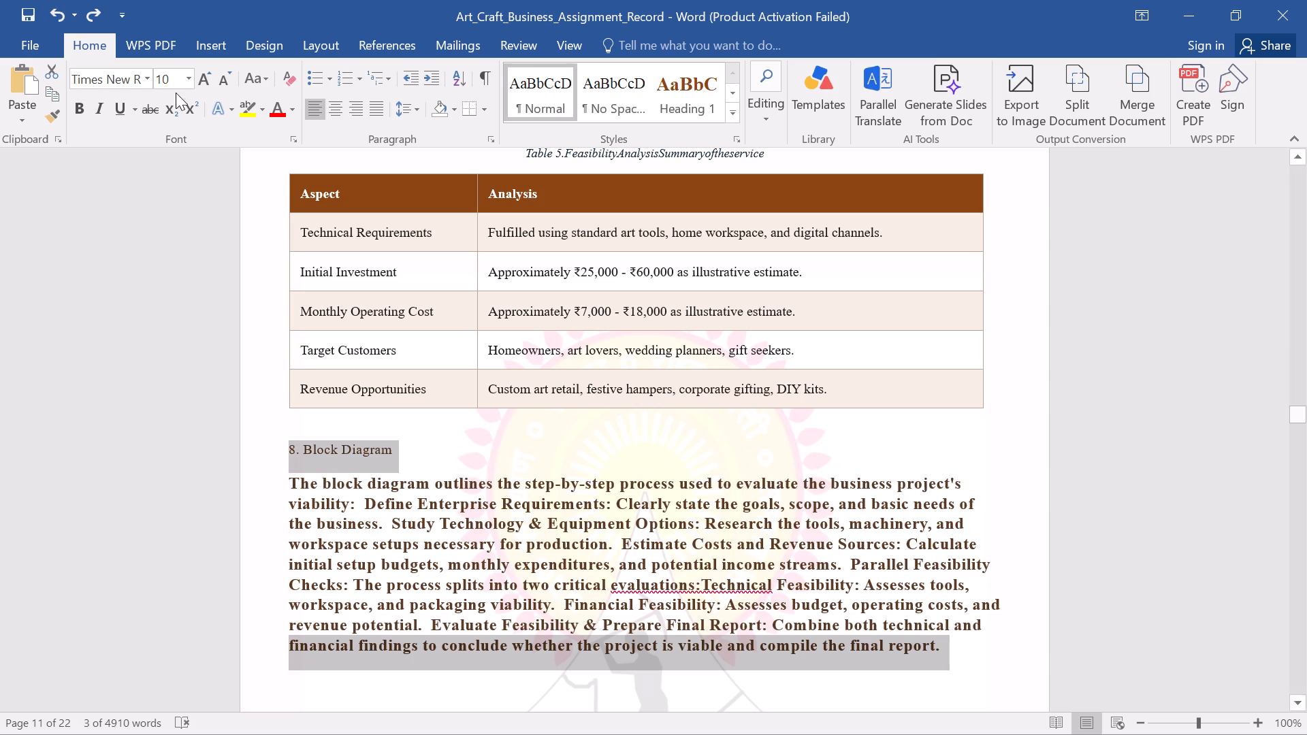
Remove the bold formatting from the entire explanation paragraph under "8. Block Diagram".
left_click(247, 344)
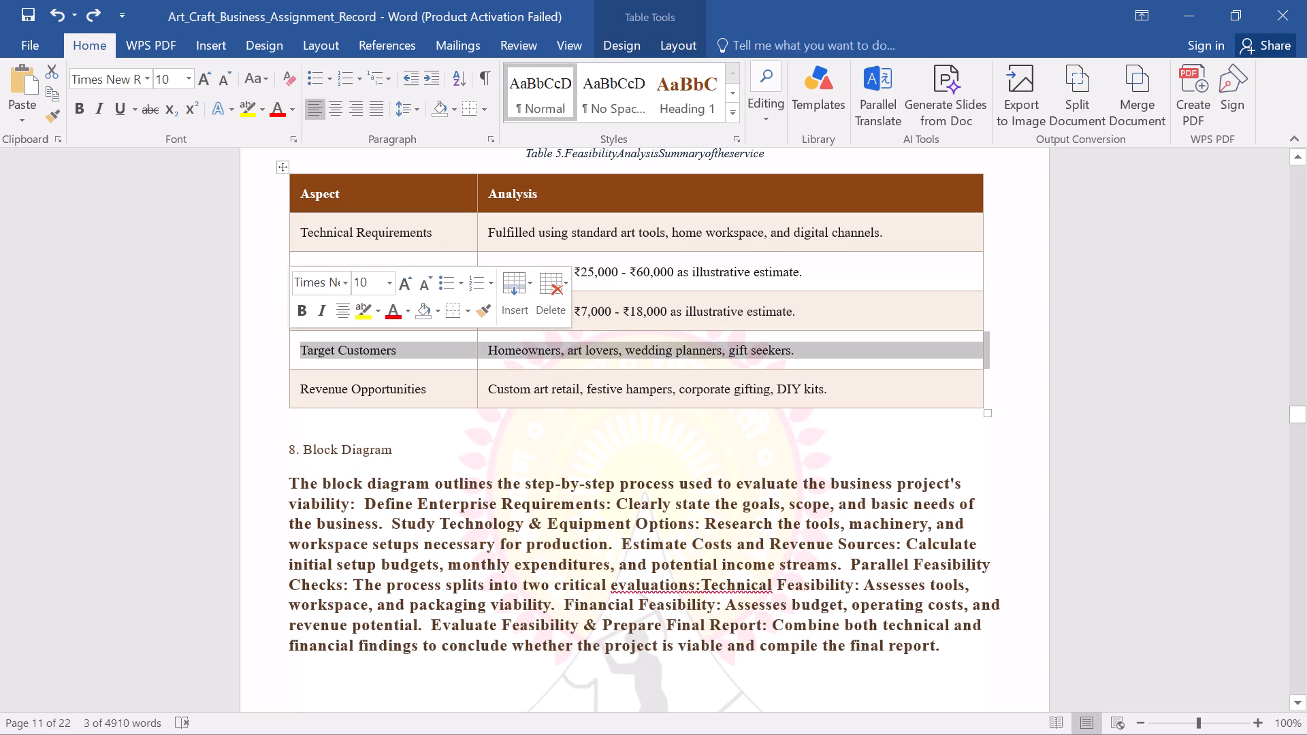
left_click_drag(289, 482, 758, 546)
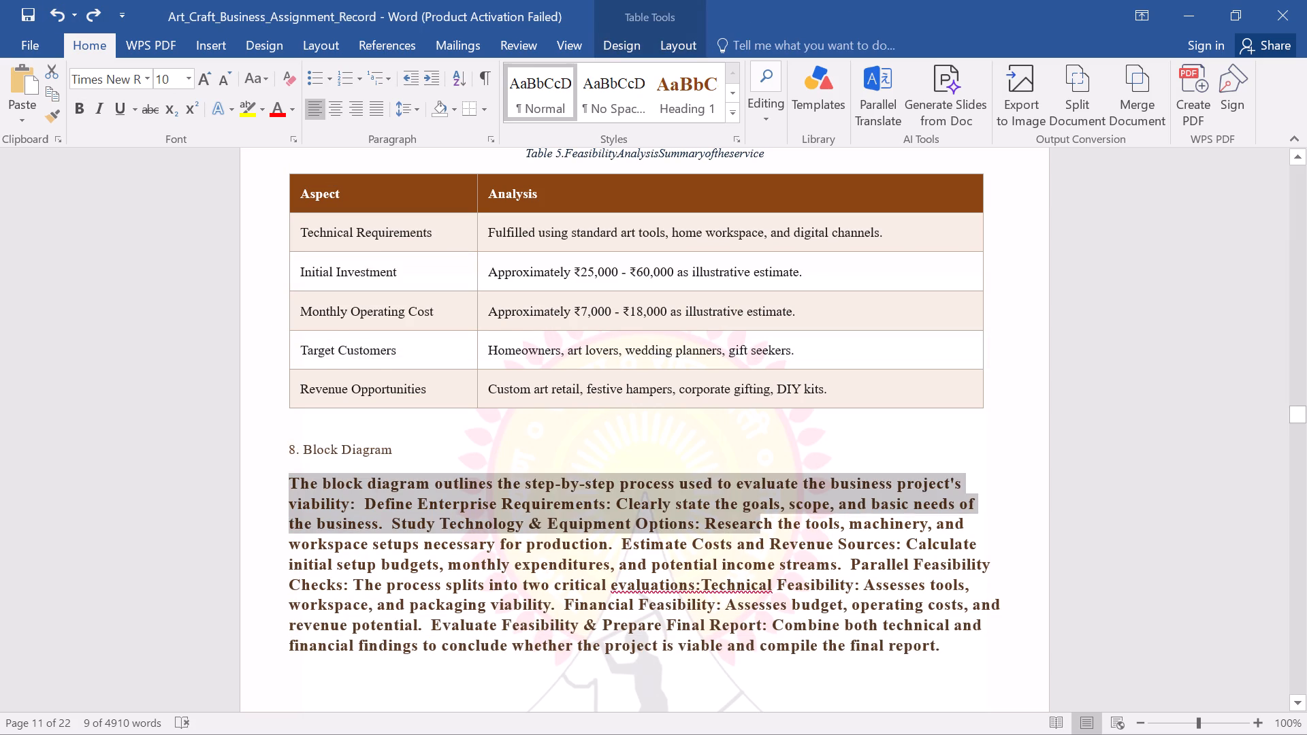
left_click_drag(758, 546, 1007, 642)
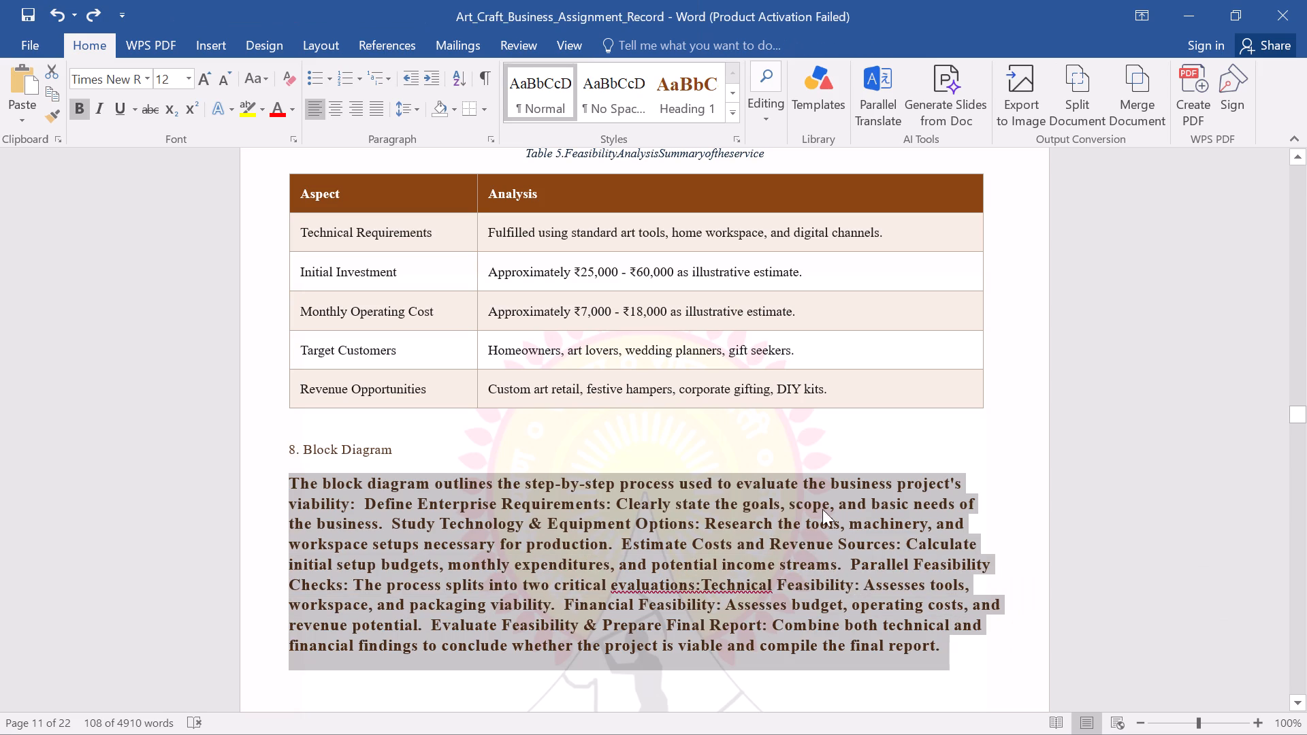
left_click(76, 108)
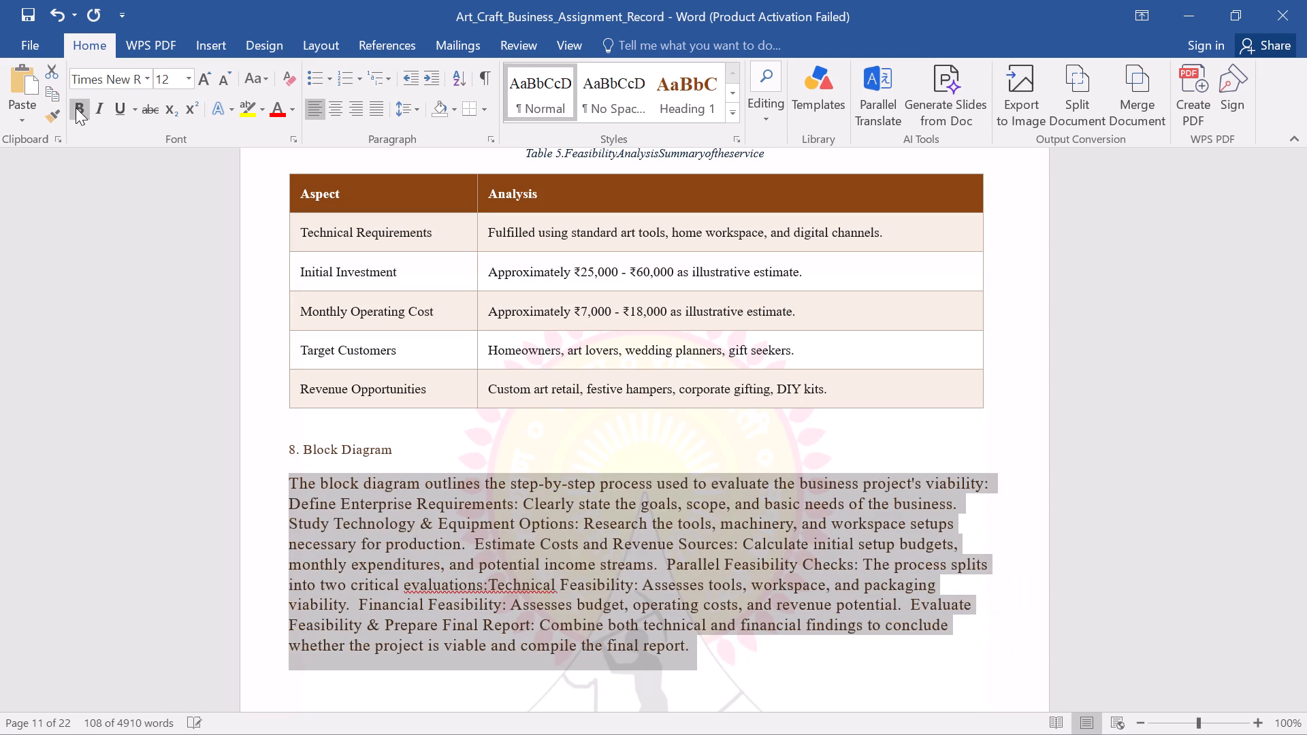
Make the words "Block Diagram" in the section 8 heading bold.
left_click(304, 451)
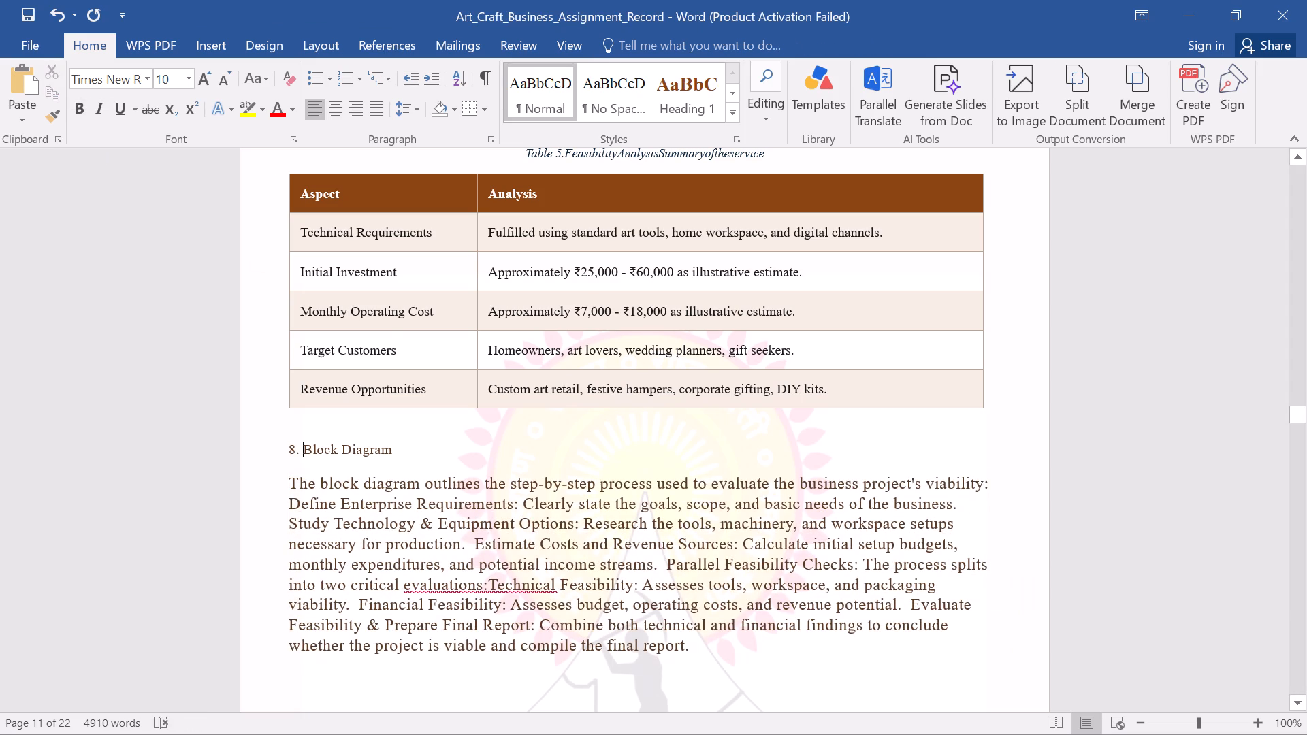
left_click_drag(304, 451, 376, 452)
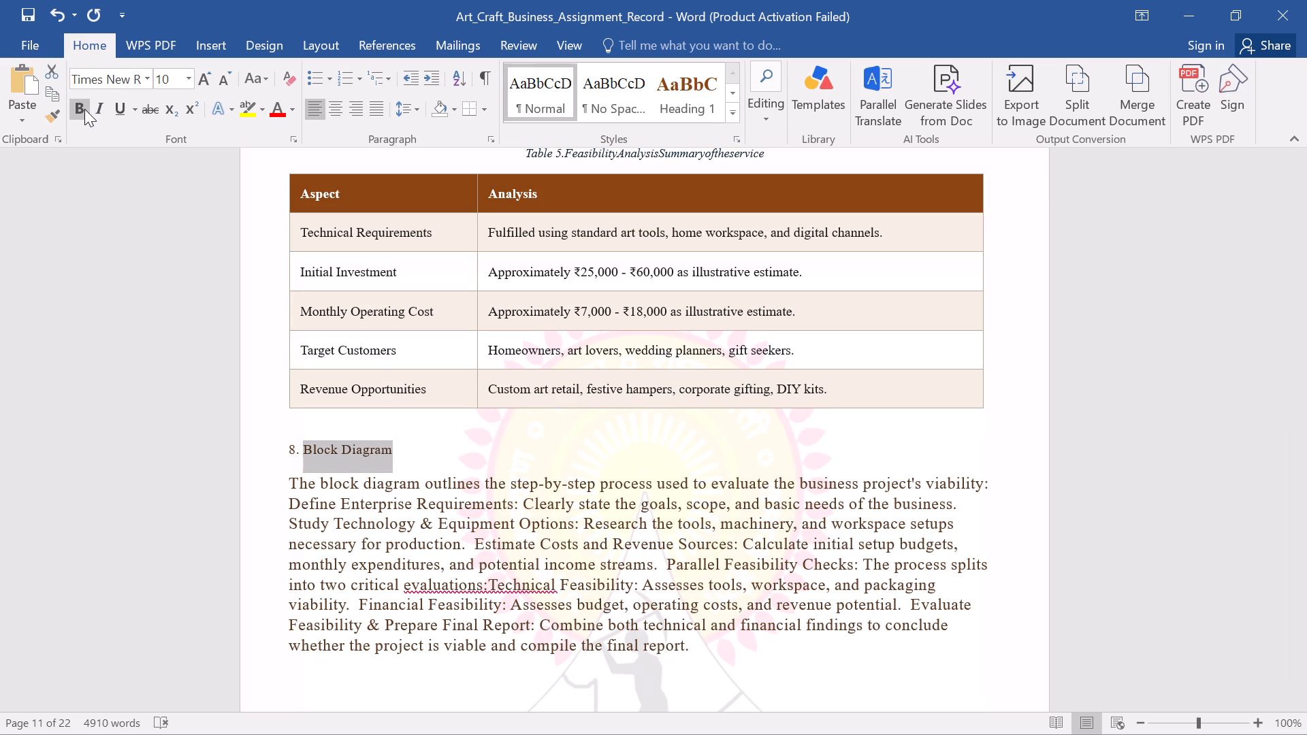
left_click(84, 109)
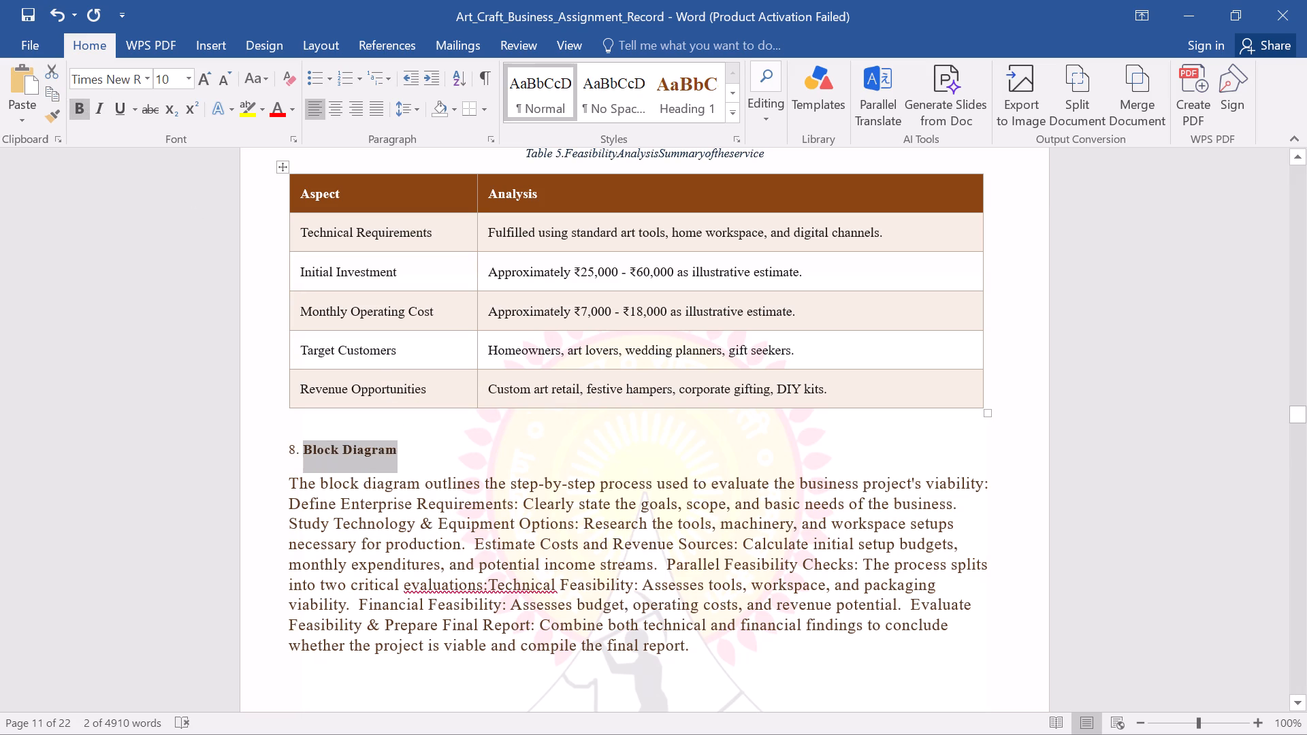
left_click(459, 445)
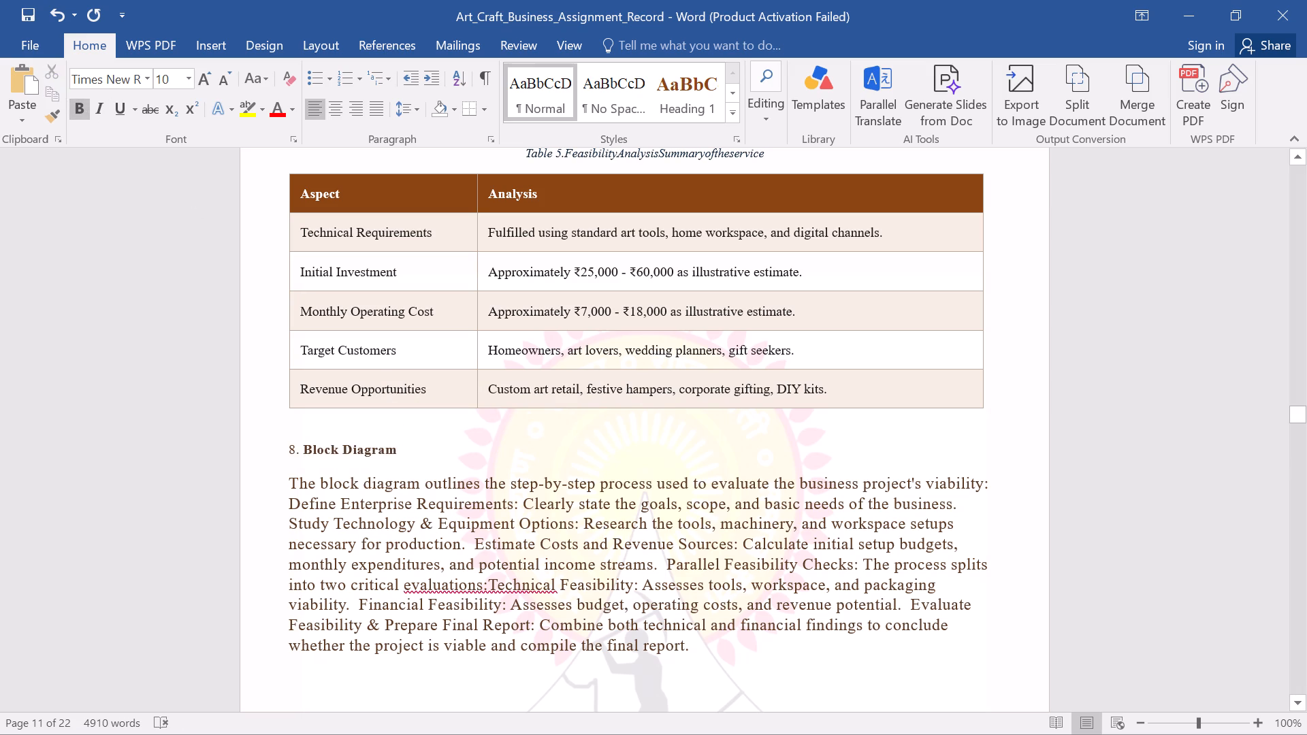
Review the pages after section 8, from the Figure 3 diagram through Assignment 4's marketing mix explanation, and return to Figure 3.
scroll(459, 445, "down", 2)
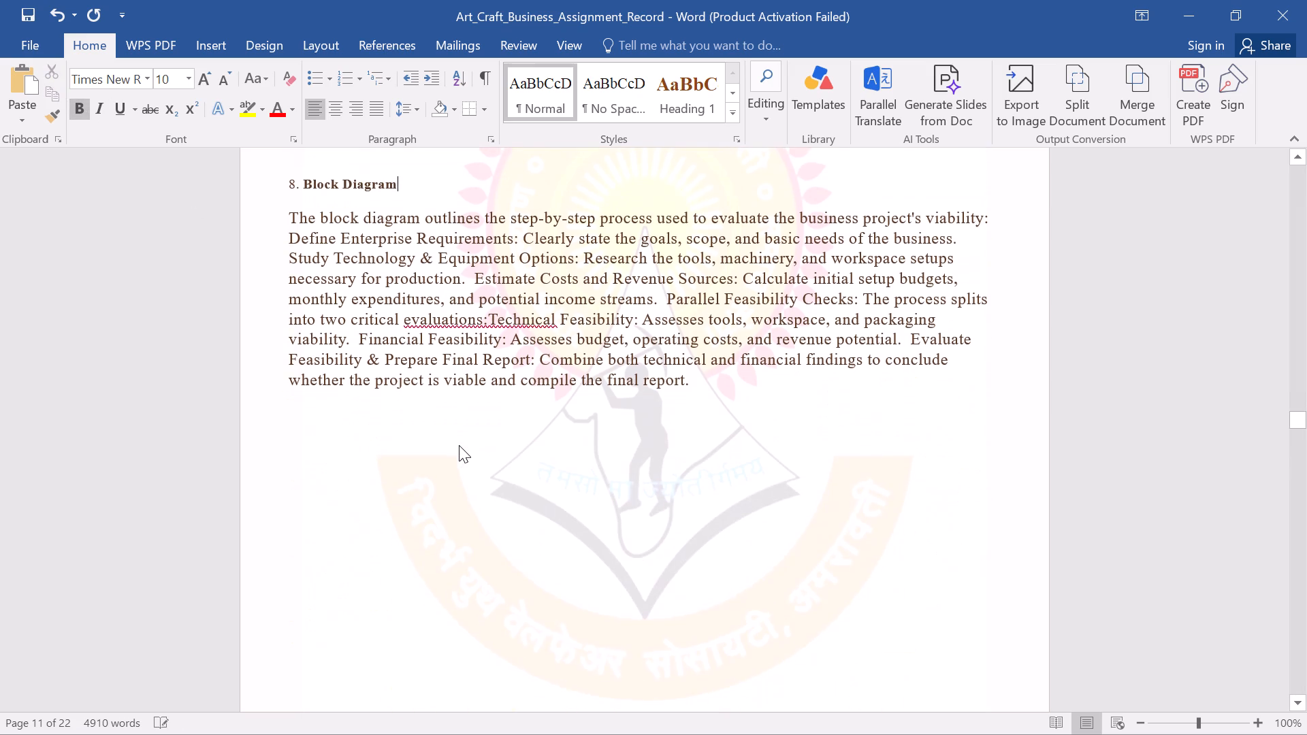
scroll(459, 445, "down", 1)
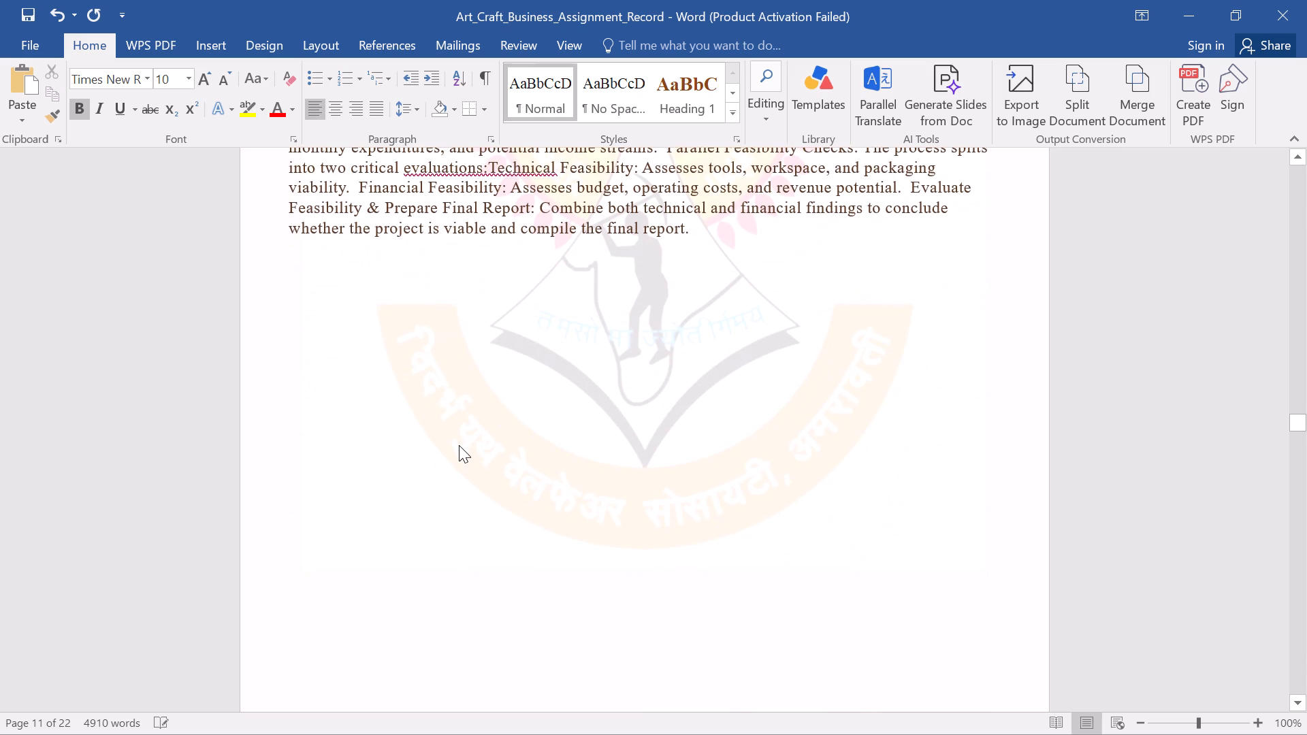
scroll(459, 445, "down", 2)
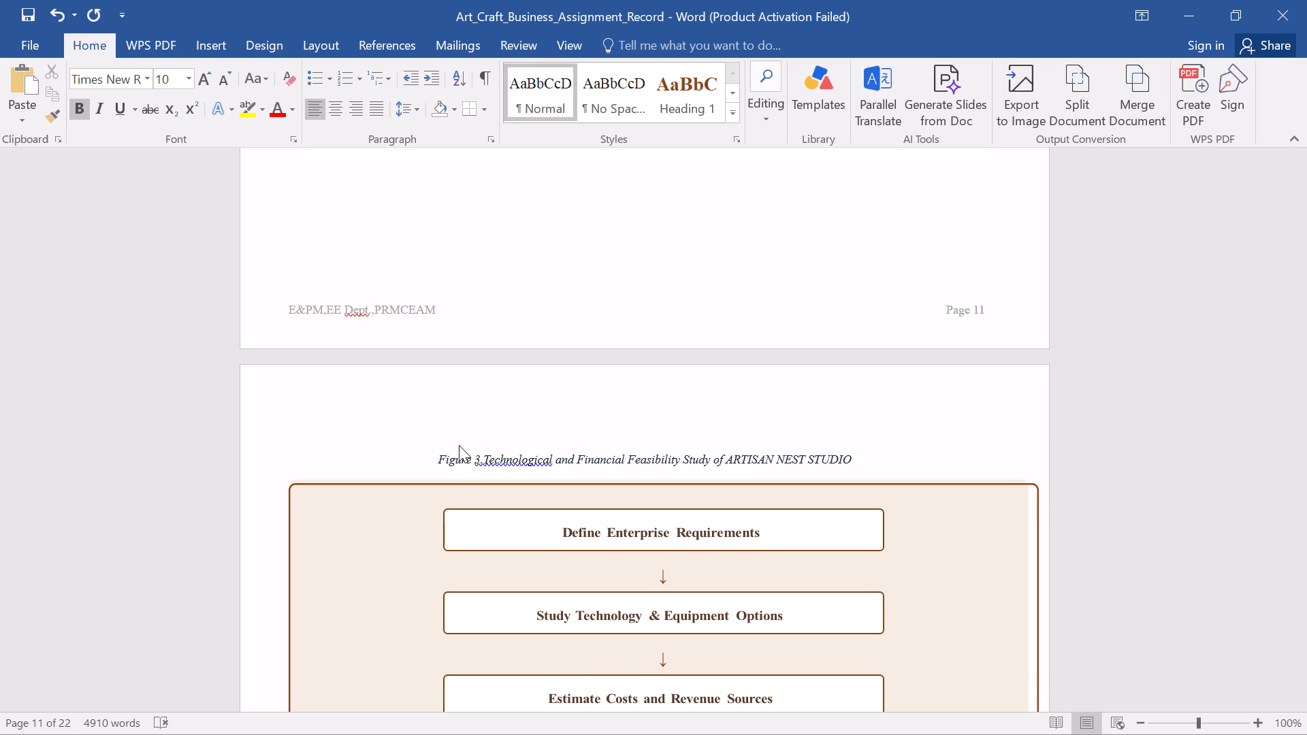
scroll(459, 445, "down", 3)
scroll(459, 445, "down", 20)
scroll(459, 445, "down", 2)
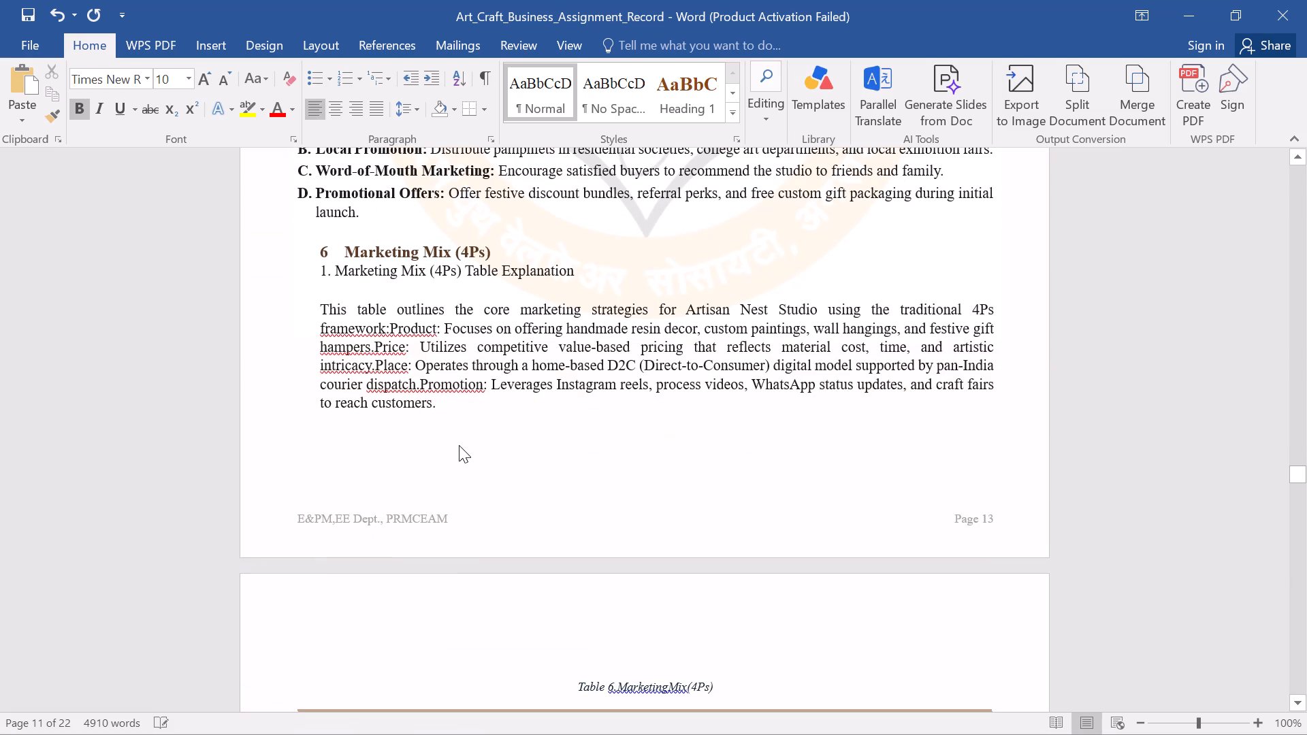
scroll(459, 445, "up", 2)
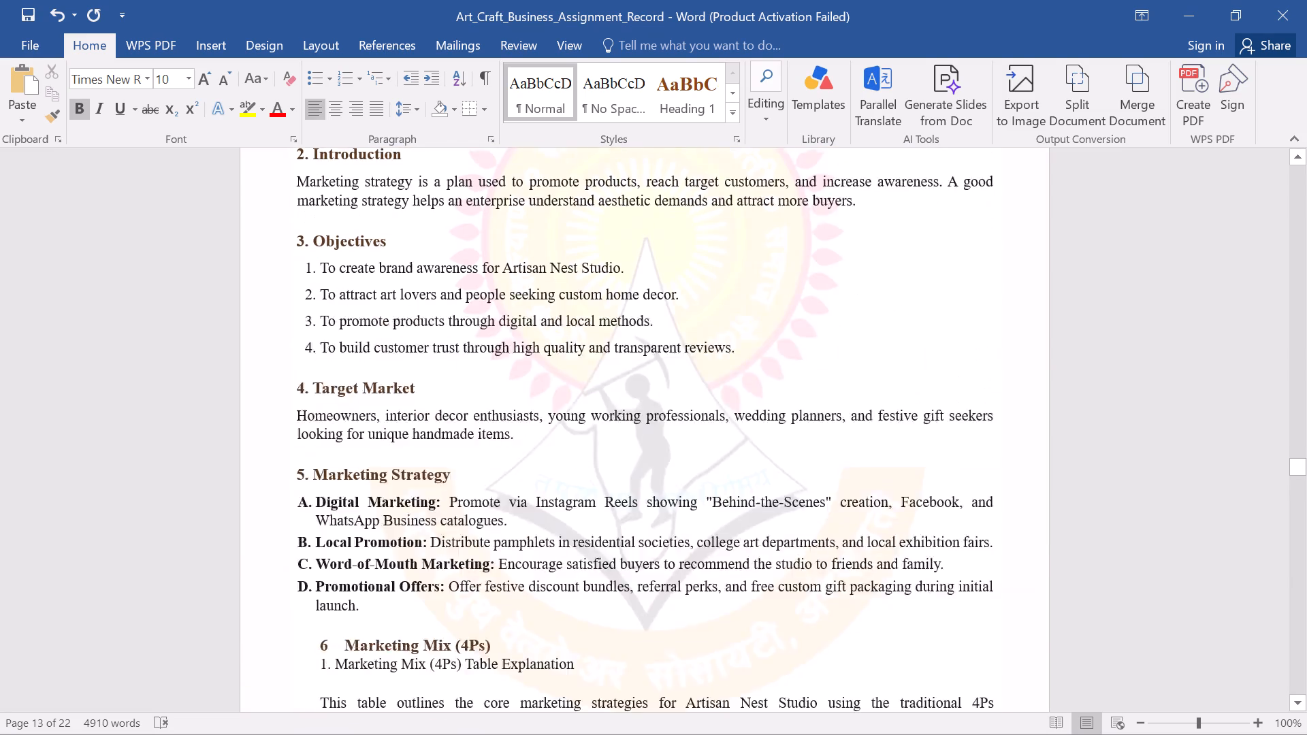
scroll(459, 445, "up", 4)
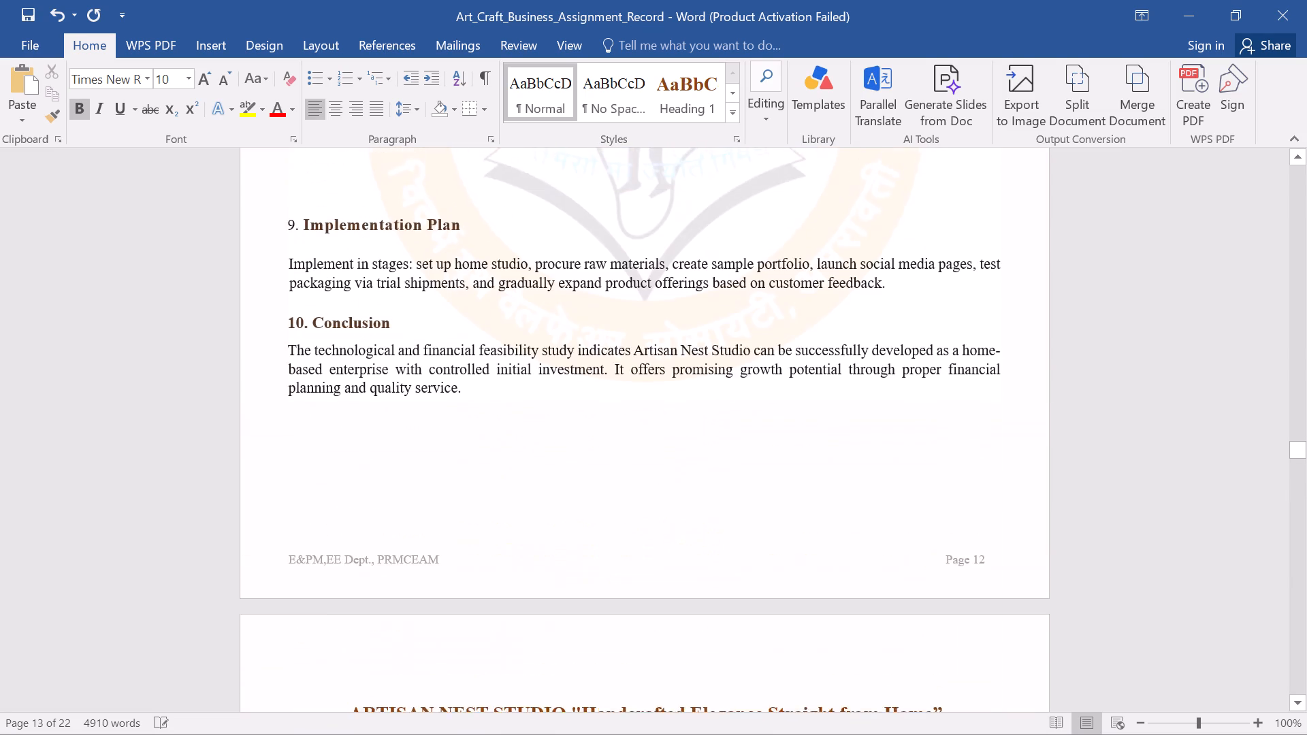
scroll(459, 445, "up", 2)
scroll(459, 445, "down", 1)
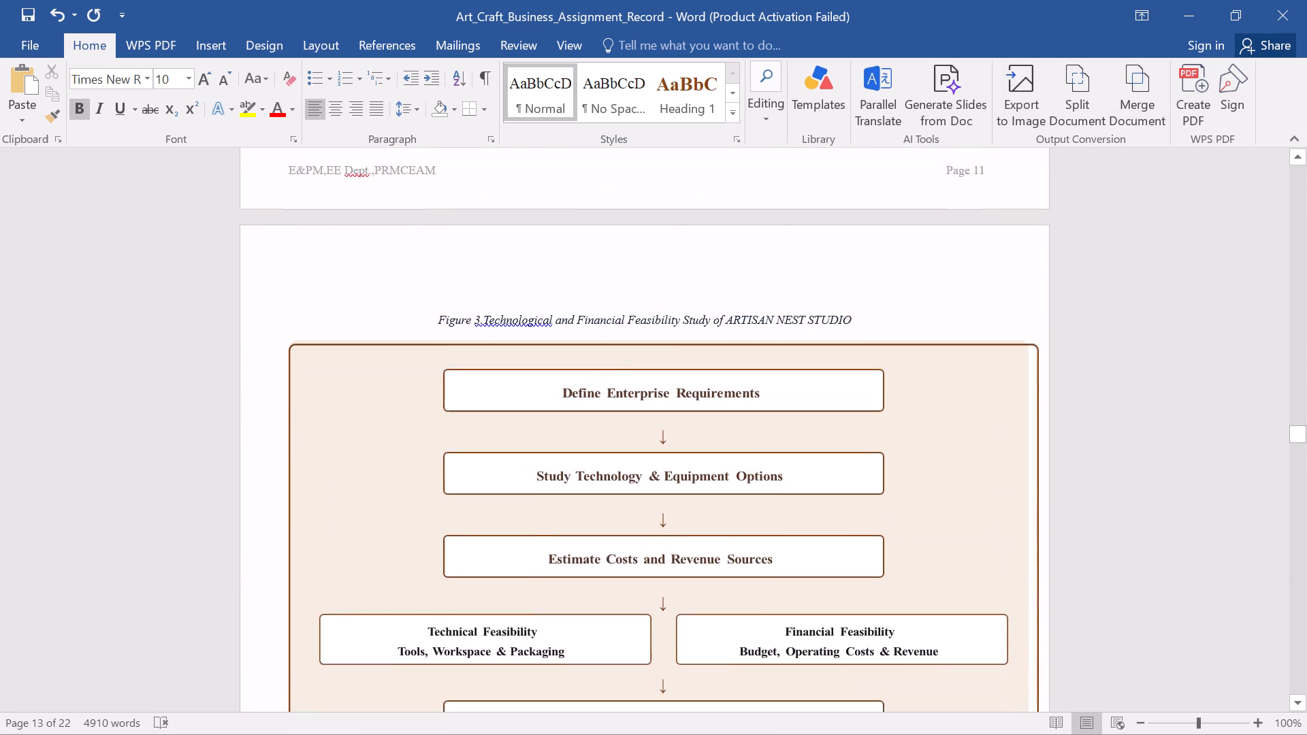
scroll(459, 445, "down", 1)
scroll(459, 445, "up", 1)
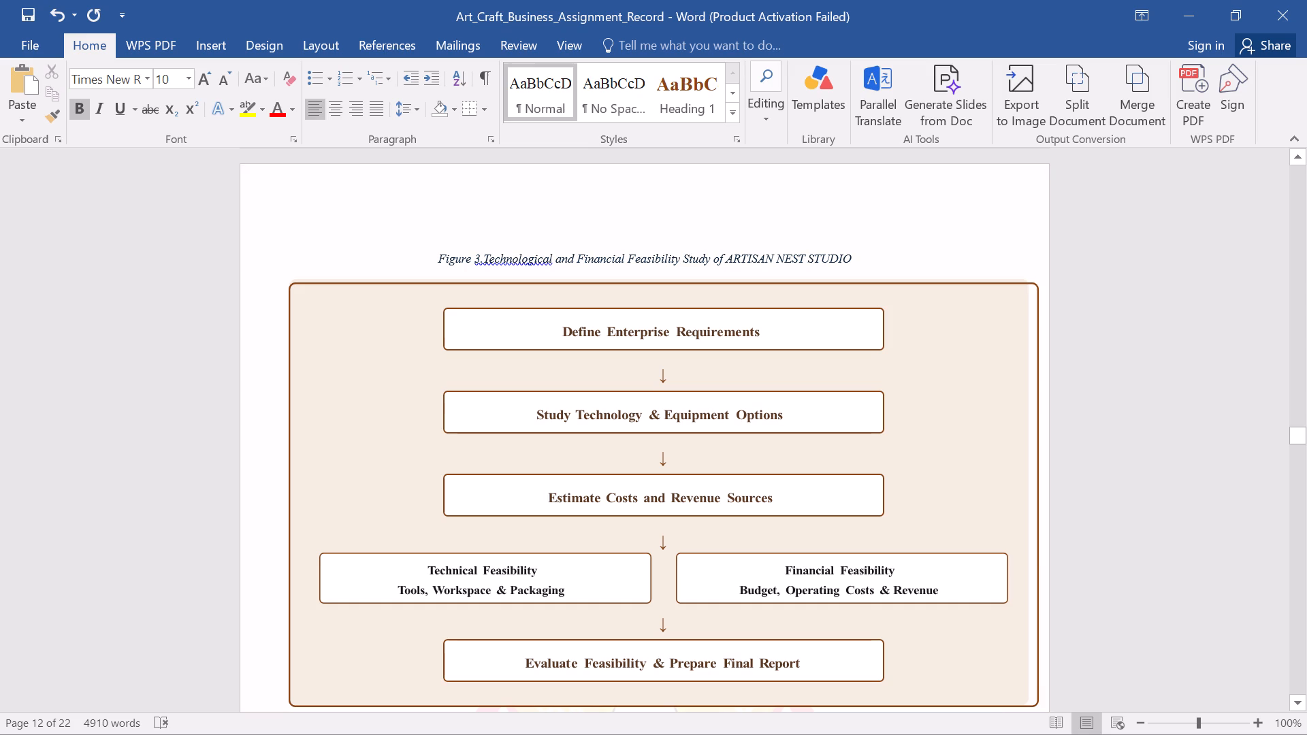
Shrink the whole Figure 3 block diagram proportionally so its outer frame's right edge lines up with the page's text margin.
left_click(1040, 293)
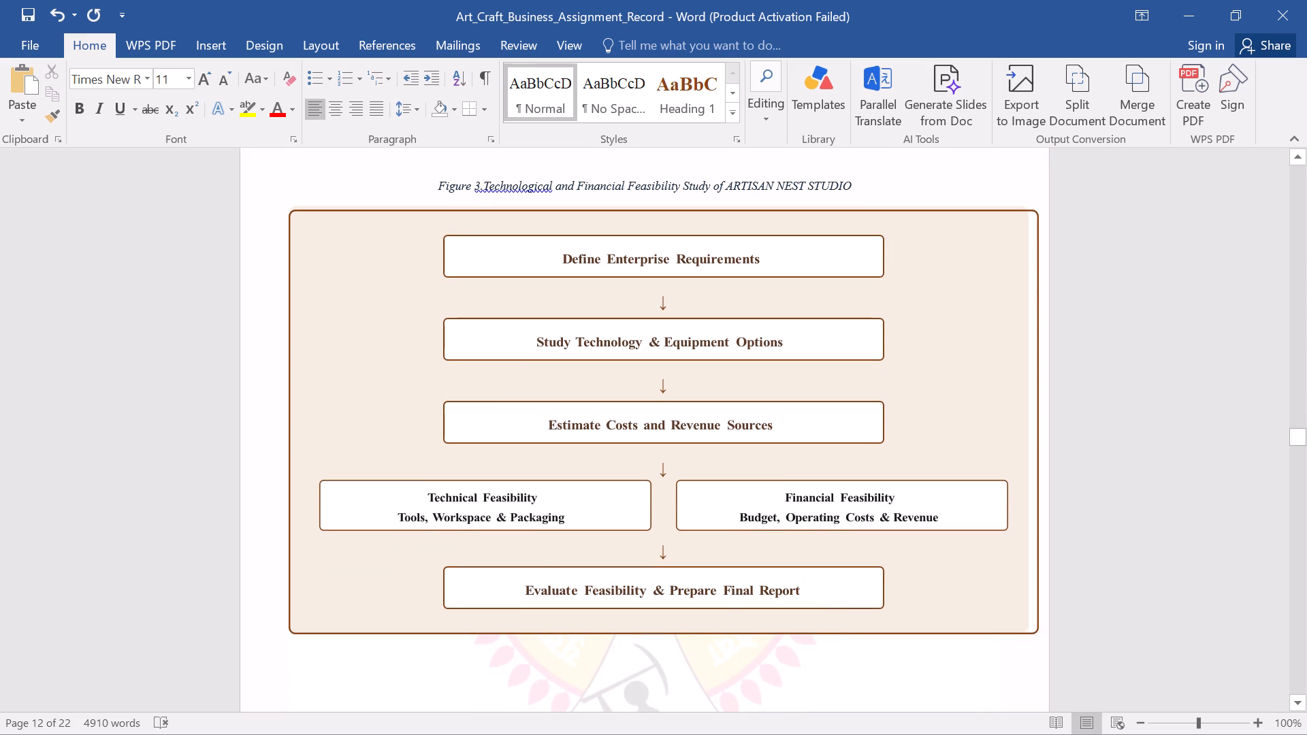
left_click_drag(1033, 205, 1008, 225)
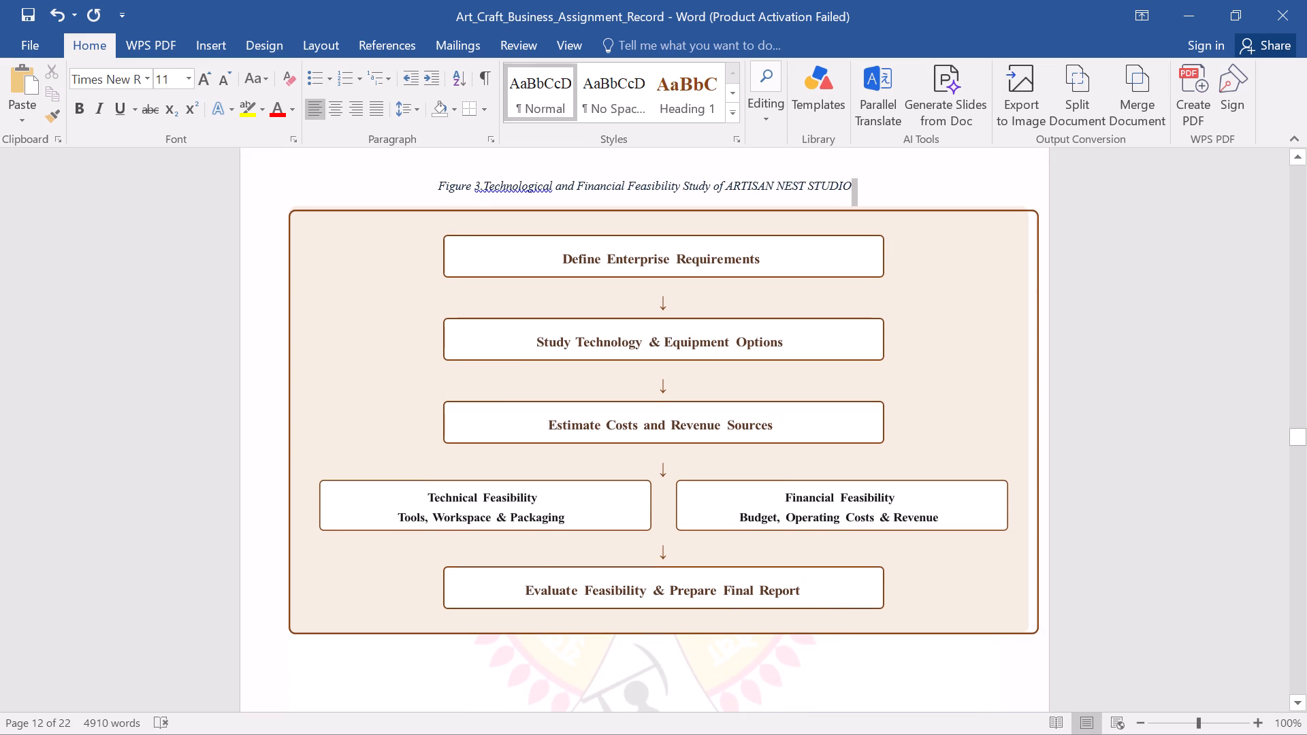
left_click_drag(1008, 225, 1012, 223)
double_click(1012, 223)
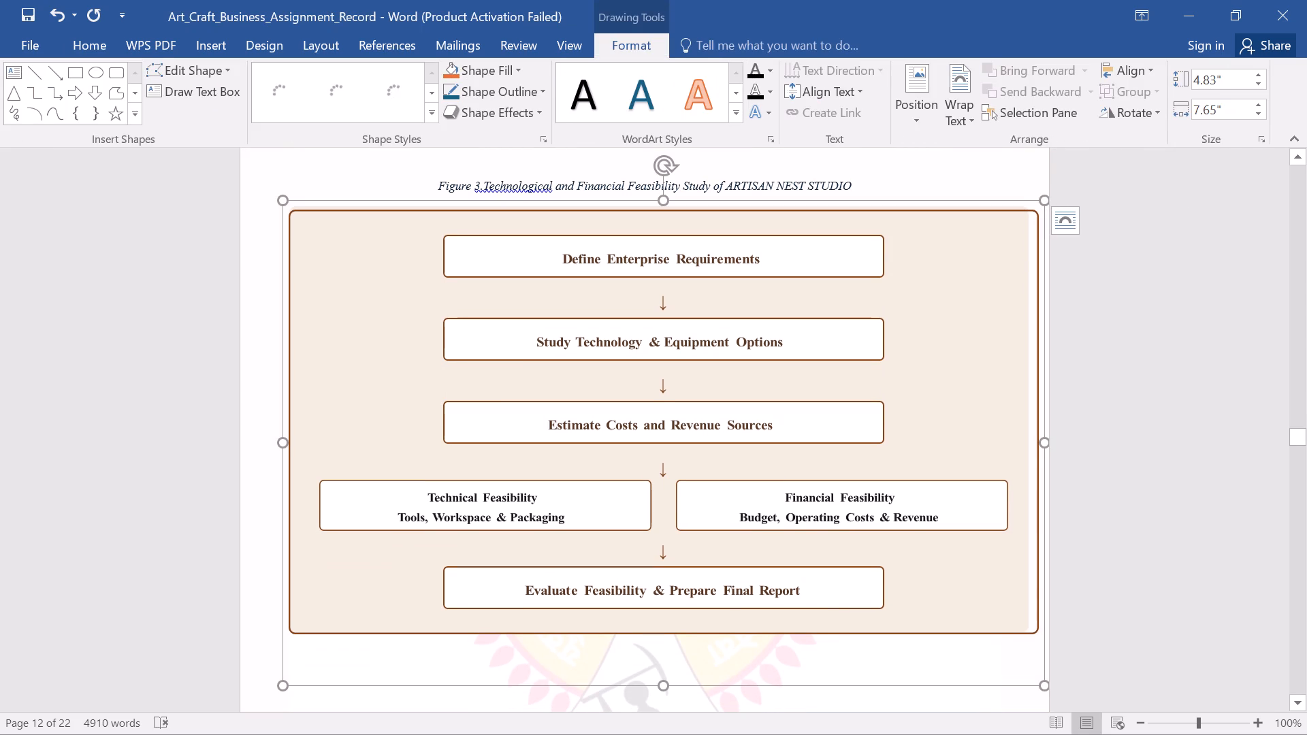
left_click_drag(1045, 187, 992, 254)
double_click(992, 254)
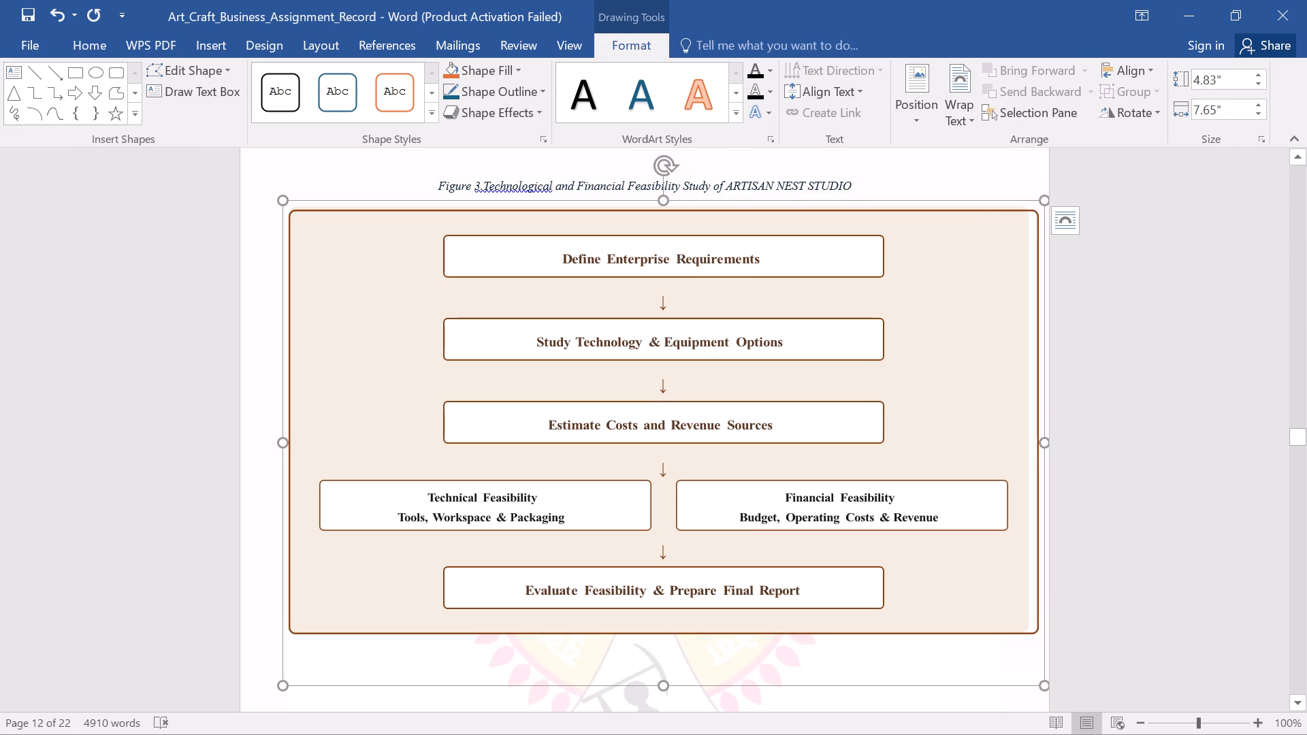
left_click_drag(1044, 631, 1028, 630)
left_click_drag(1013, 687, 1012, 659)
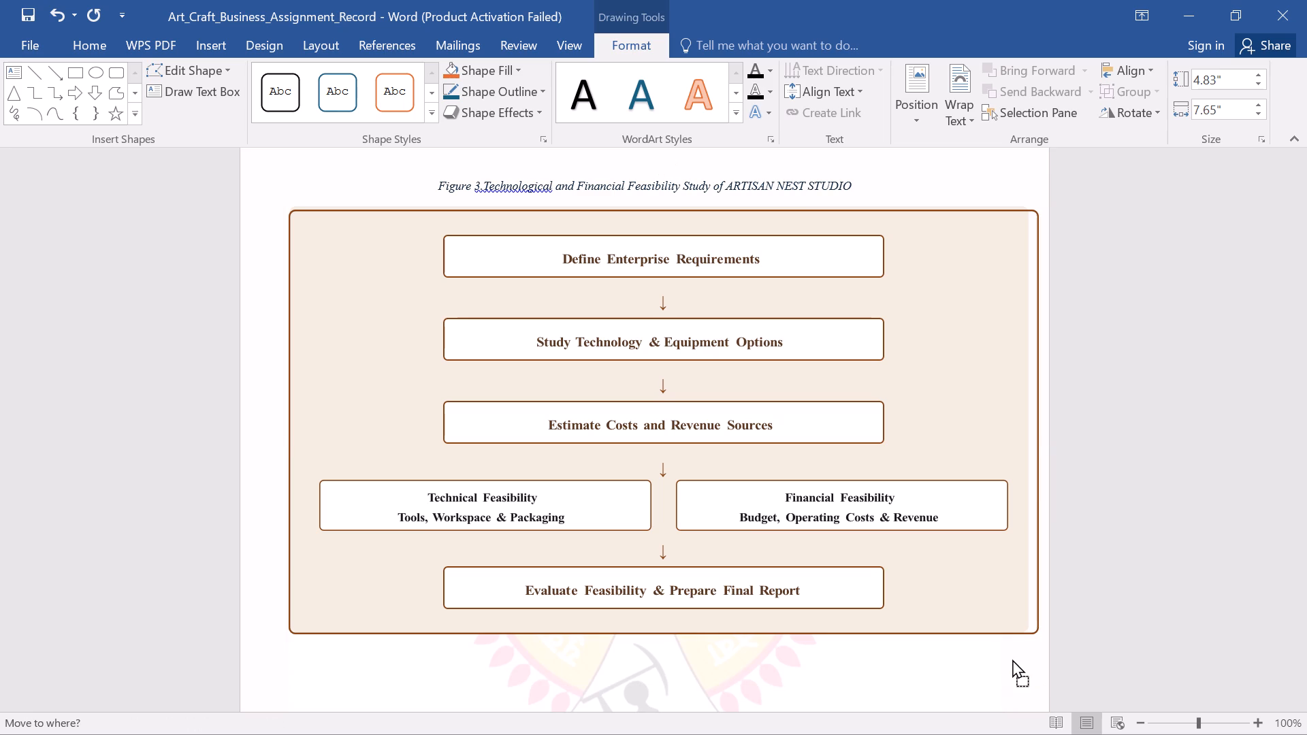
left_click_drag(1012, 659, 1011, 645)
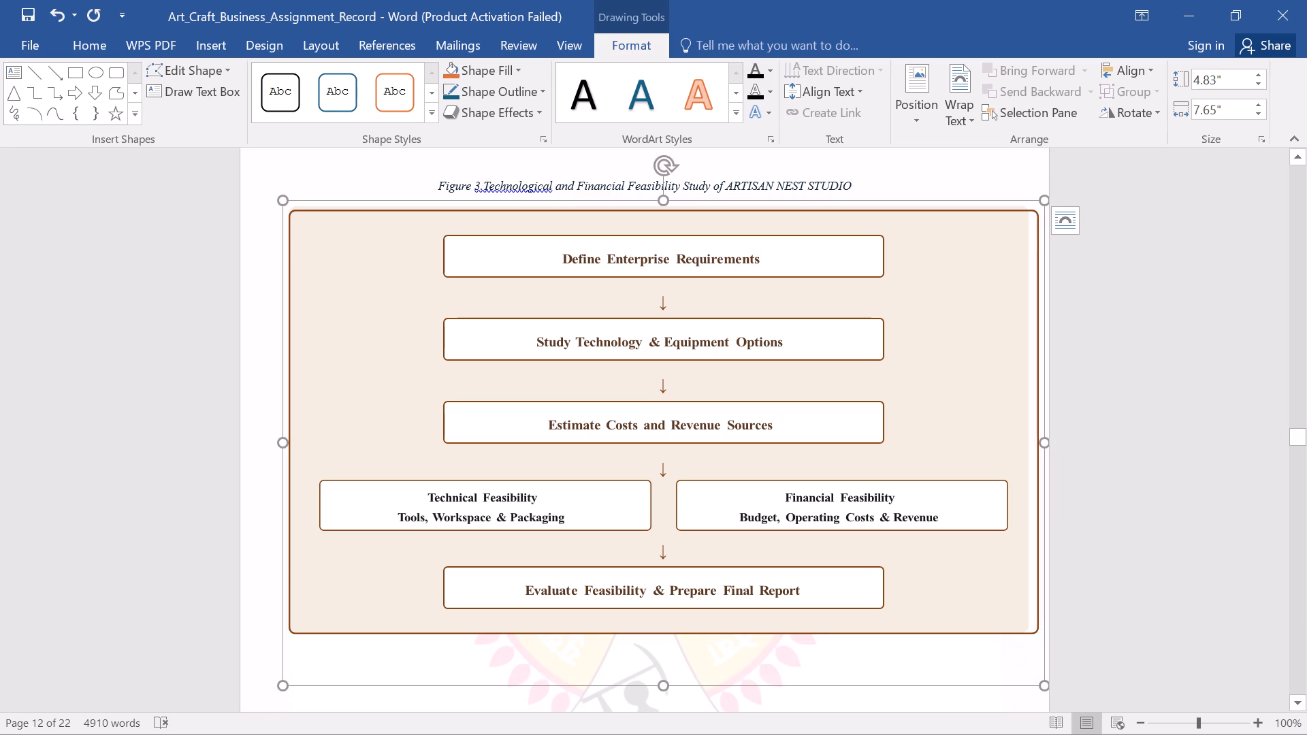
left_click_drag(1044, 483, 1037, 483)
left_click_drag(1037, 483, 1016, 484)
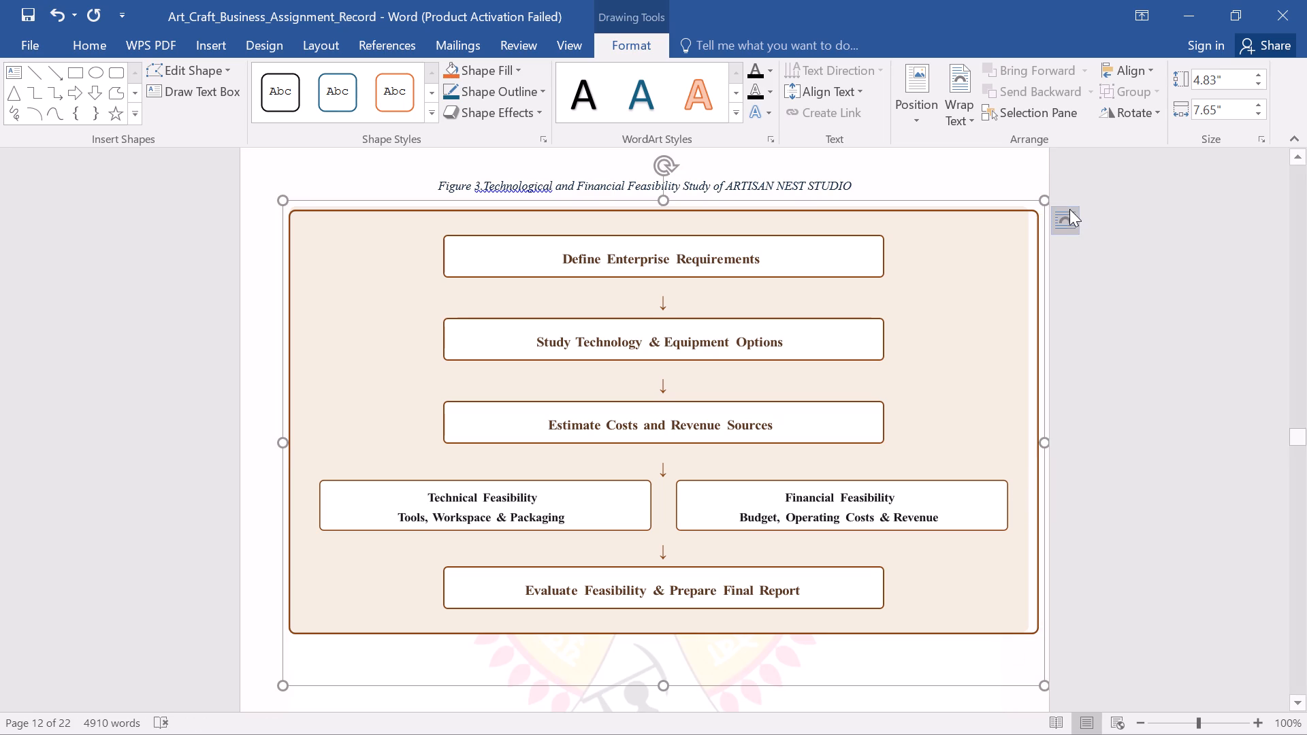
left_click(1069, 214)
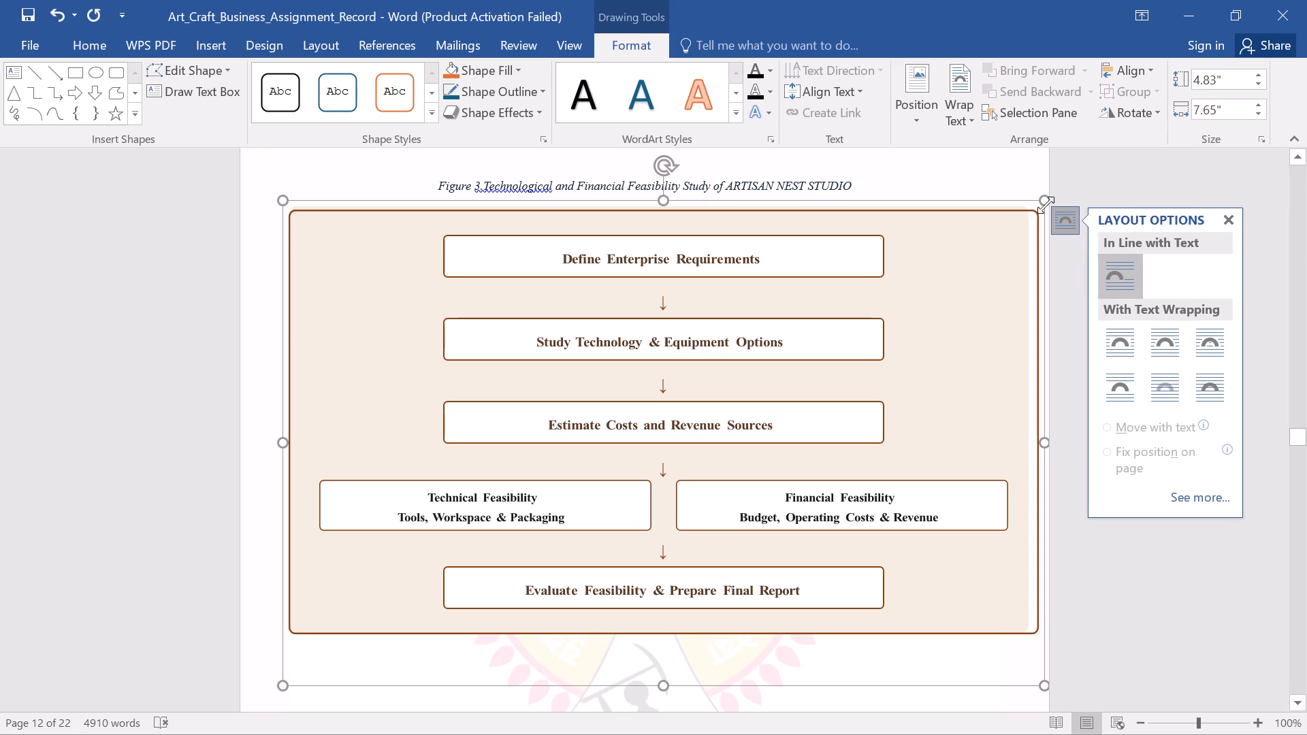
left_click_drag(1046, 205, 995, 225)
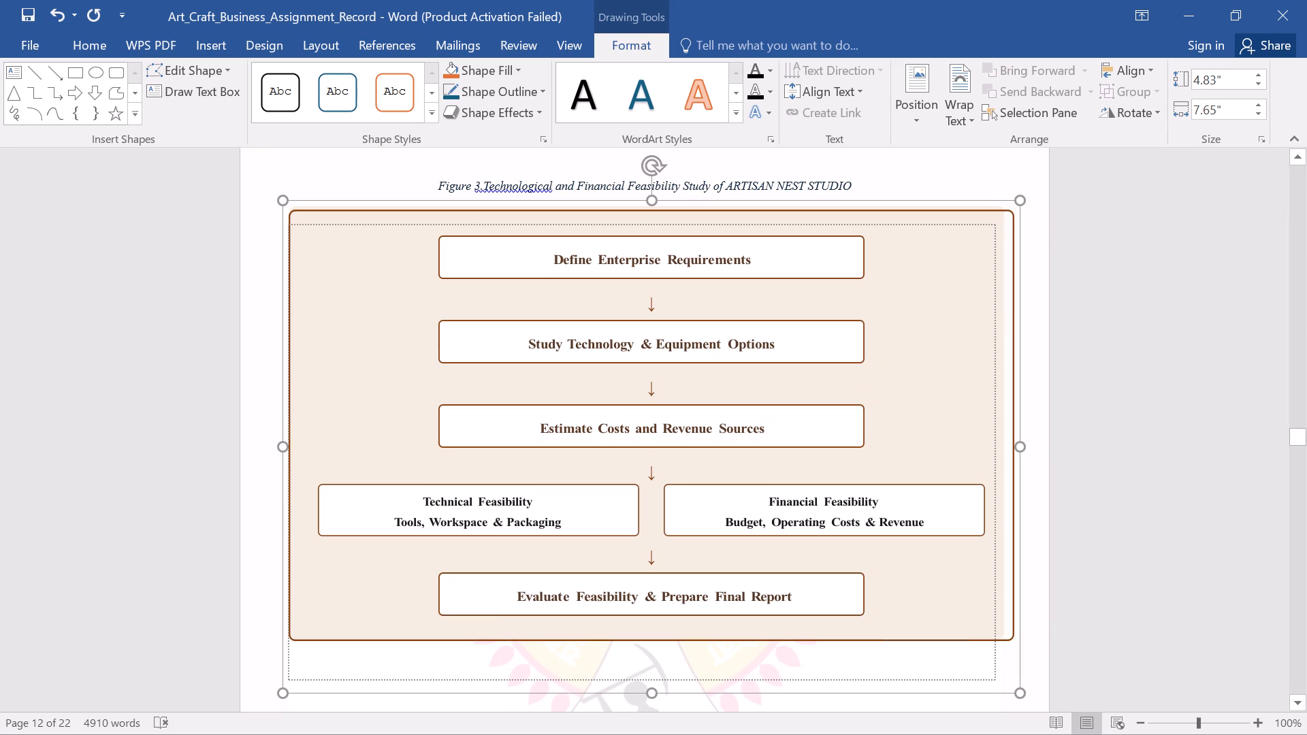
left_click_drag(995, 225, 984, 228)
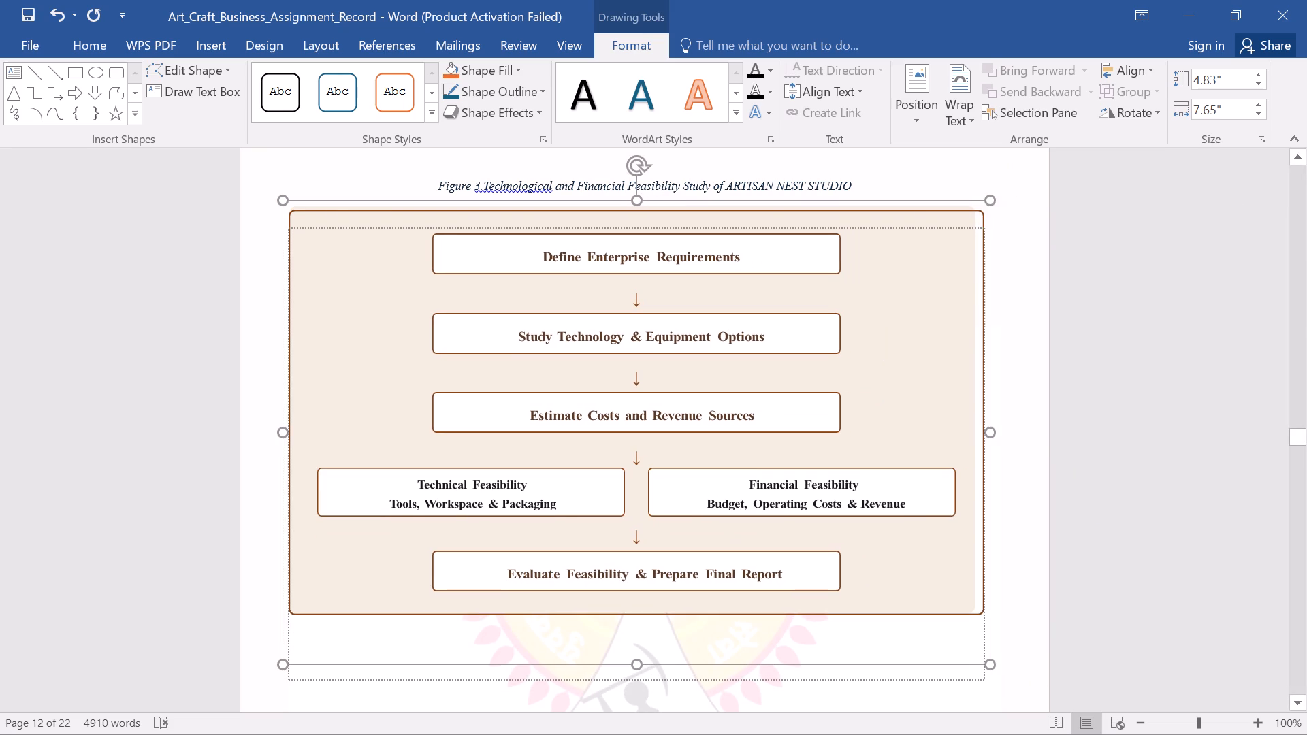
left_click_drag(984, 228, 985, 229)
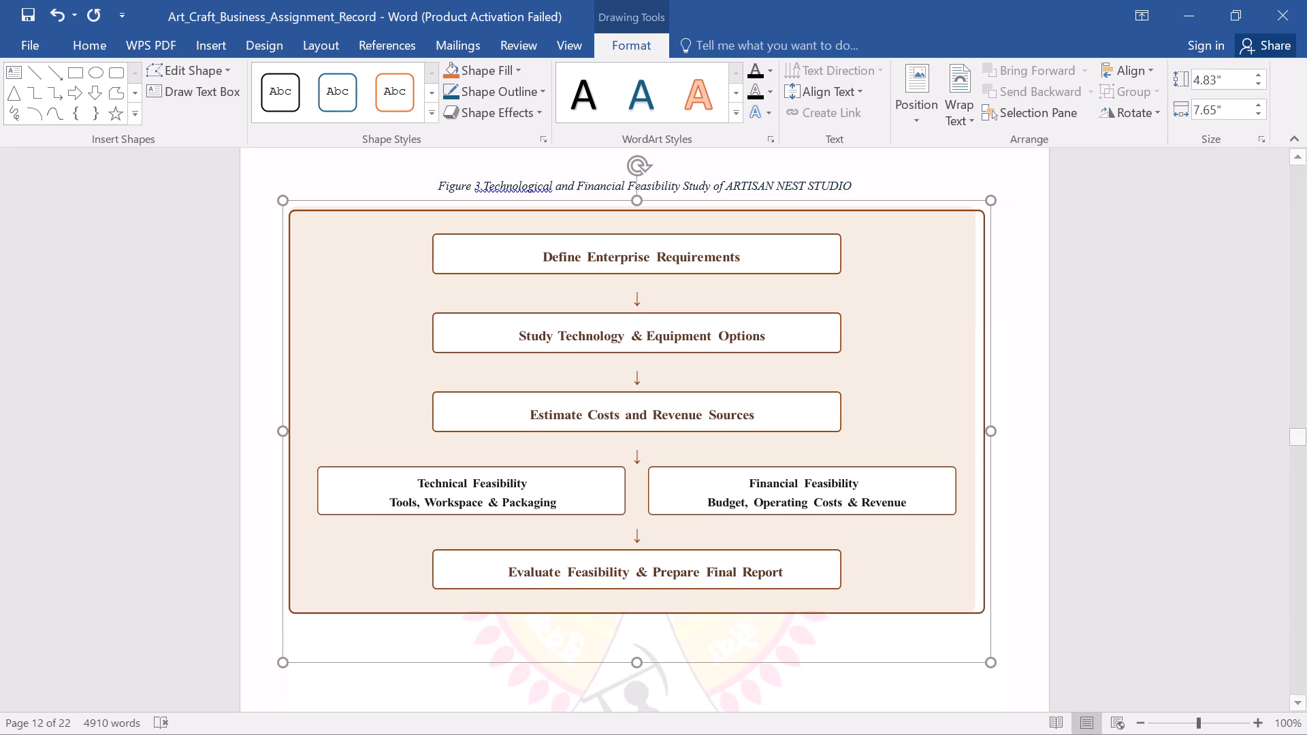
left_click_drag(985, 229, 985, 230)
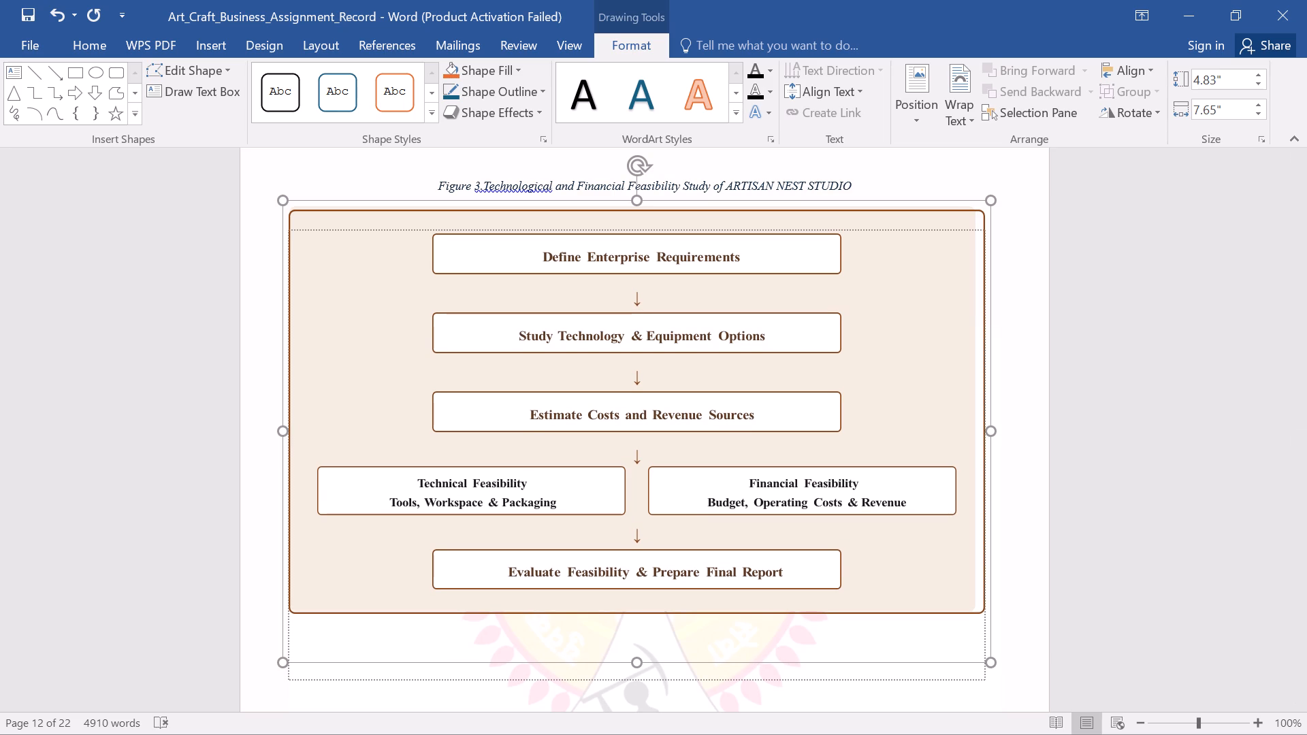
left_click_drag(985, 230, 985, 231)
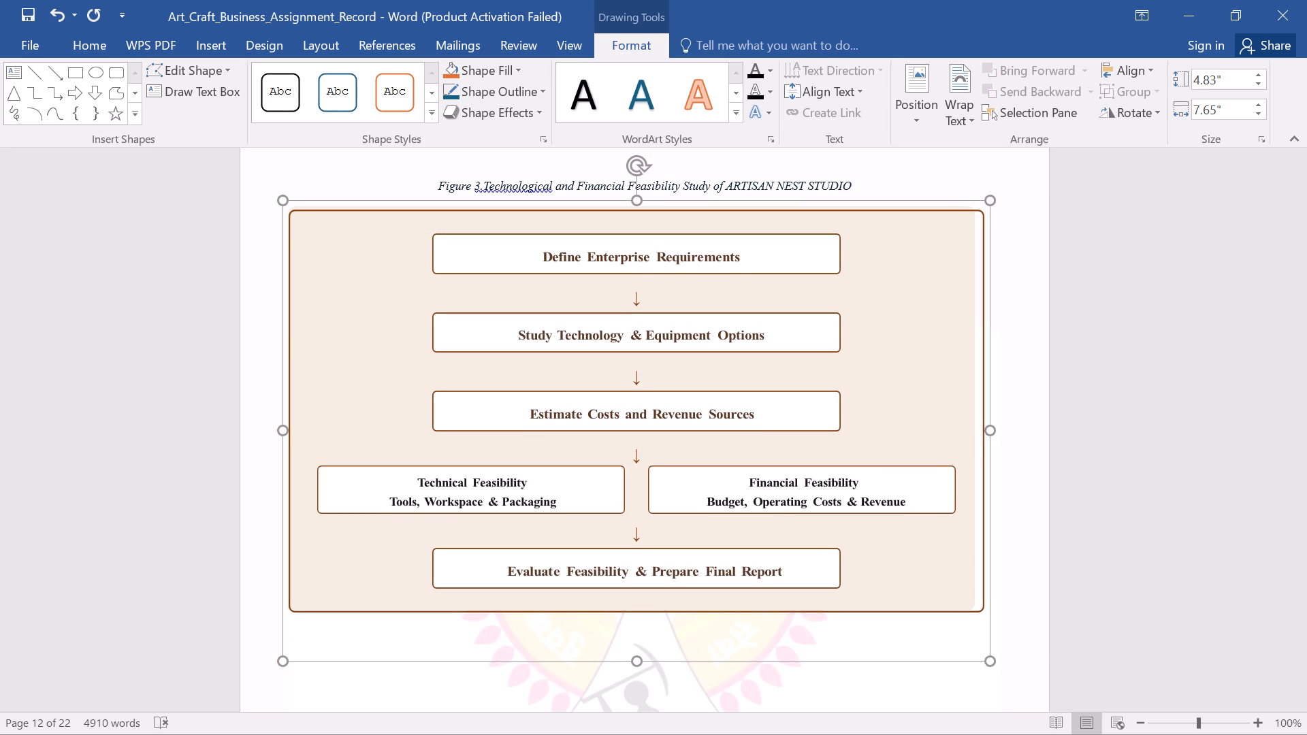
left_click(1009, 272)
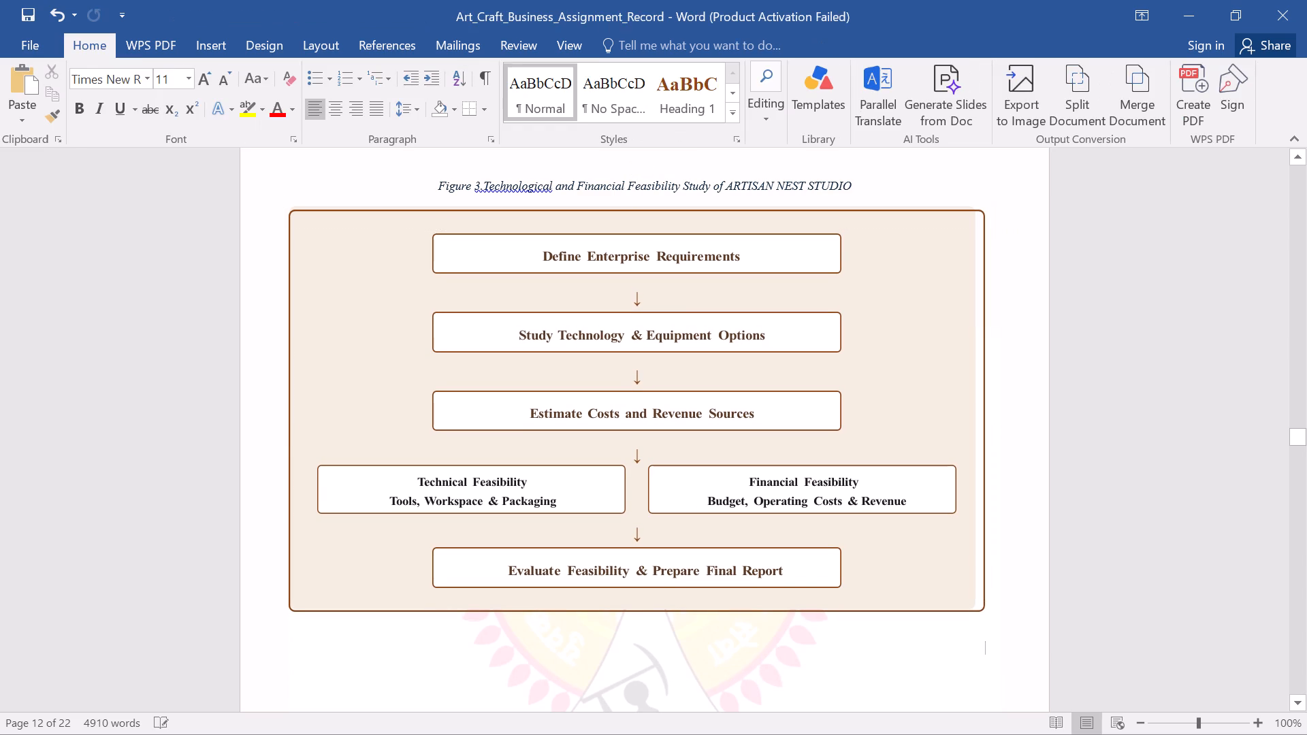
Move the Figure 3 block diagram from page 12 up to page 11, within the last lines of the section 8 explanation.
scroll(1009, 272, "up", 4)
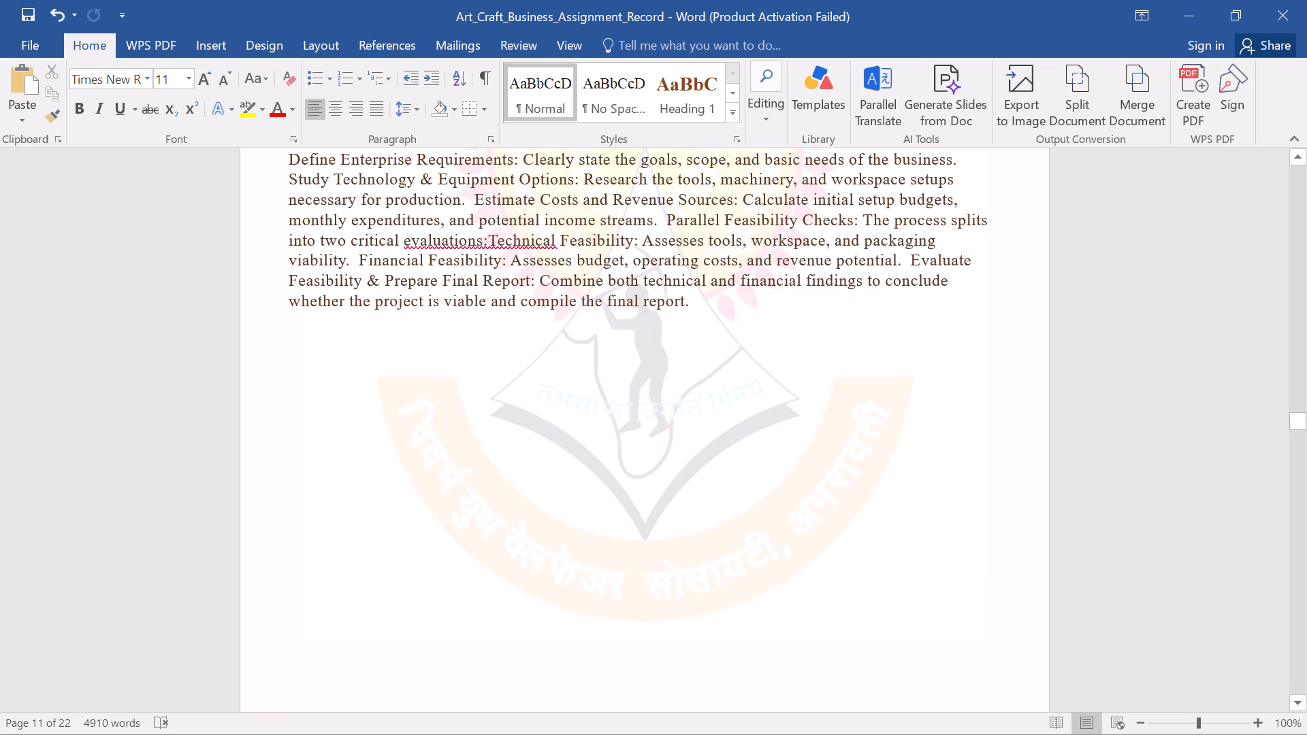
scroll(901, 346, "down", 4)
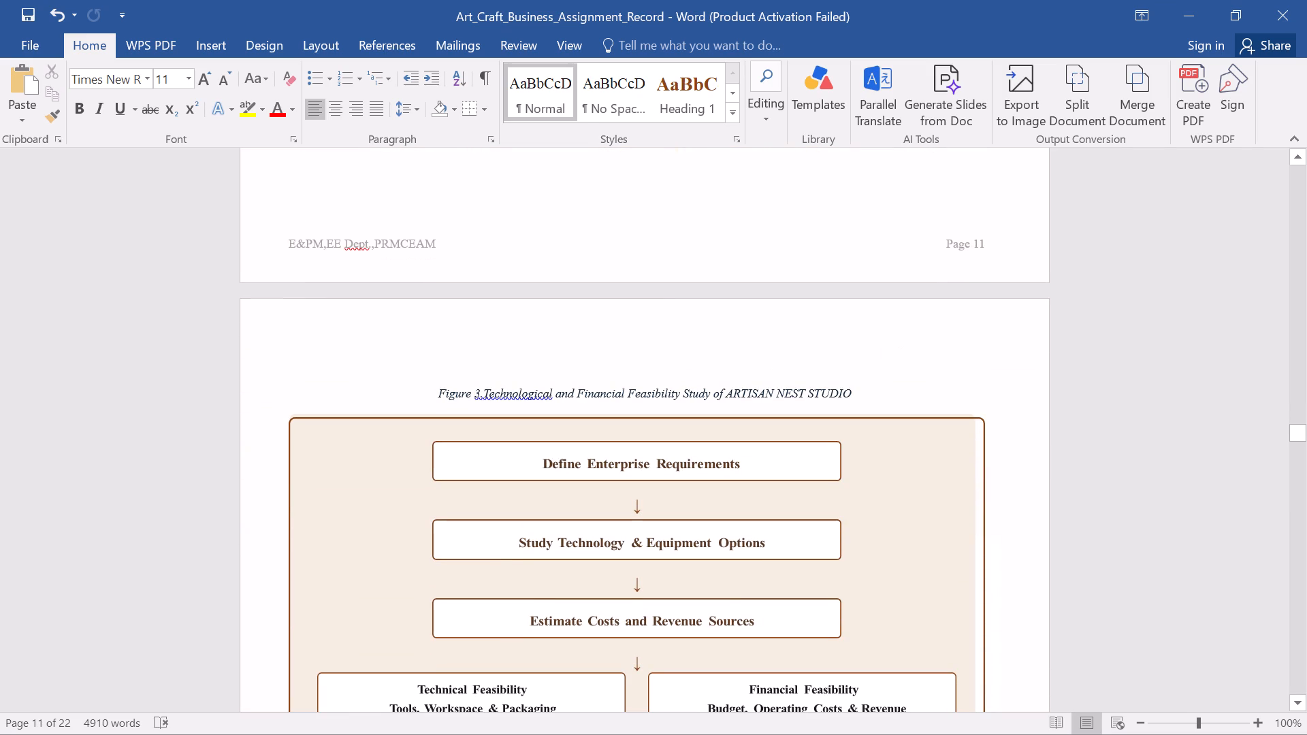
left_click_drag(392, 468, 433, 240)
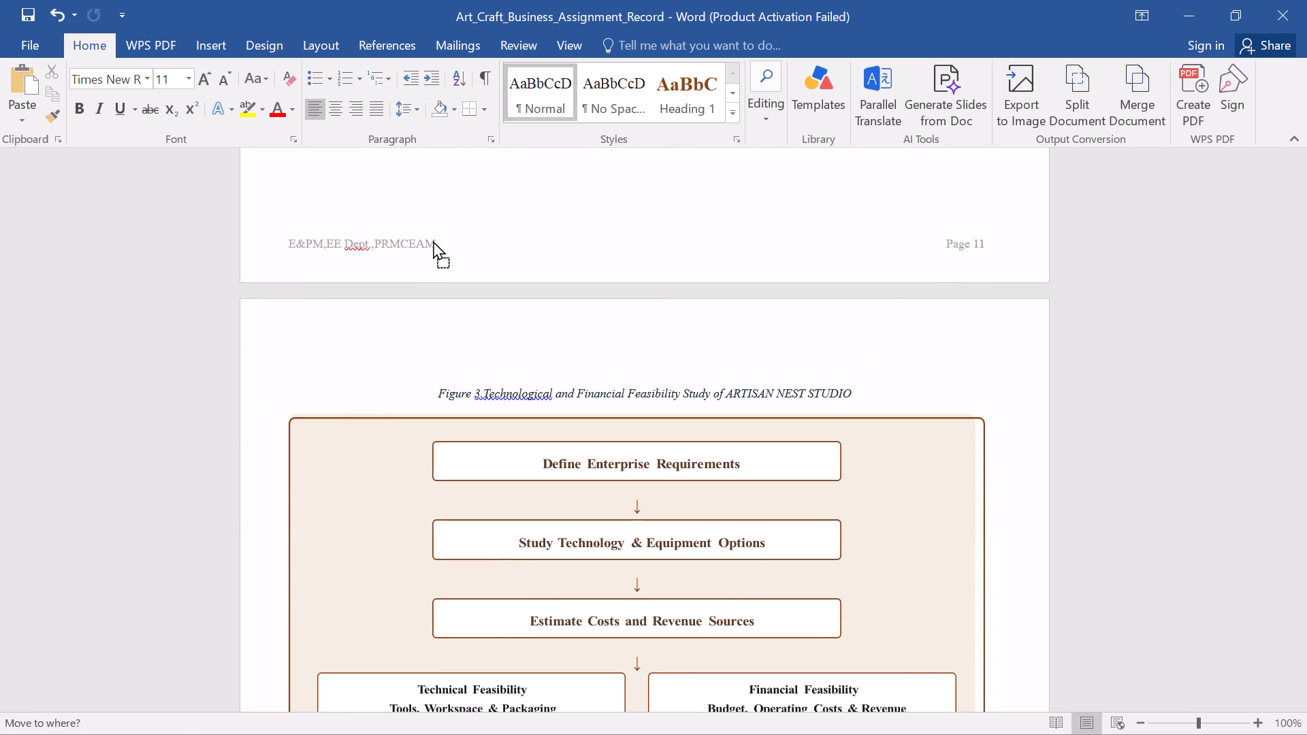
left_click_drag(433, 240, 450, 159)
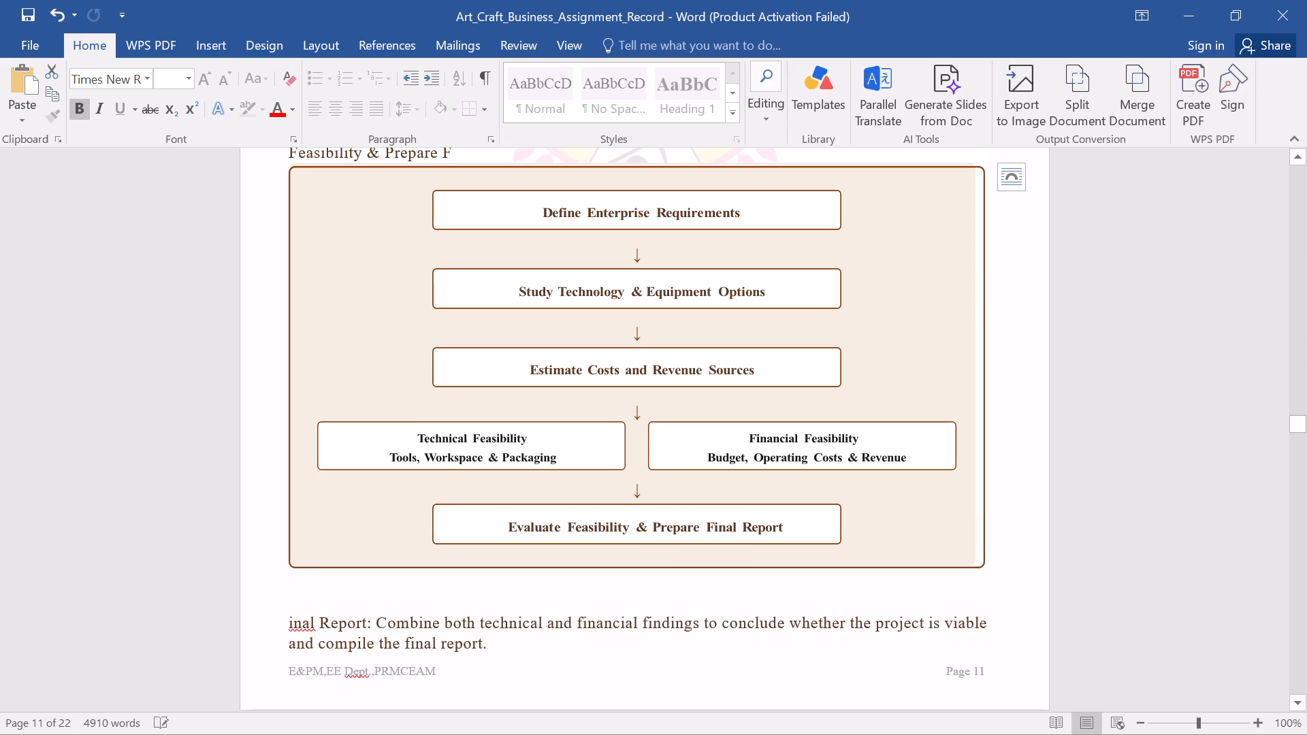
scroll(328, 344, "up", 2)
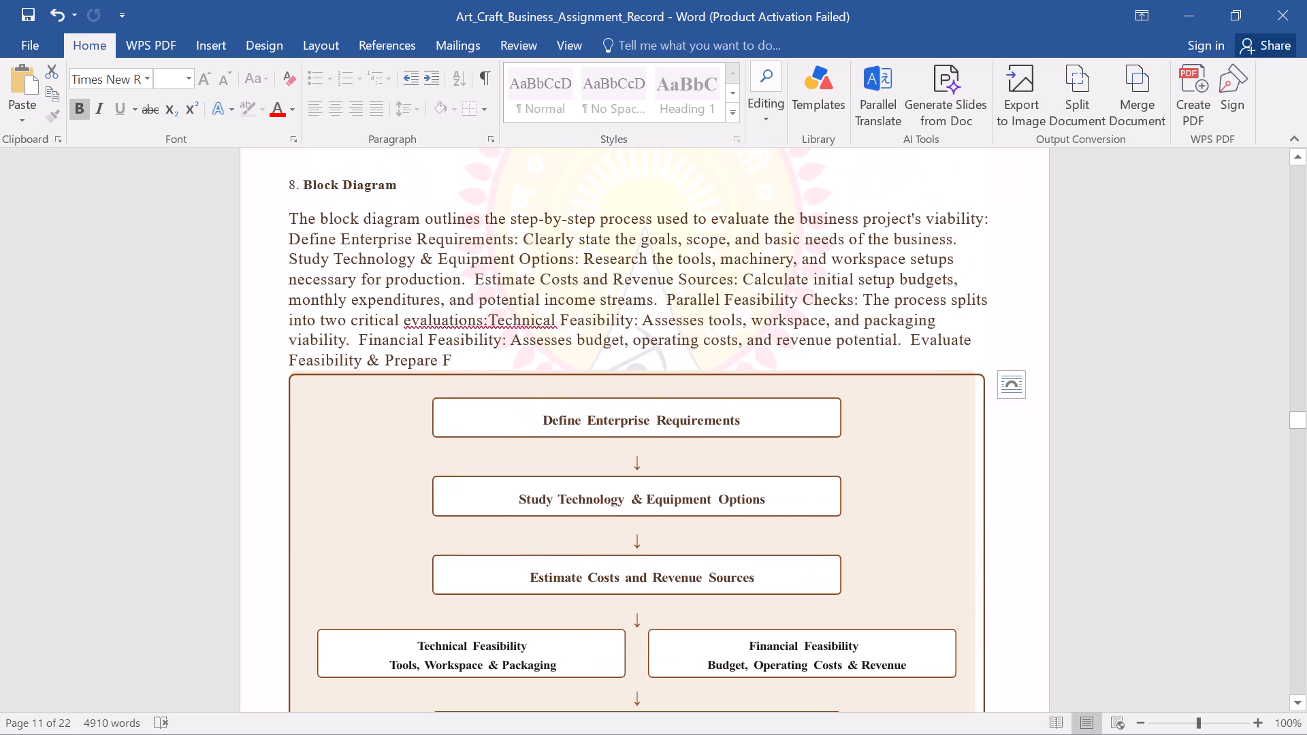
Cut the whole caption "Figure 3.Technological and Financial Feasibility Study of ARTISAN NEST STUDIO" from page 12.
scroll(328, 344, "down", 2)
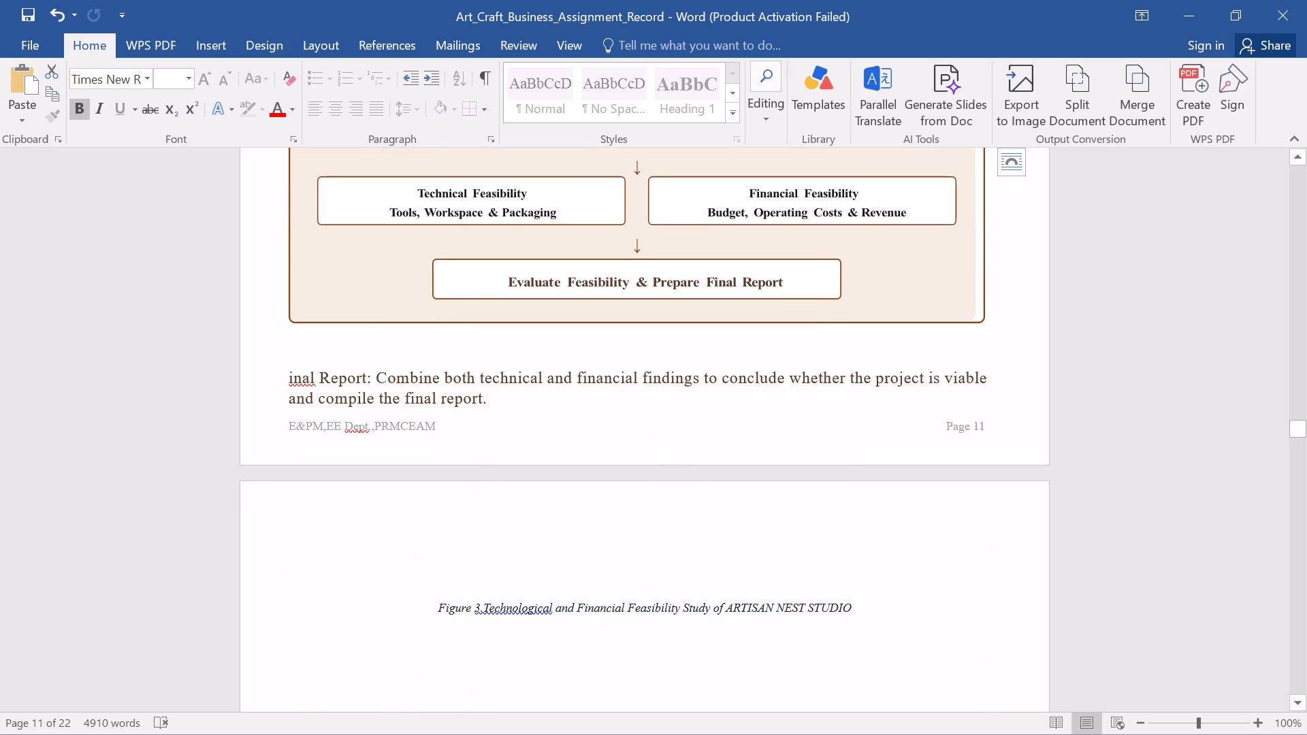
scroll(468, 510, "down", 1)
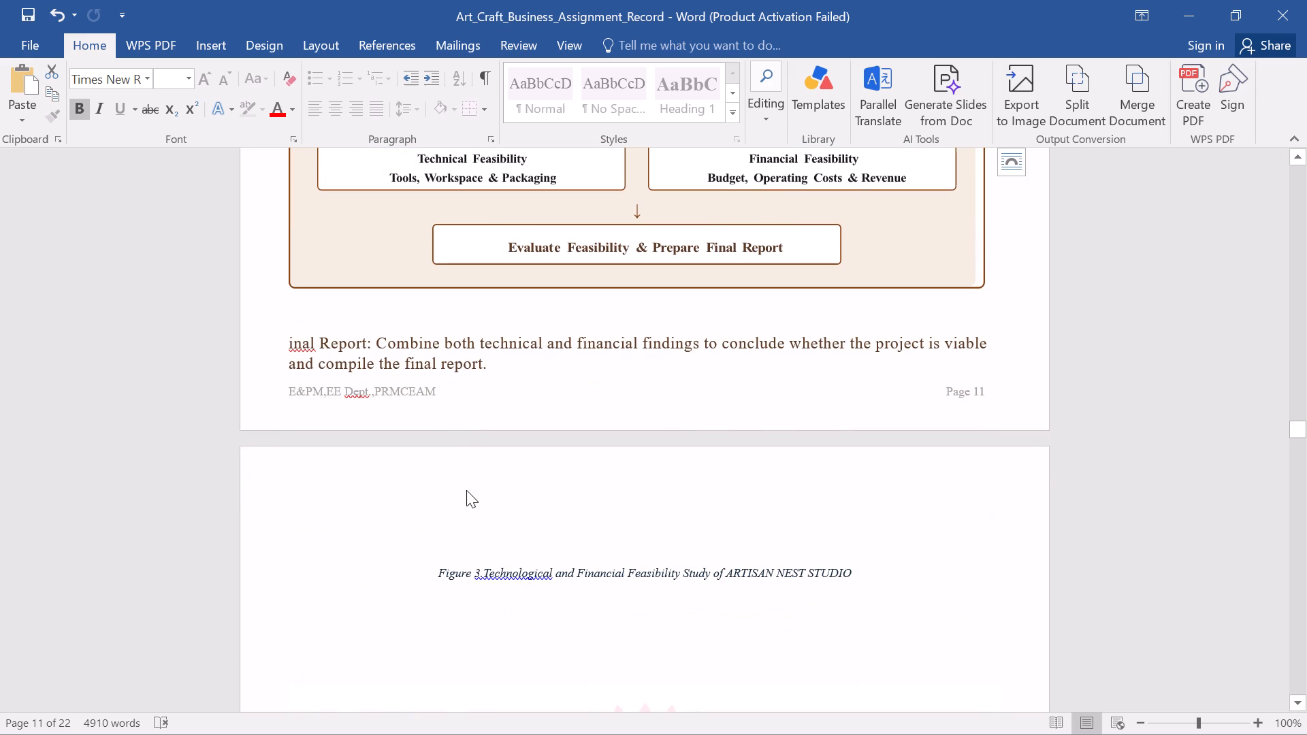
left_click_drag(436, 571, 801, 532)
left_click_drag(801, 532, 832, 581)
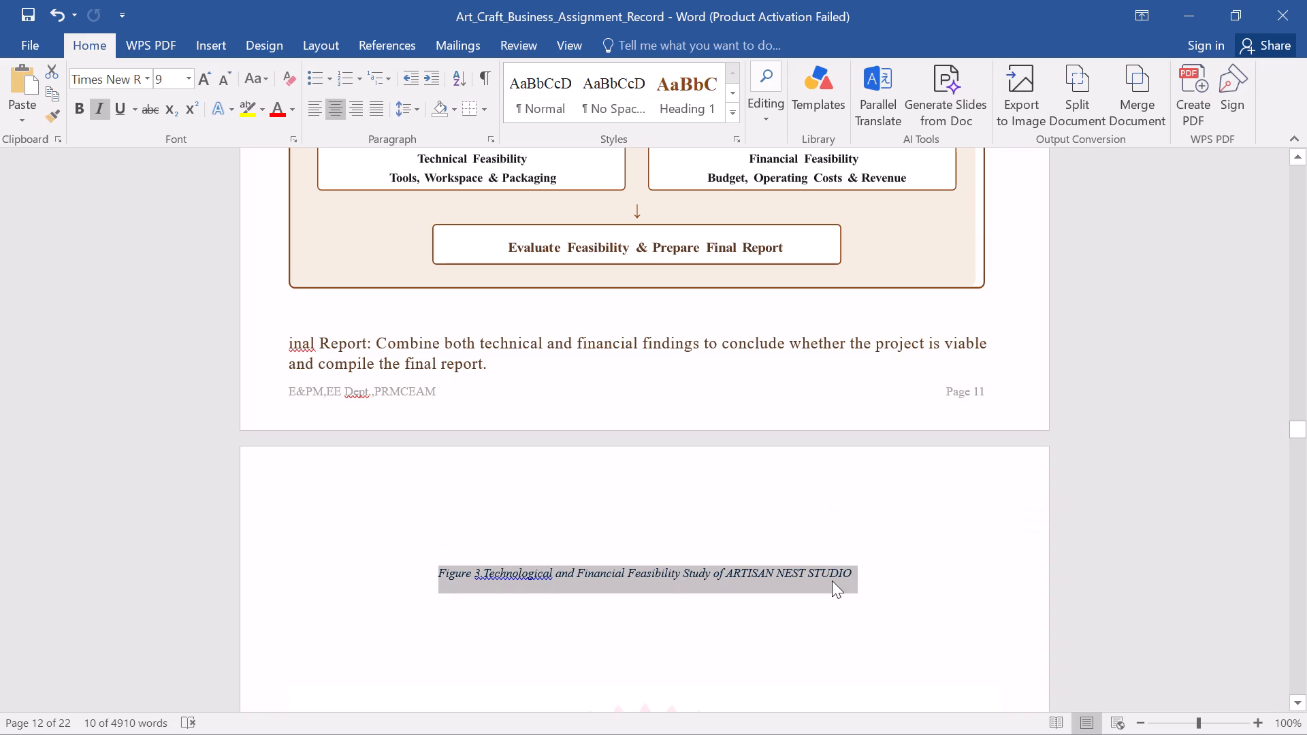
key("ctrl+c")
key("ctrl+x")
Reduce the Figure 3 block diagram's height slightly from its lower edge, keeping its width.
left_click(638, 311)
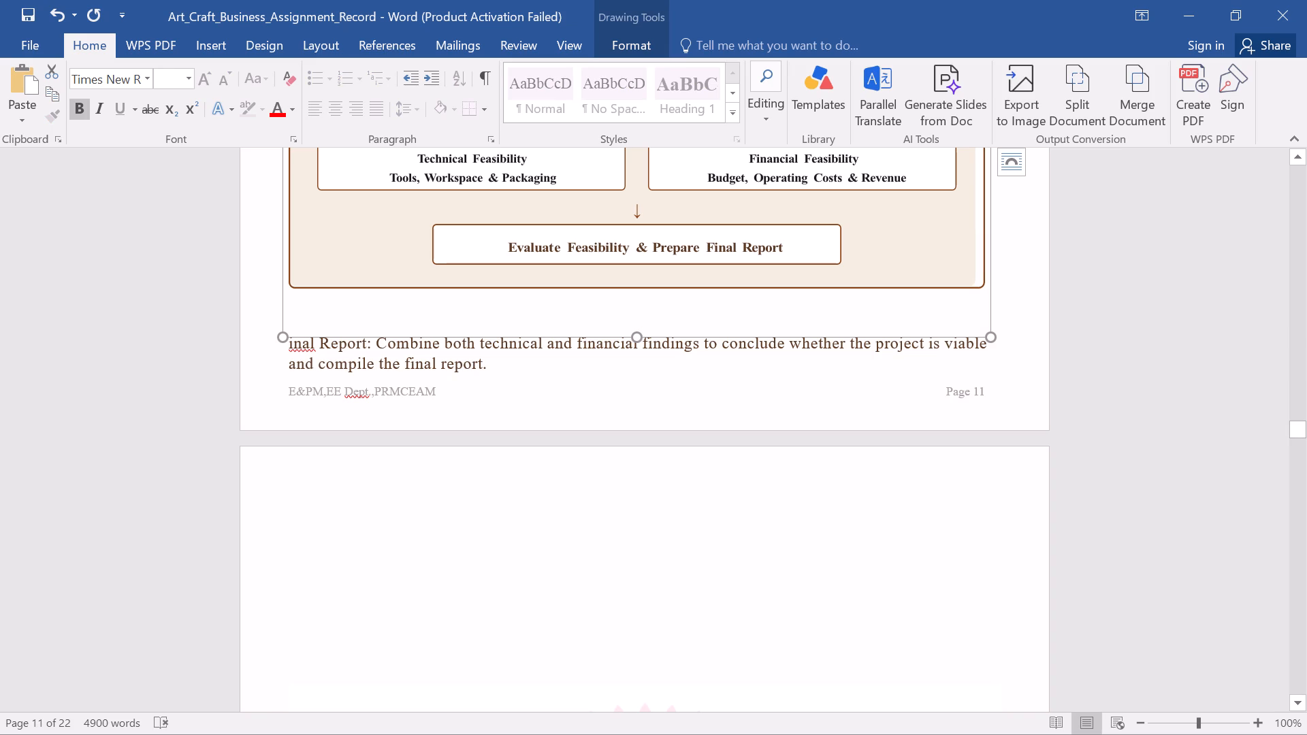
left_click_drag(638, 340, 639, 331)
left_click_drag(639, 331, 640, 312)
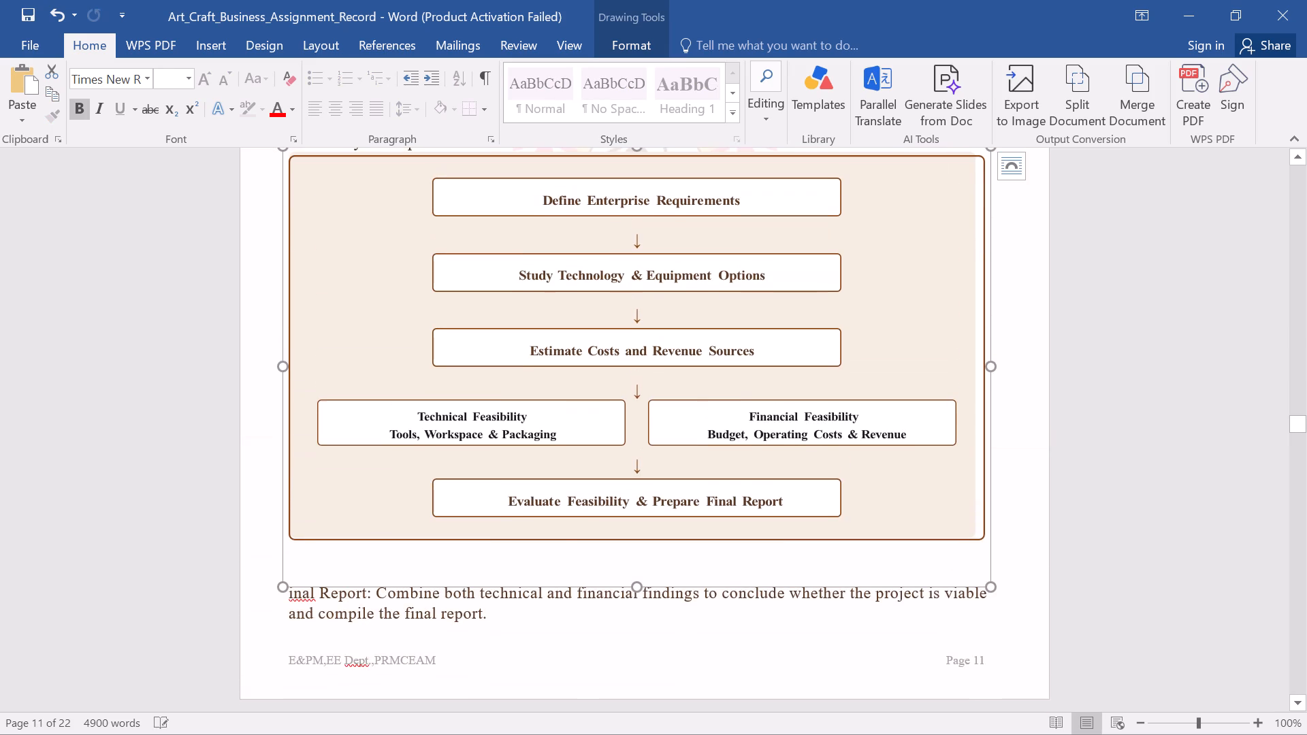
Paste the cut Figure 3 caption directly below the diagram, before the text "inal Report: Combine both technical and financial findings".
left_click(291, 596)
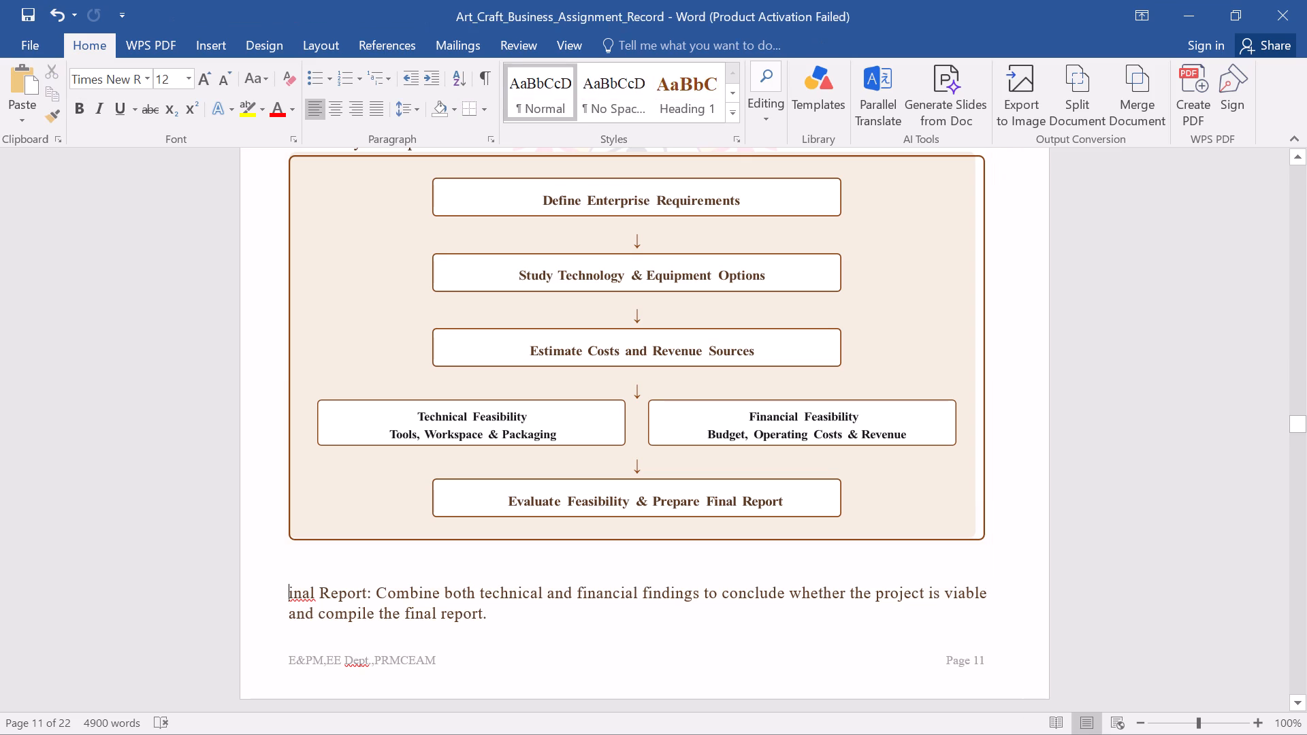
key("ctrl+v")
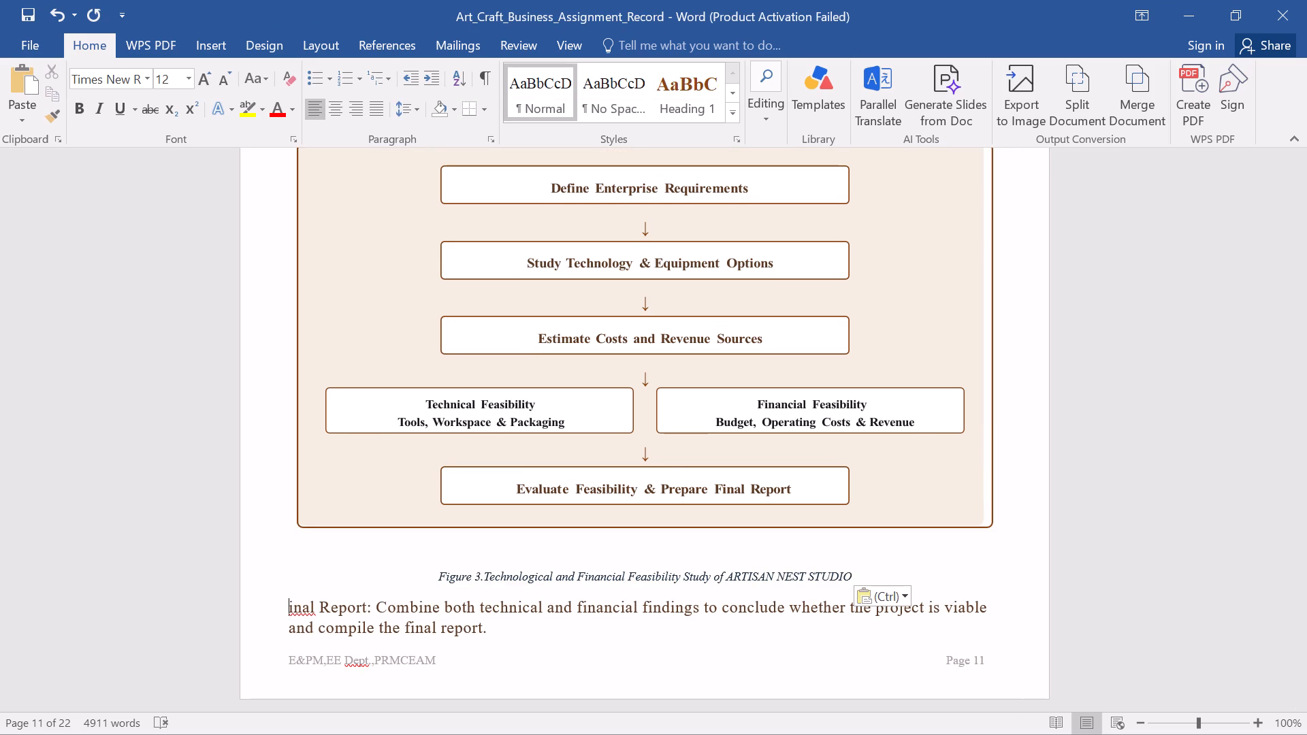
left_click(291, 596)
Adjust the spacing before "Evaluate Feasibility" in the section 8 explanation, leaving a single space after "revenue potential.".
scroll(291, 596, "up", 2)
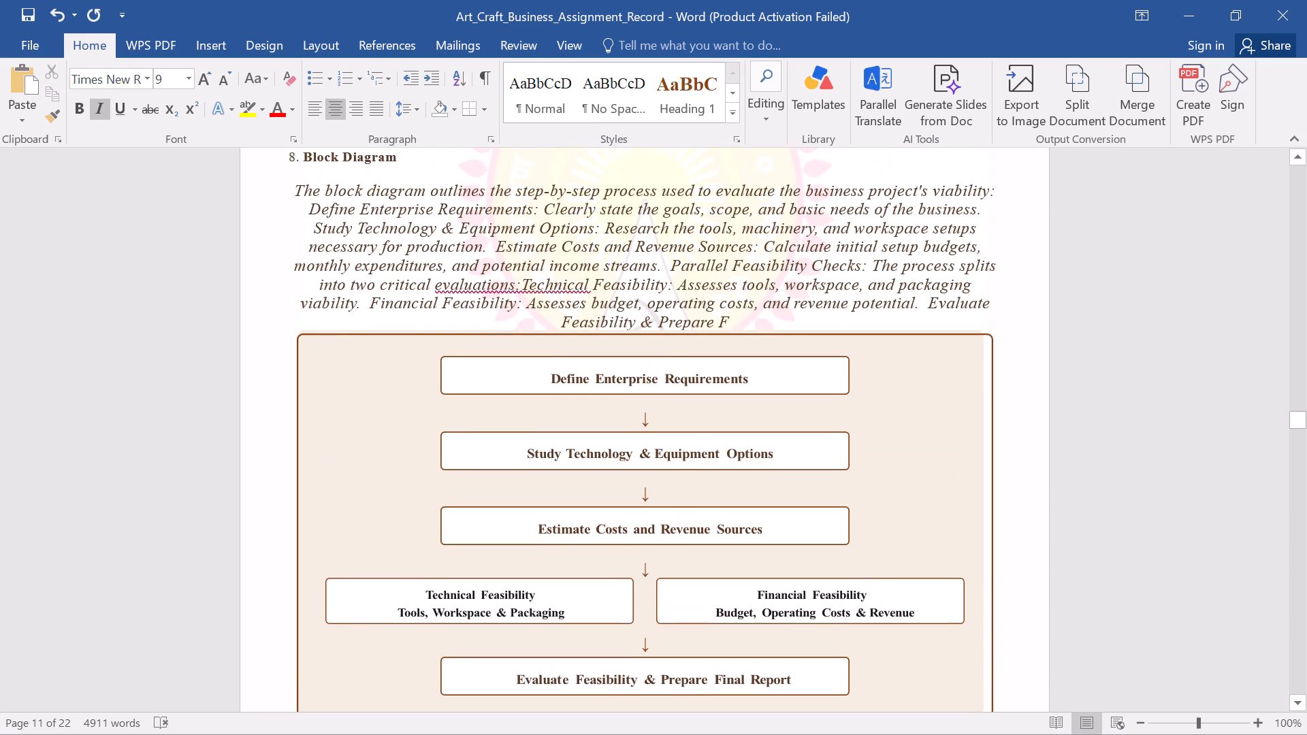
left_click(925, 301)
key("space")
key("space")
key("space")
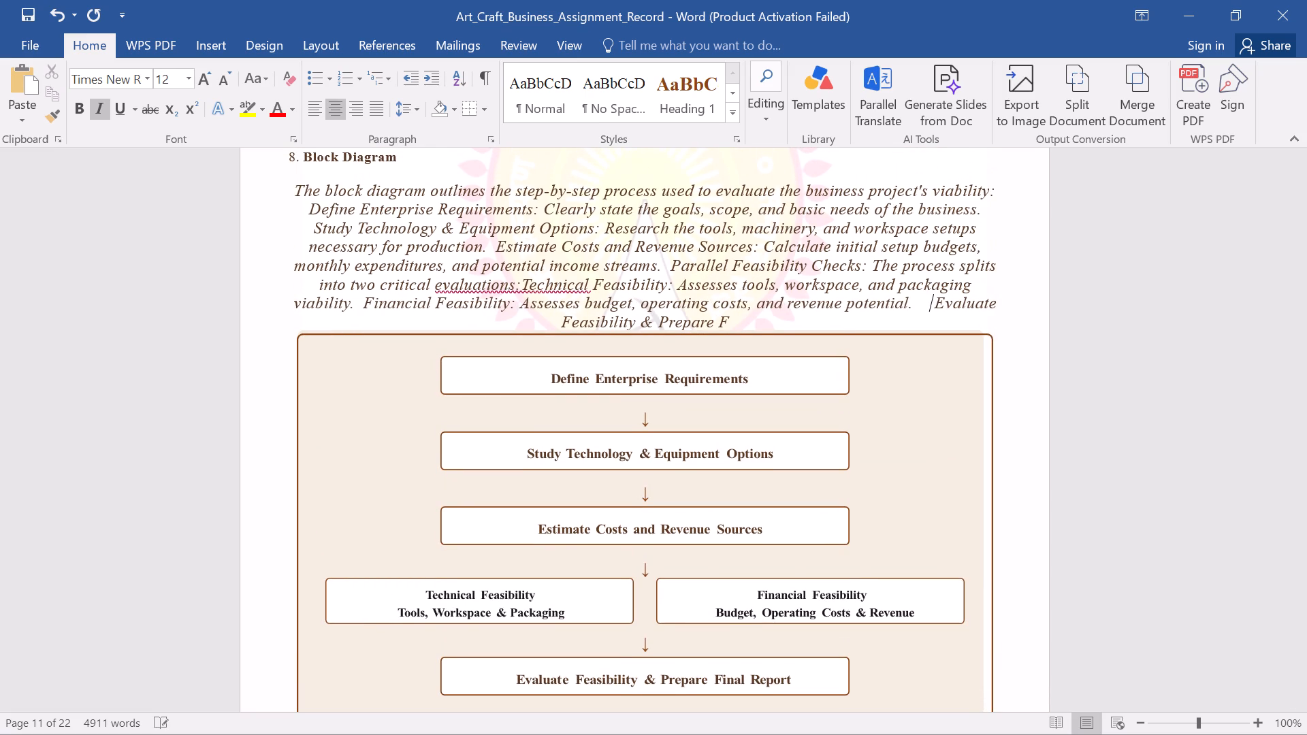
key("space")
key("space")
key("BackSpace")
key("BackSpace")
key("BackSpace")
key("BackSpace")
key("BackSpace")
key("BackSpace")
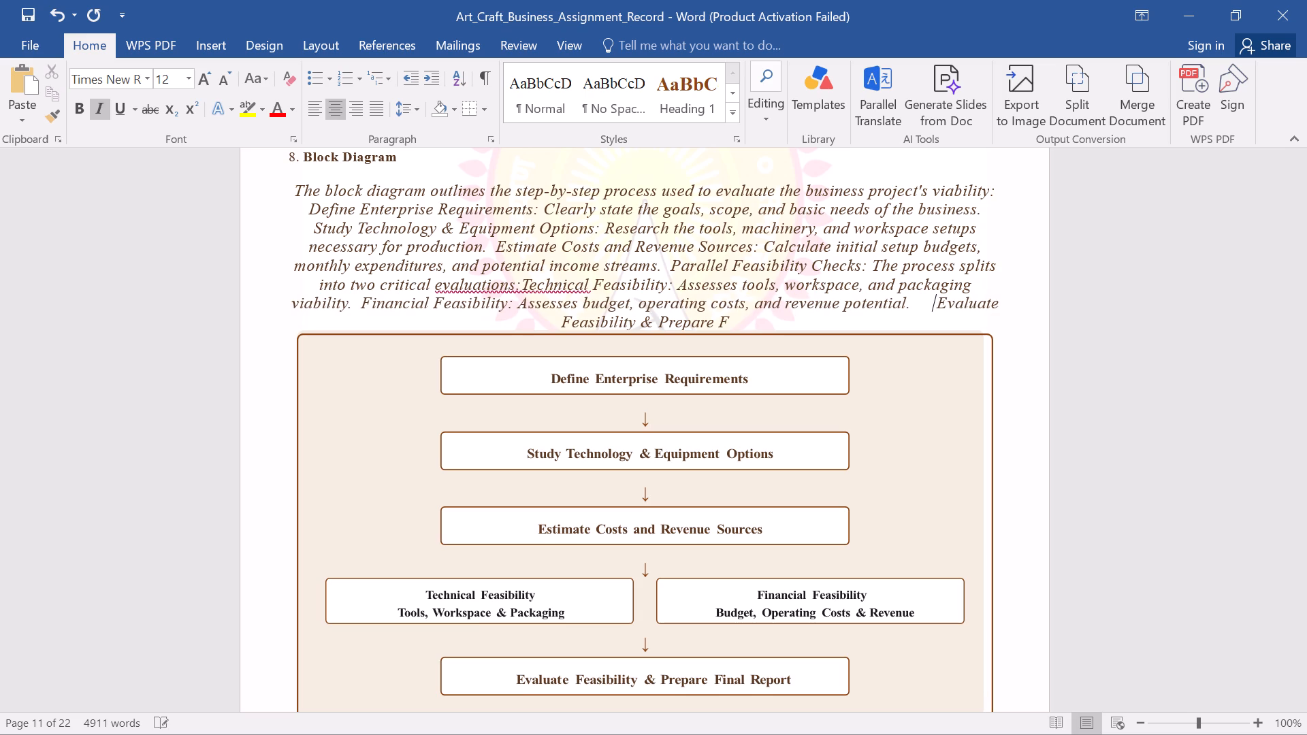
key("BackSpace")
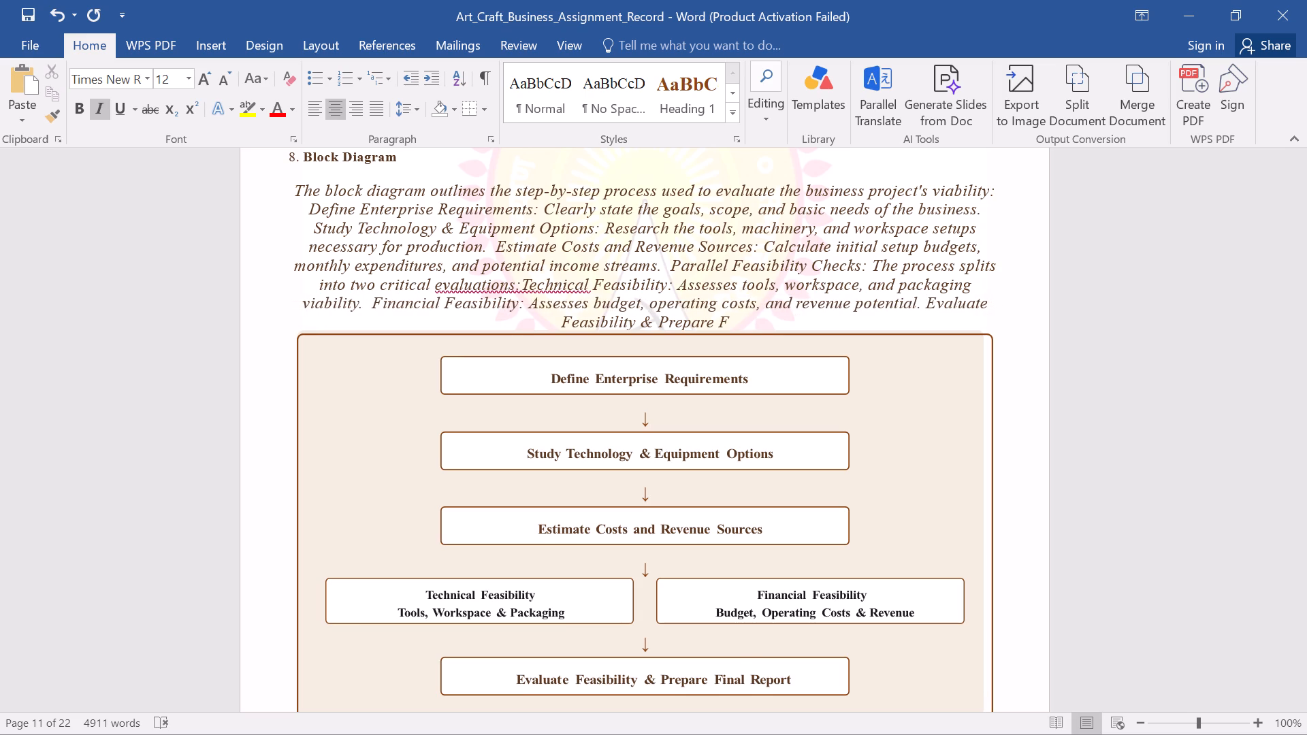
Remove the empty lines above the "9. Implementation Plan" heading, keeping the heading on its own line after the section 8 explanation.
scroll(925, 301, "down", 3)
scroll(596, 473, "down", 1)
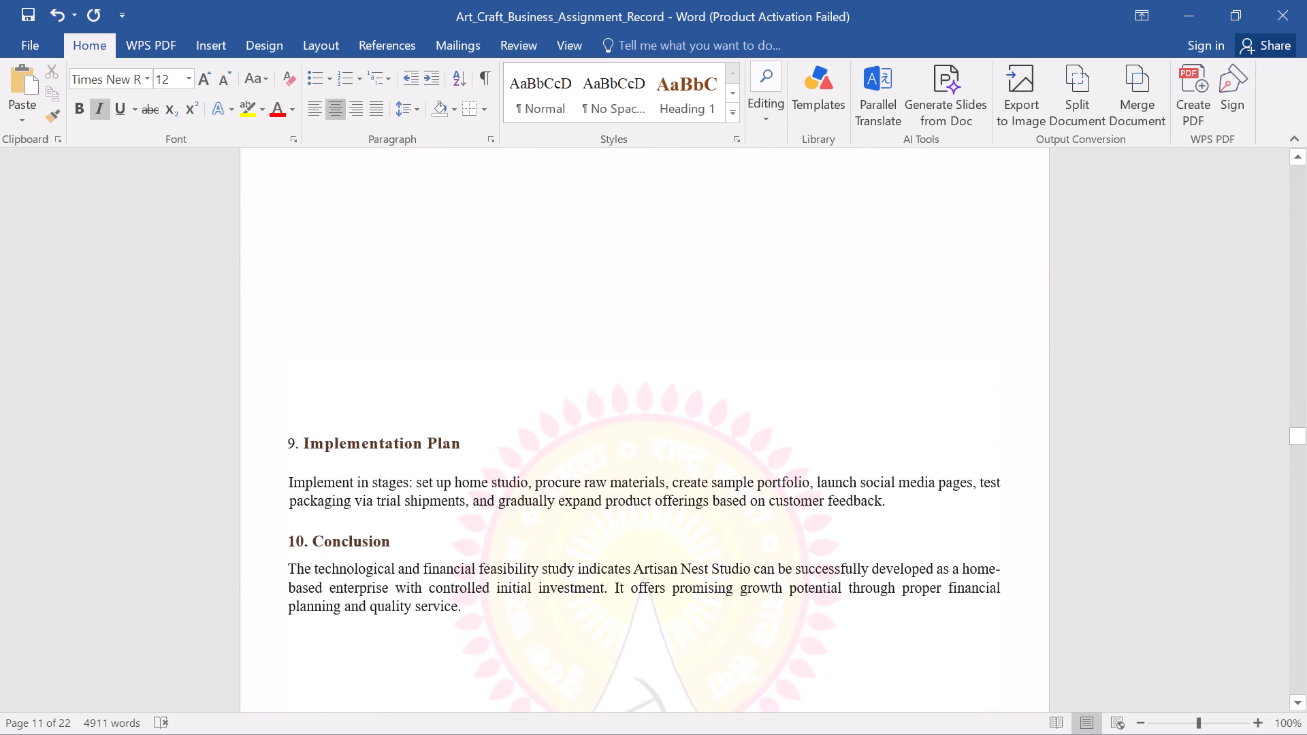
scroll(596, 473, "down", 1)
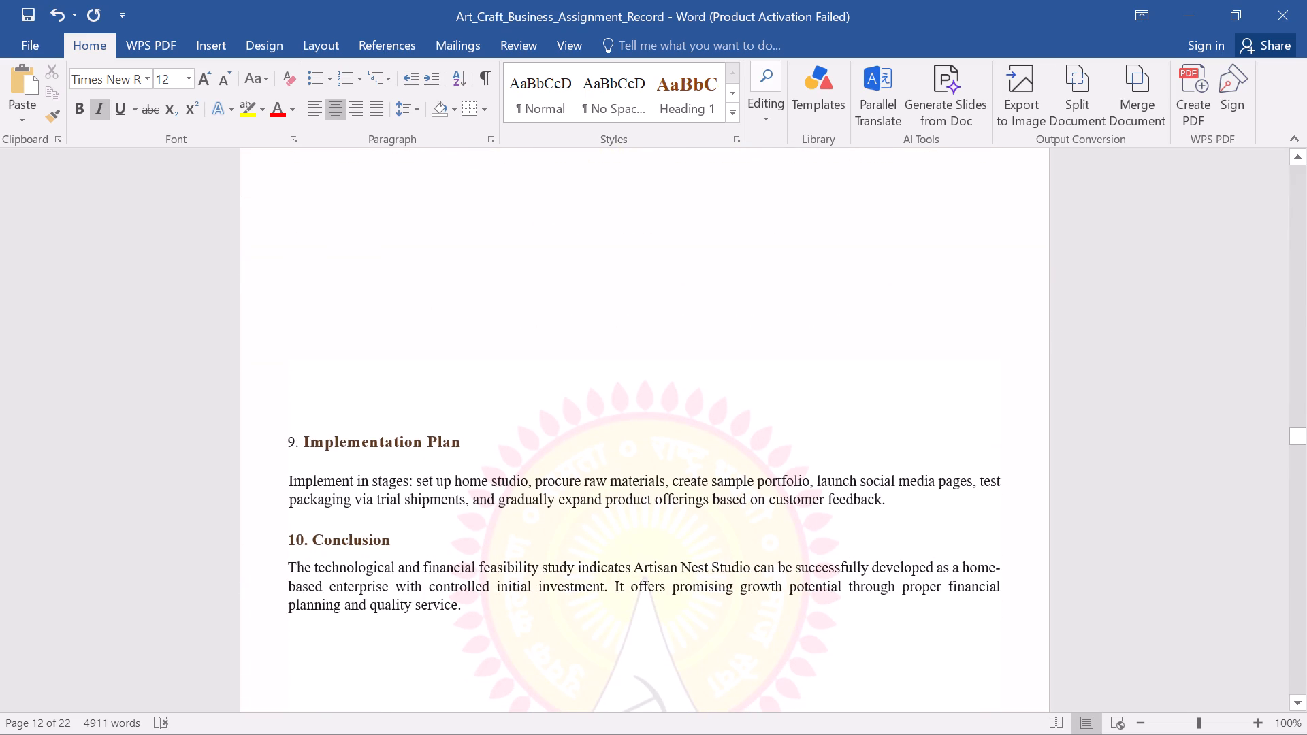
left_click(283, 442)
left_click(283, 442)
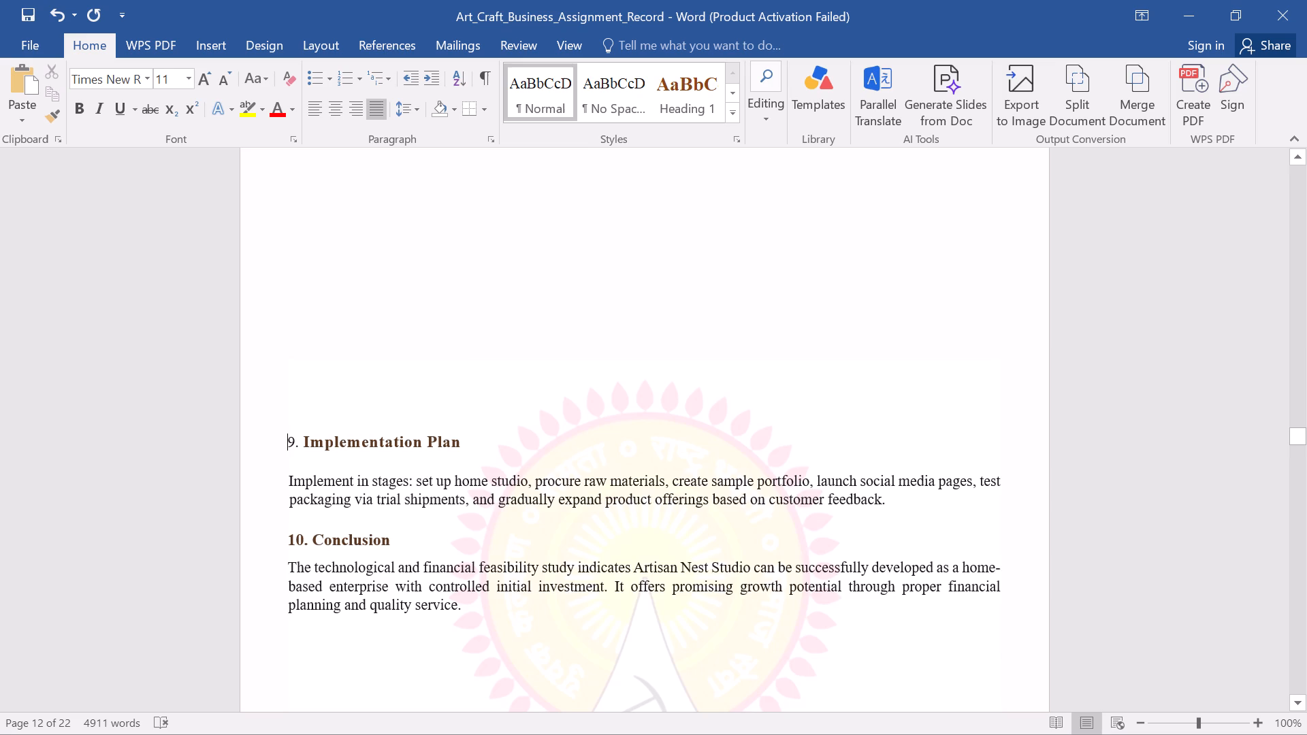
key("BackSpace")
key("BackSpace")
key("BackSpace")
key("BackSpace")
key("BackSpace")
key("BackSpace")
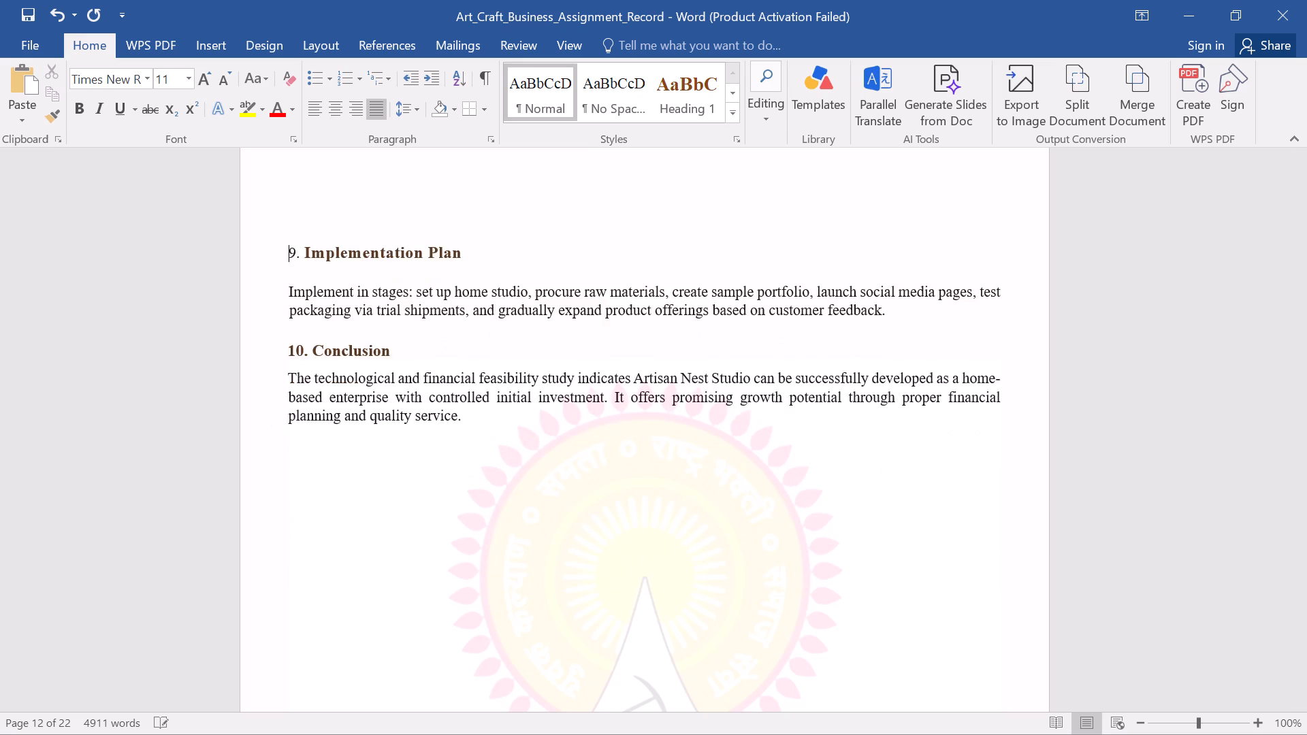
key("BackSpace")
key("BackSpace")
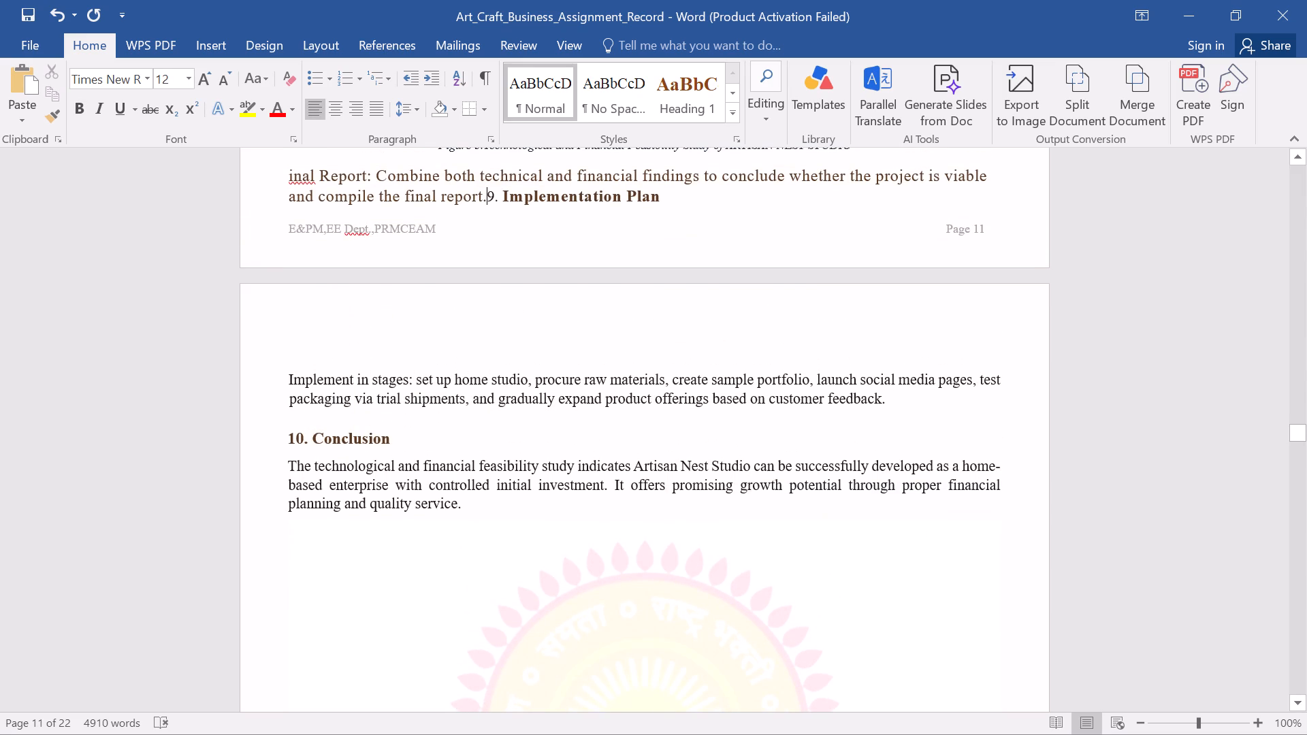
key("Return")
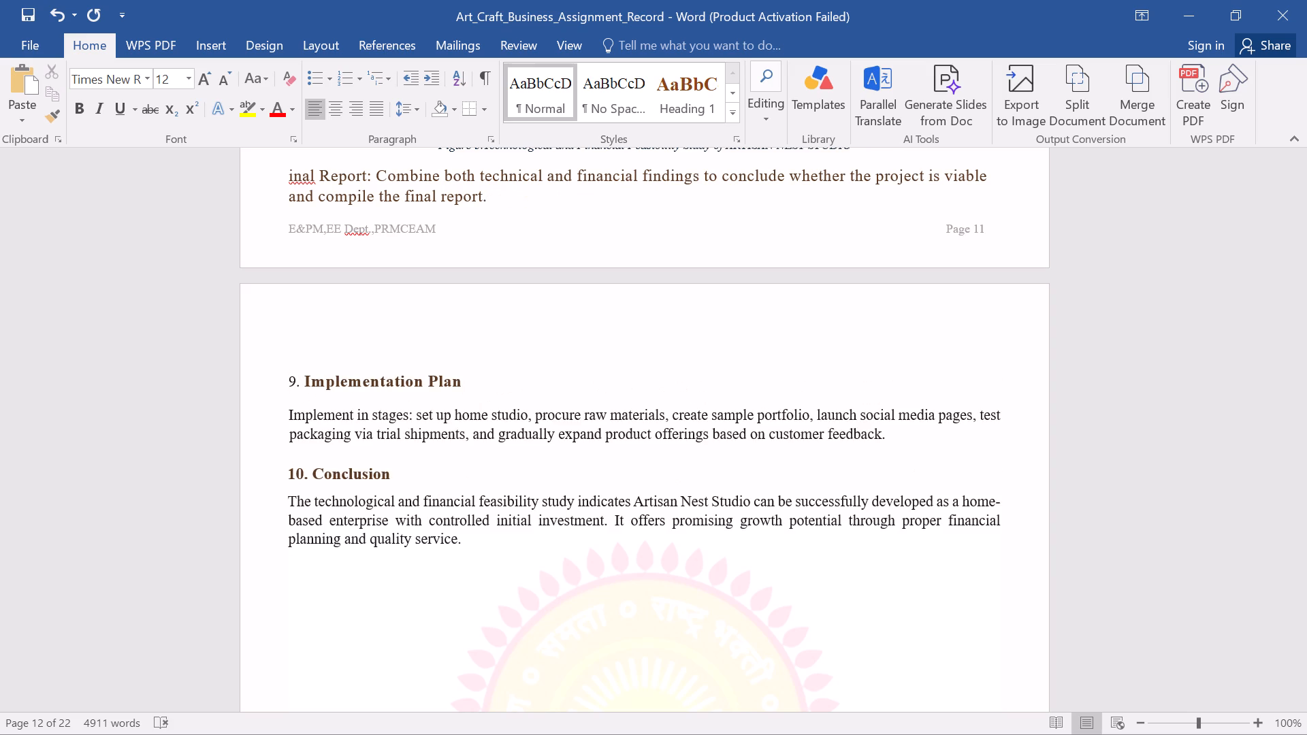
Review the pages after section 10, from Assignment No. 4's title through its marketing mix table and block diagram, and return to its title.
scroll(283, 442, "down", 4)
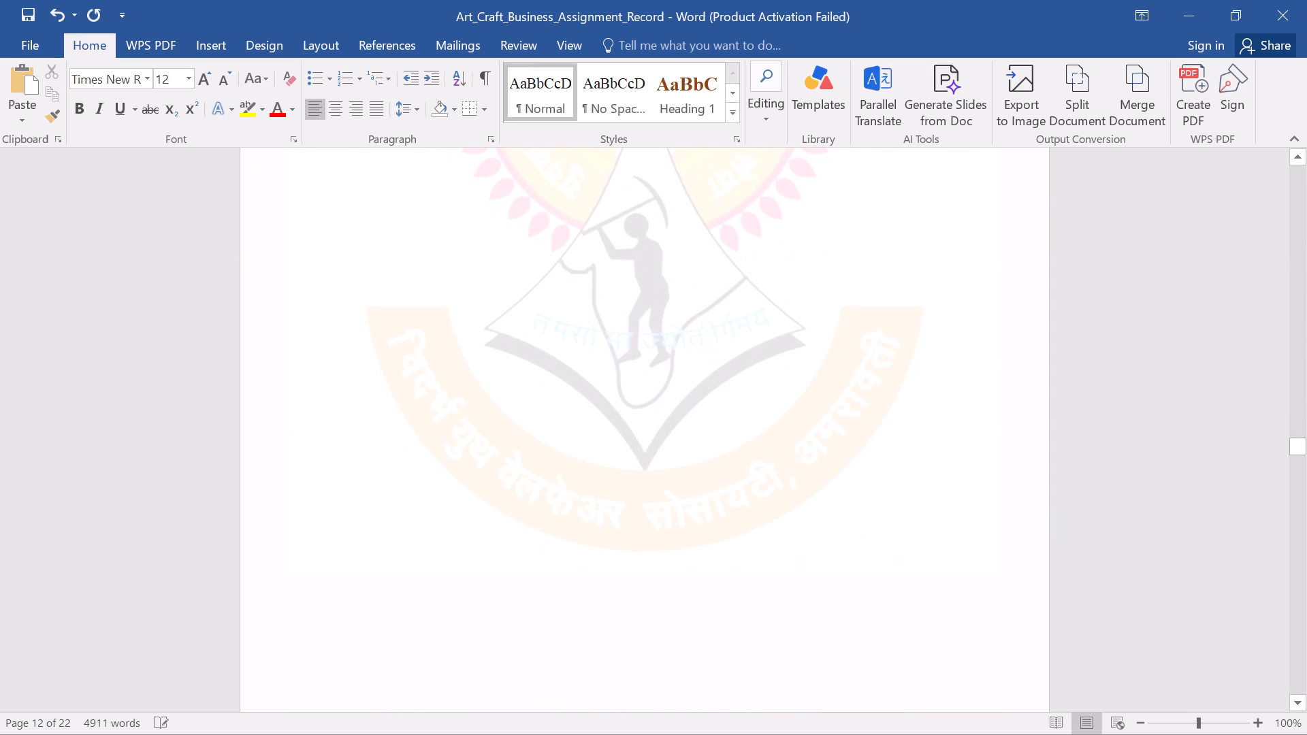
scroll(283, 442, "down", 2)
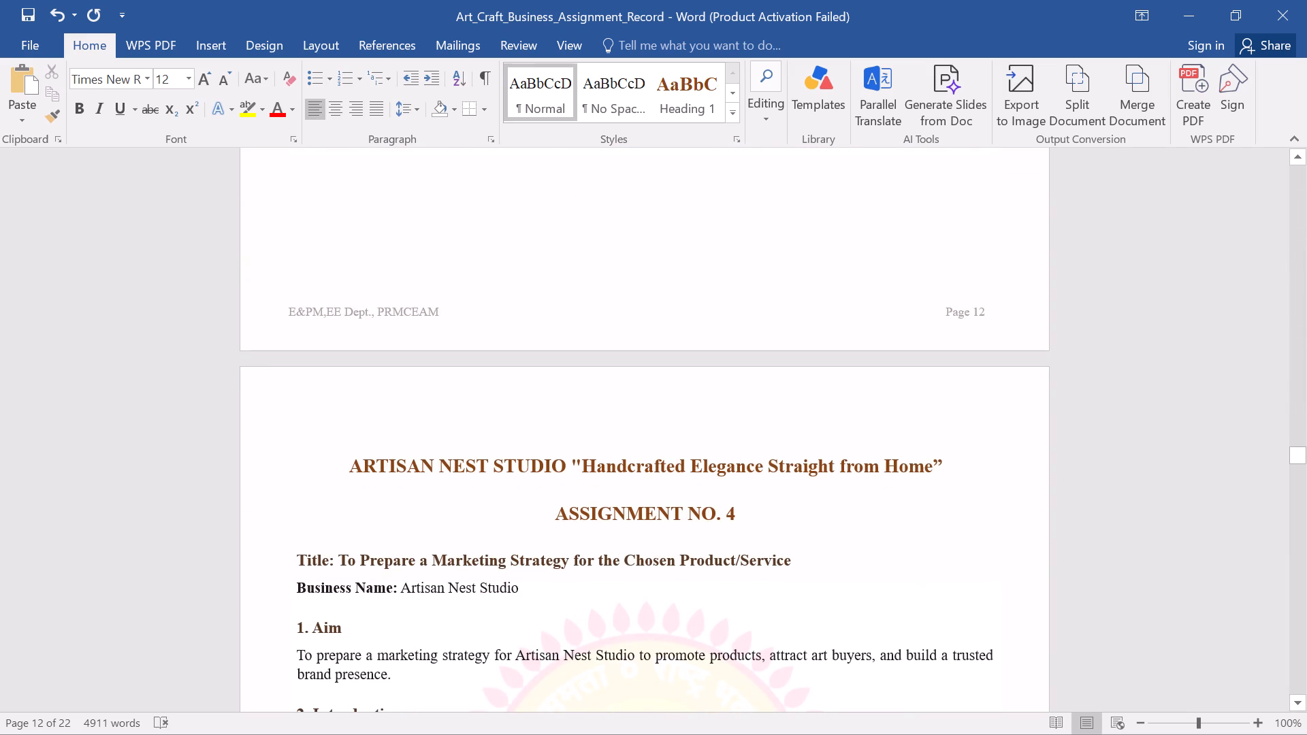
scroll(283, 442, "down", 3)
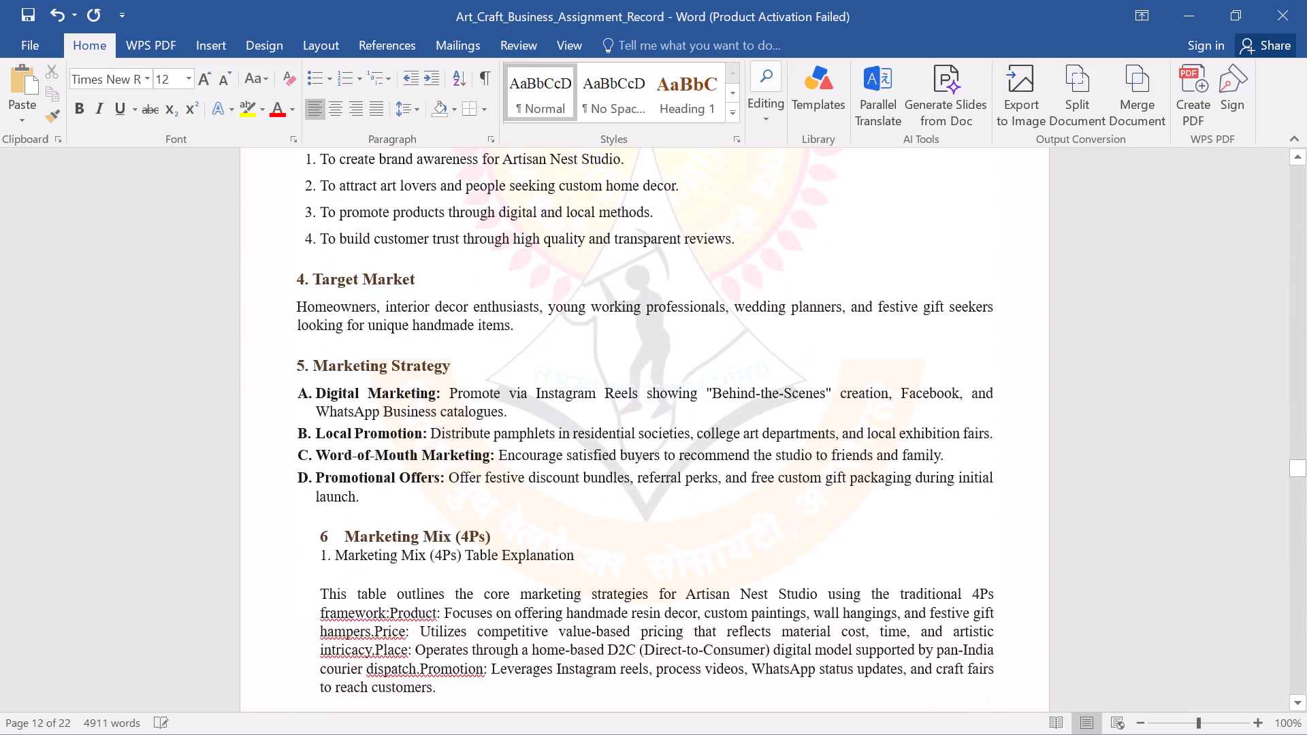
scroll(283, 442, "down", 3)
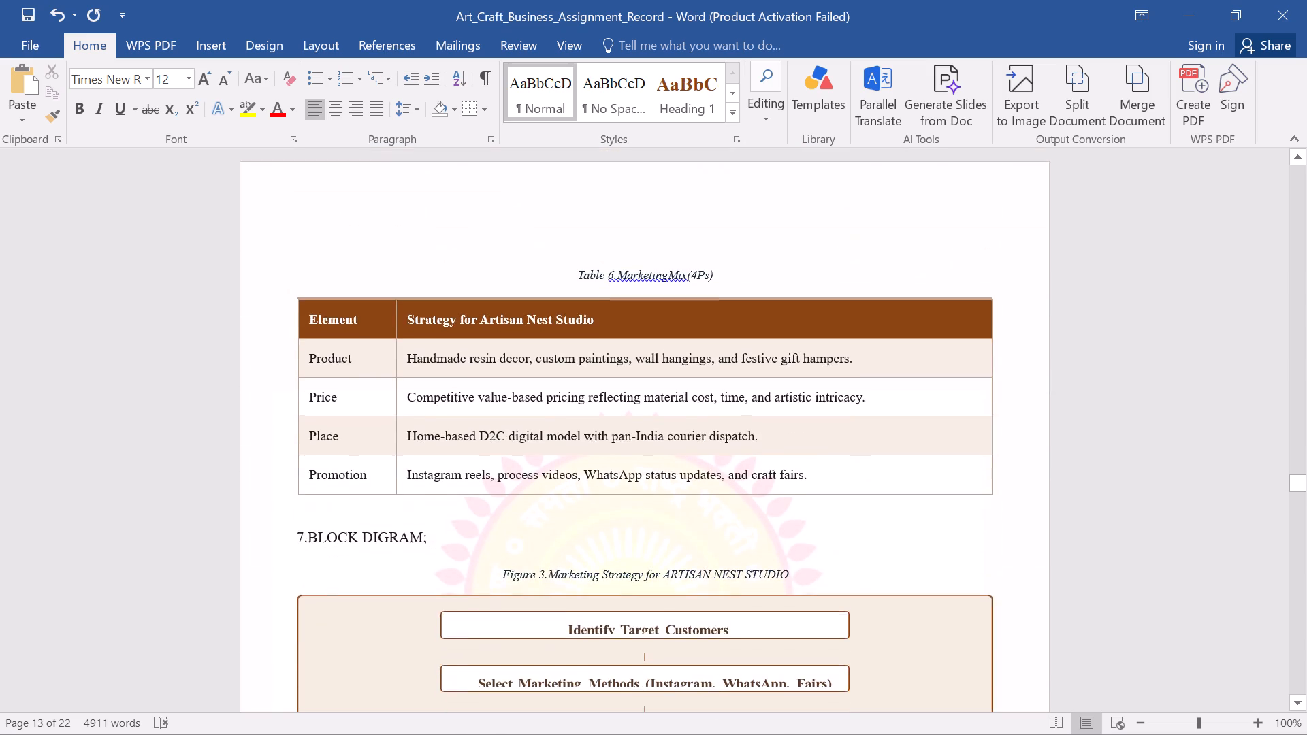
scroll(283, 442, "up", 4)
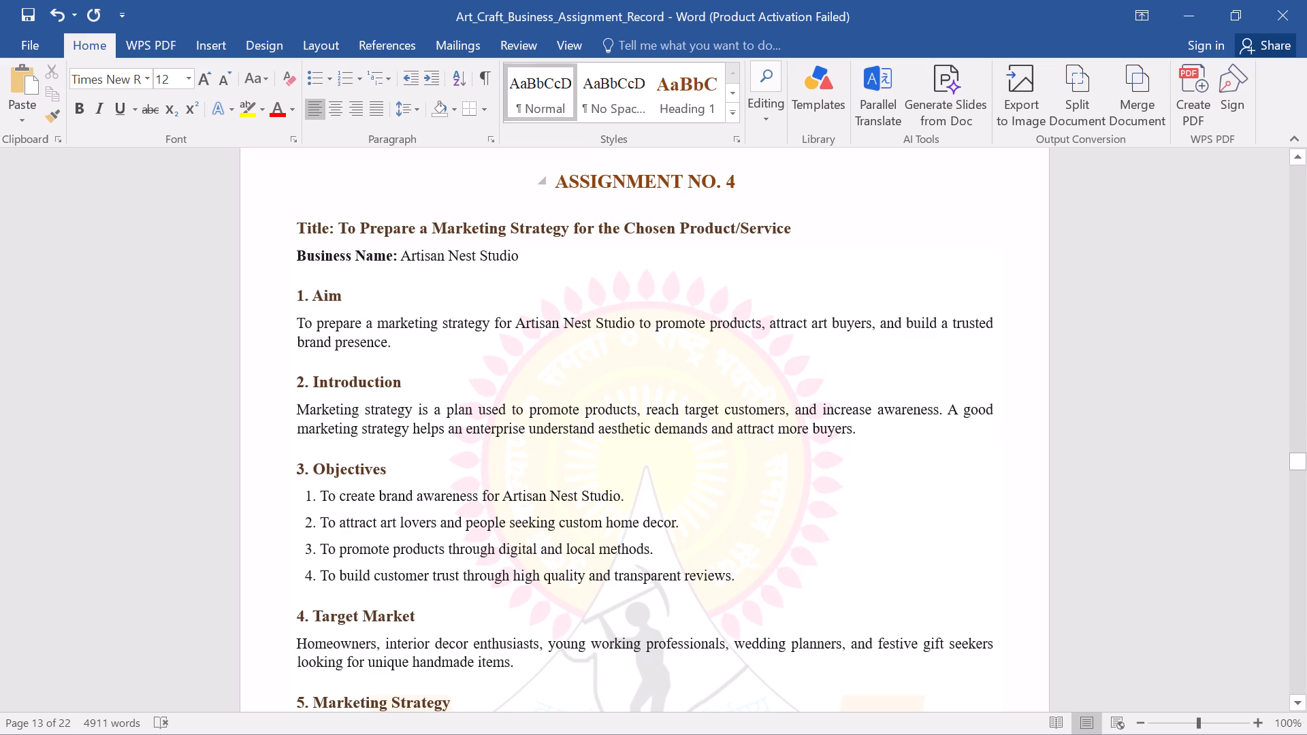
scroll(582, 212, "up", 1)
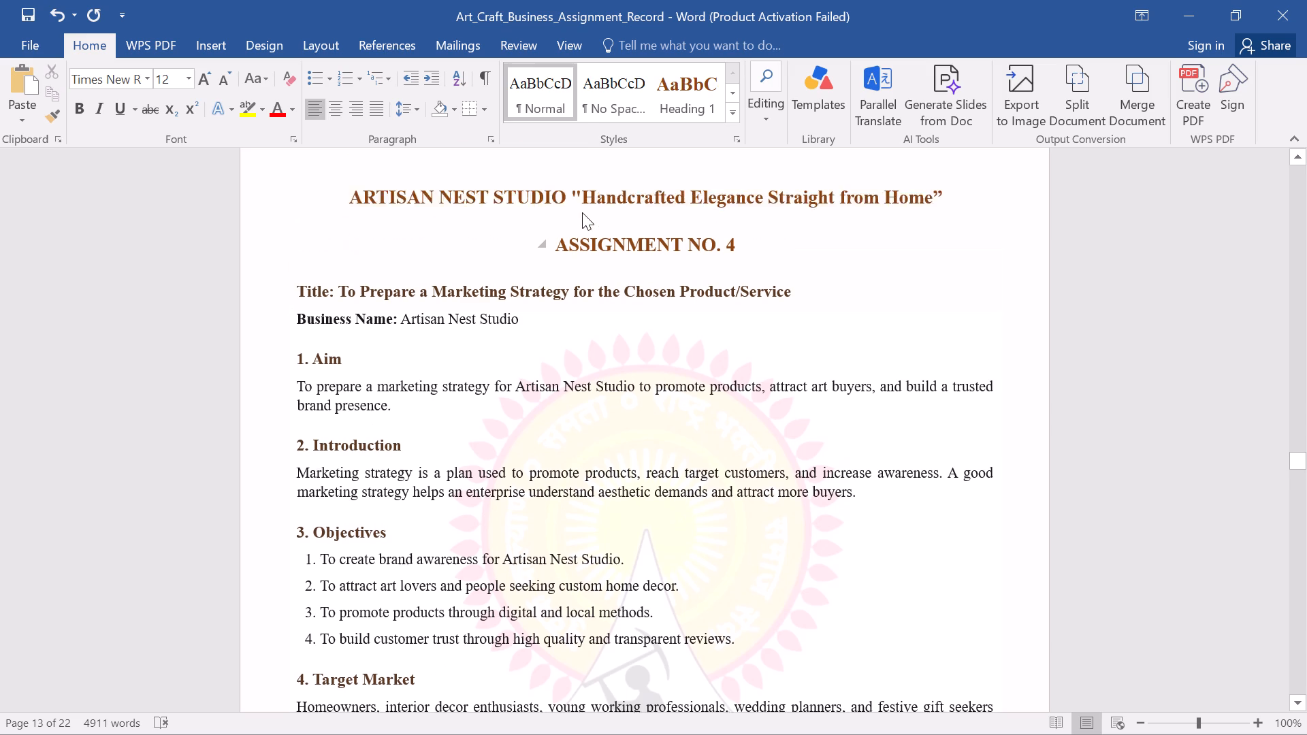
scroll(582, 212, "up", 1)
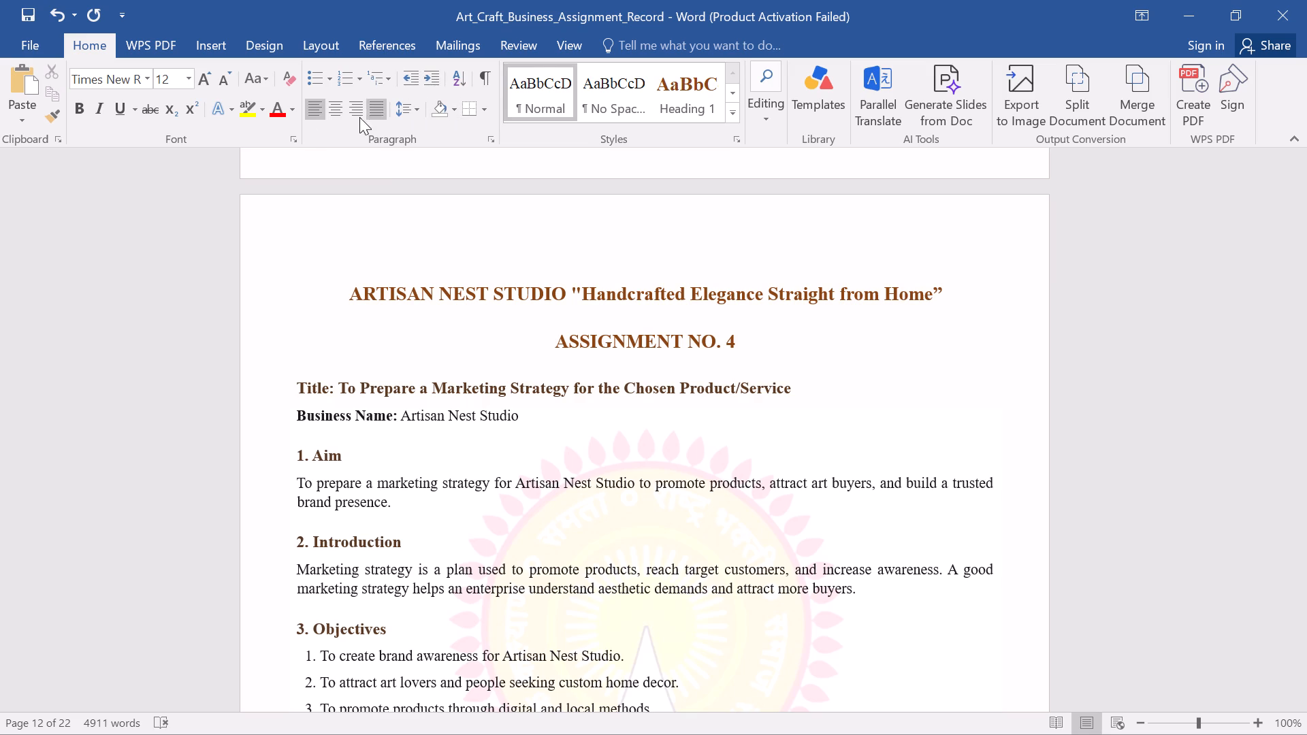
Apply a bottom border to the "9. Implementation Plan" heading.
left_click(469, 106)
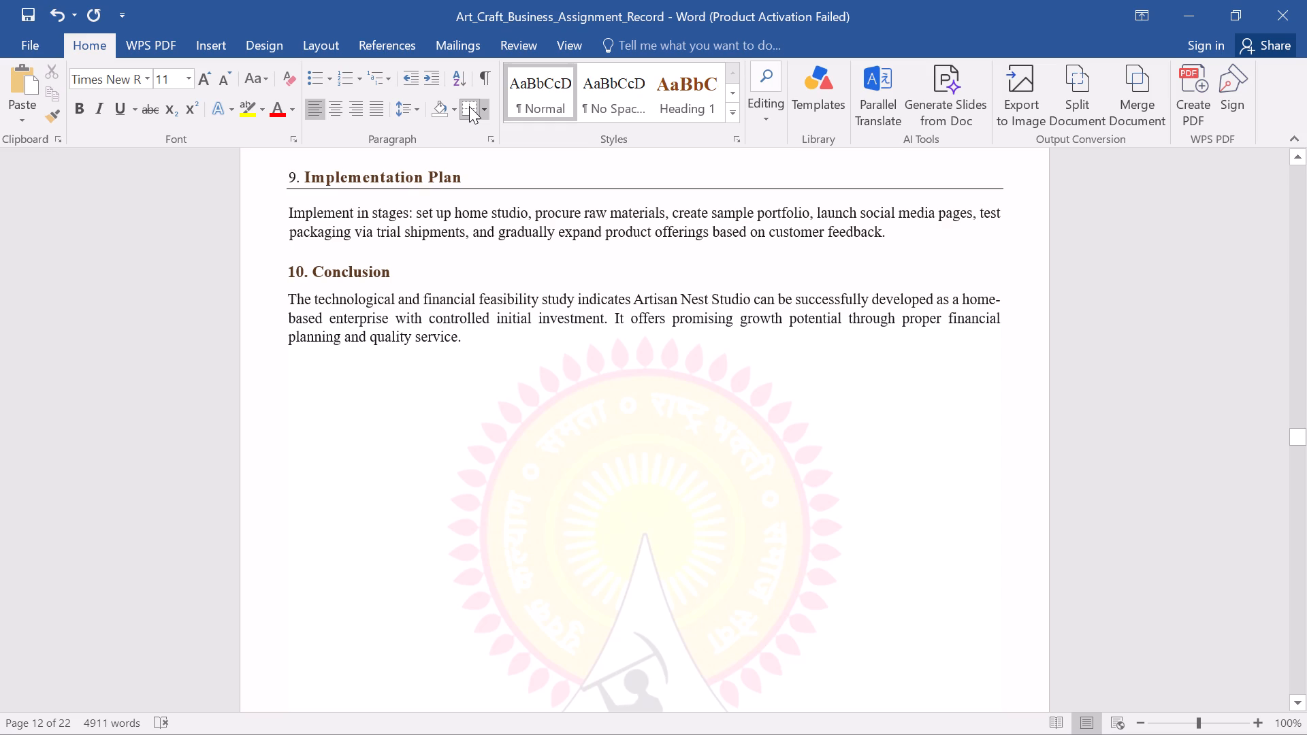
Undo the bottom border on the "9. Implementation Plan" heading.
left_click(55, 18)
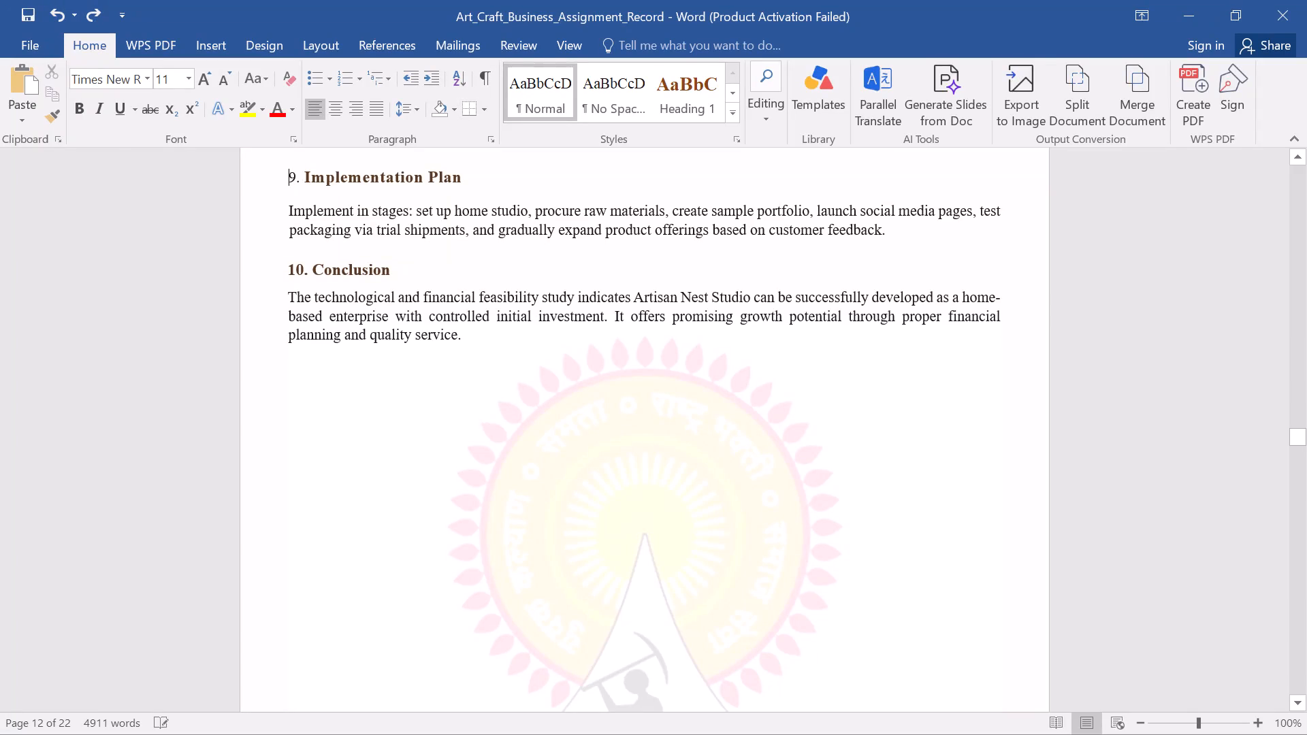
Apply a bottom border to the "ARTISAN NEST STUDIO" title line above the "ASSIGNMENT NO. 4" heading.
scroll(389, 524, "down", 1)
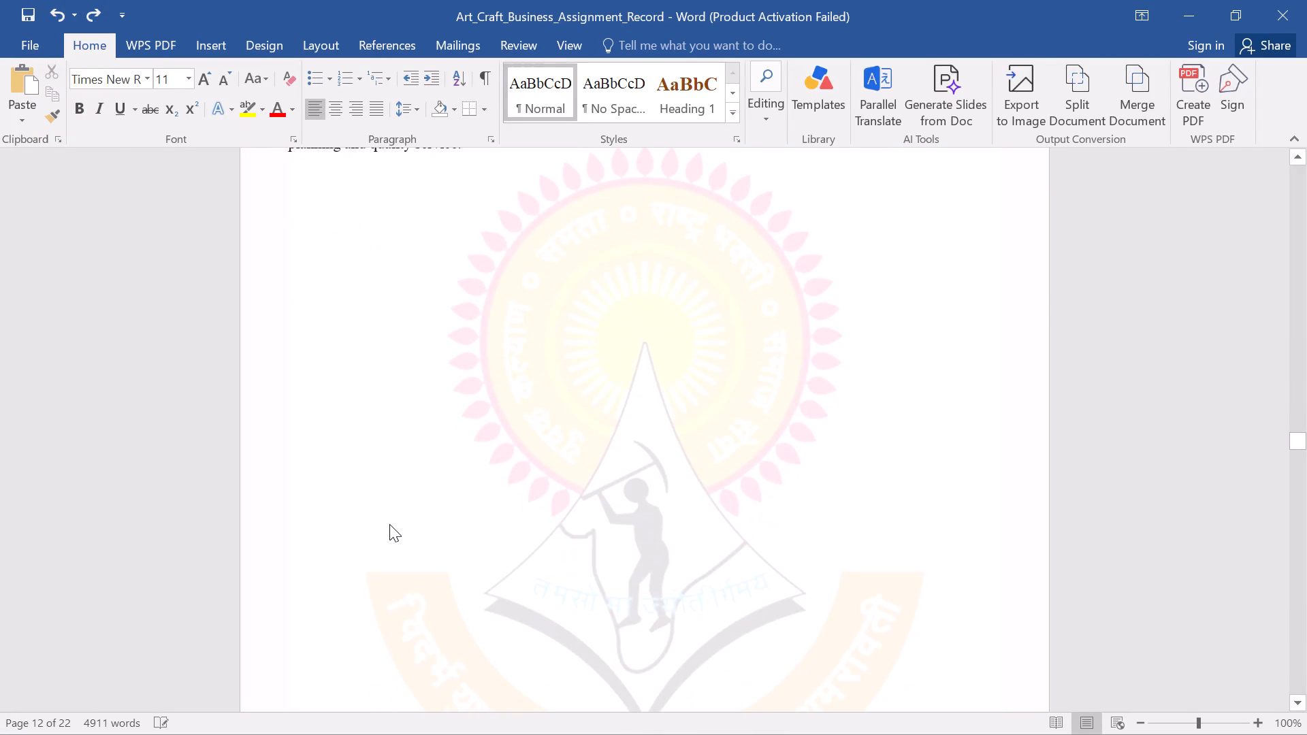
scroll(389, 524, "down", 4)
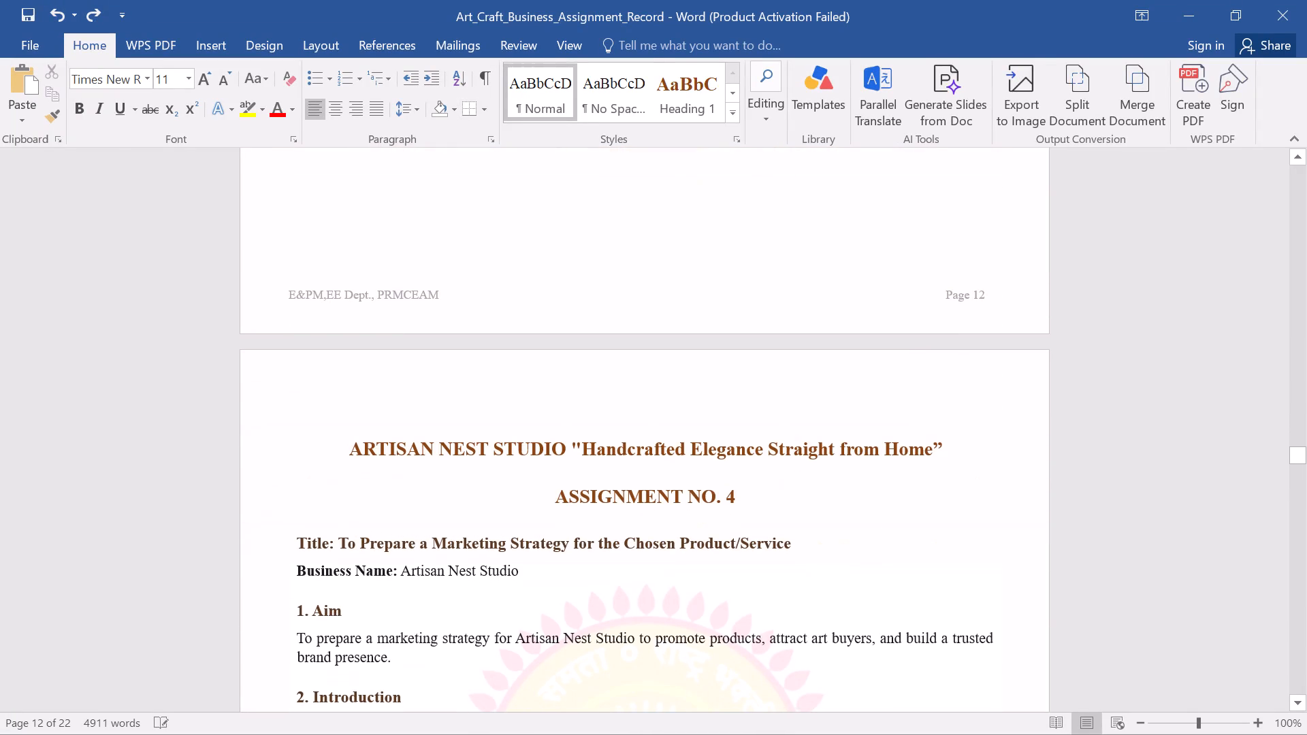
left_click(436, 491)
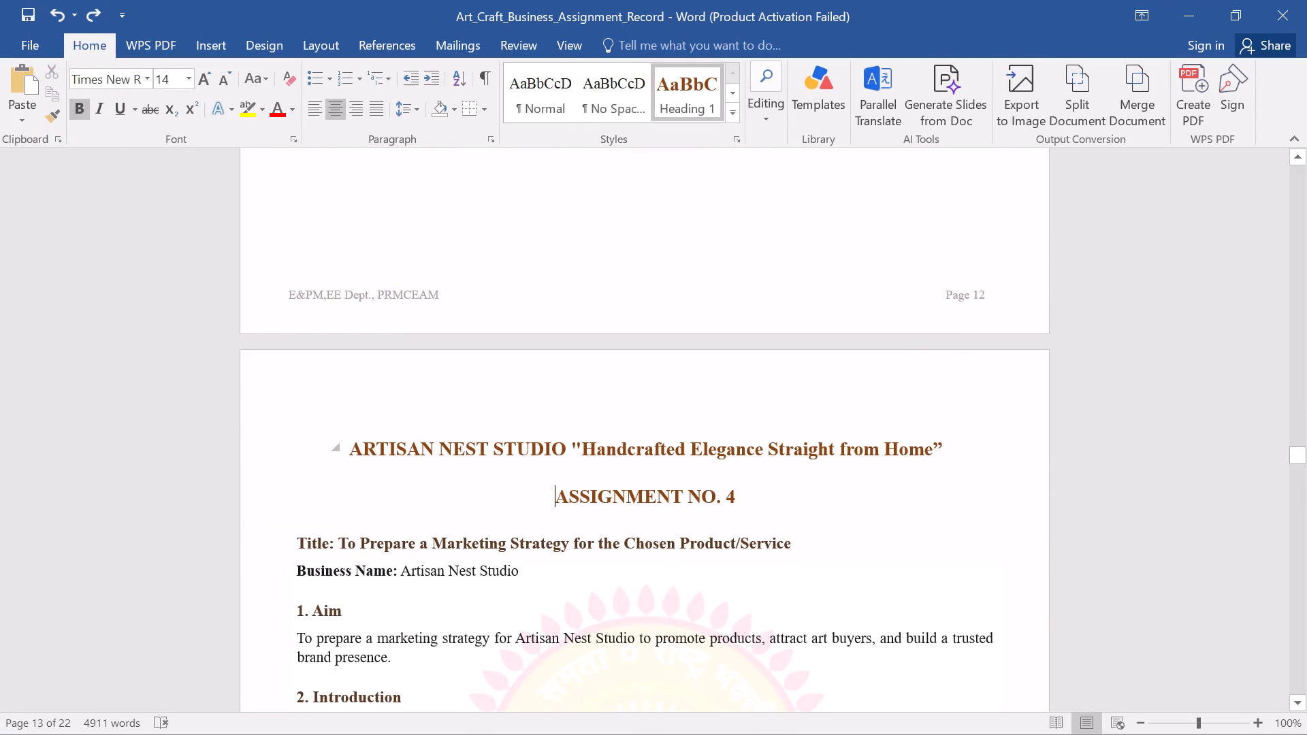
left_click(970, 441)
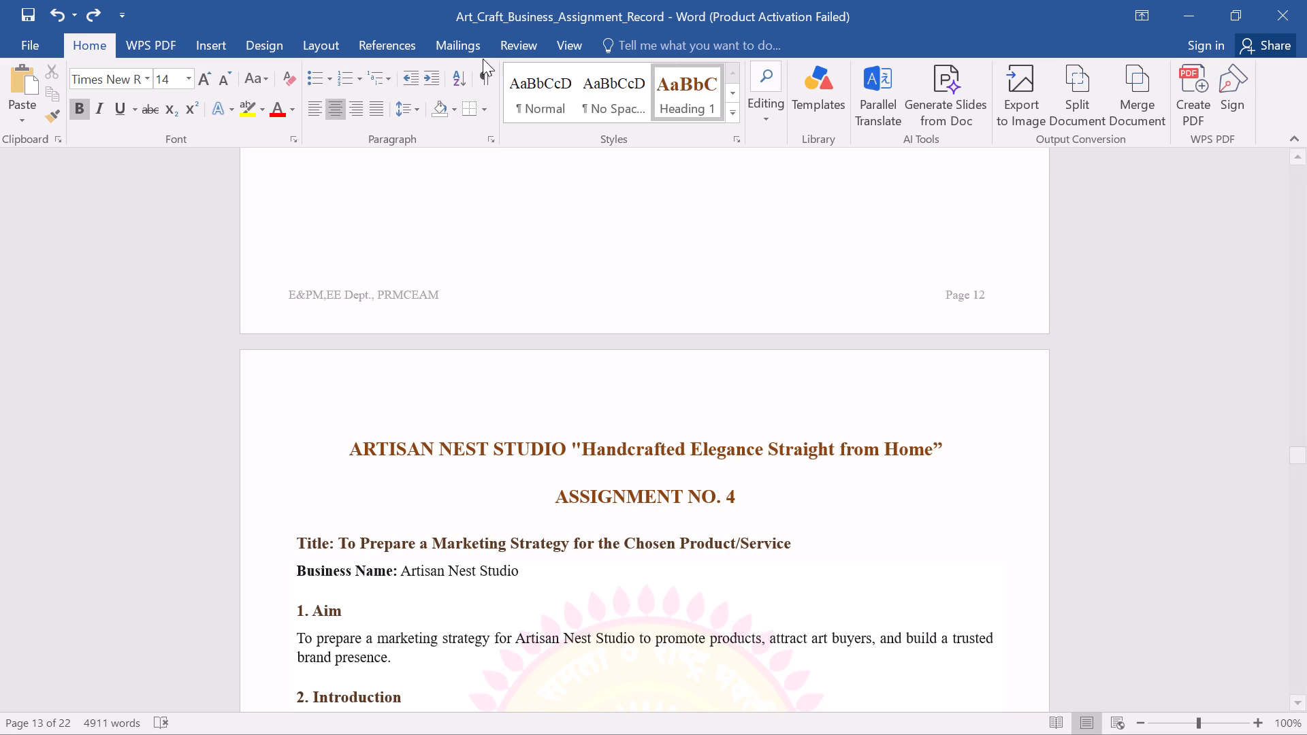
left_click(470, 110)
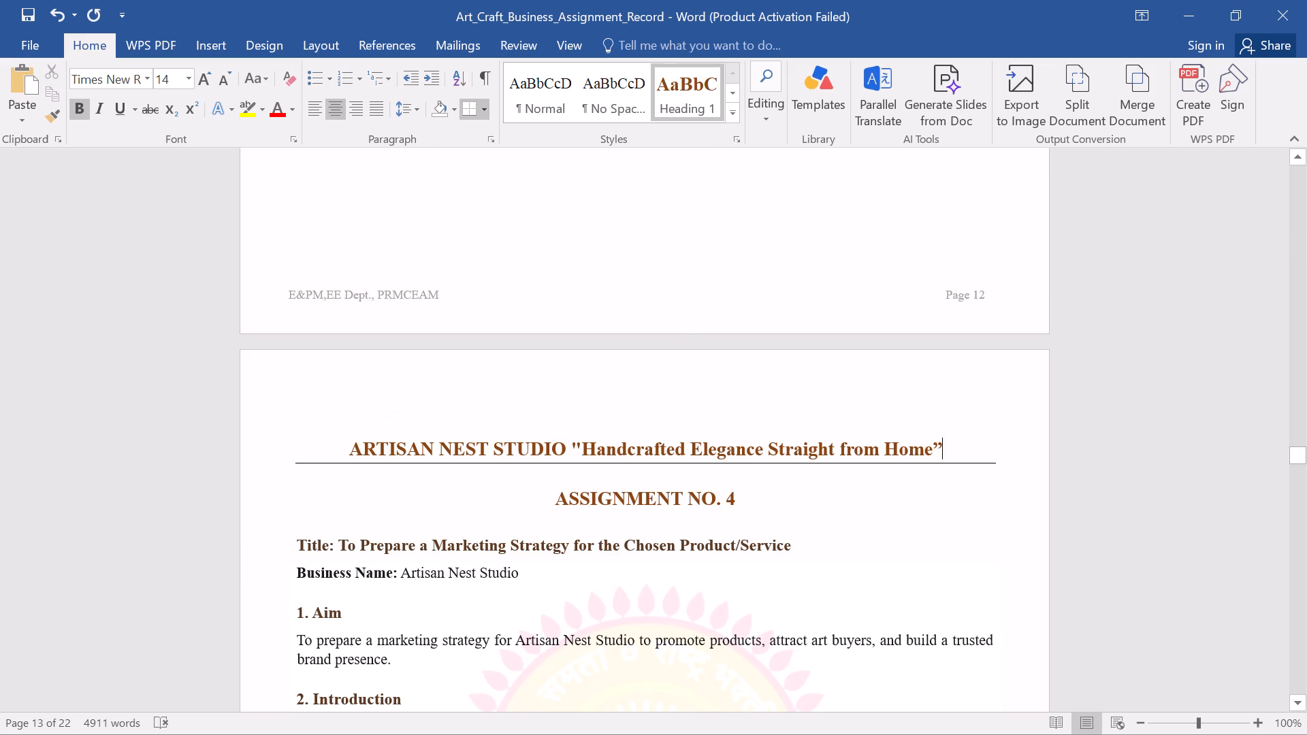
Copy the brown line above "ASSIGNMENT NO. 3" and paste it at the end of Assignment No. 4's "ARTISAN NEST STUDIO" title line.
scroll(579, 305, "up", 9)
scroll(579, 305, "up", 20)
scroll(579, 305, "up", 4)
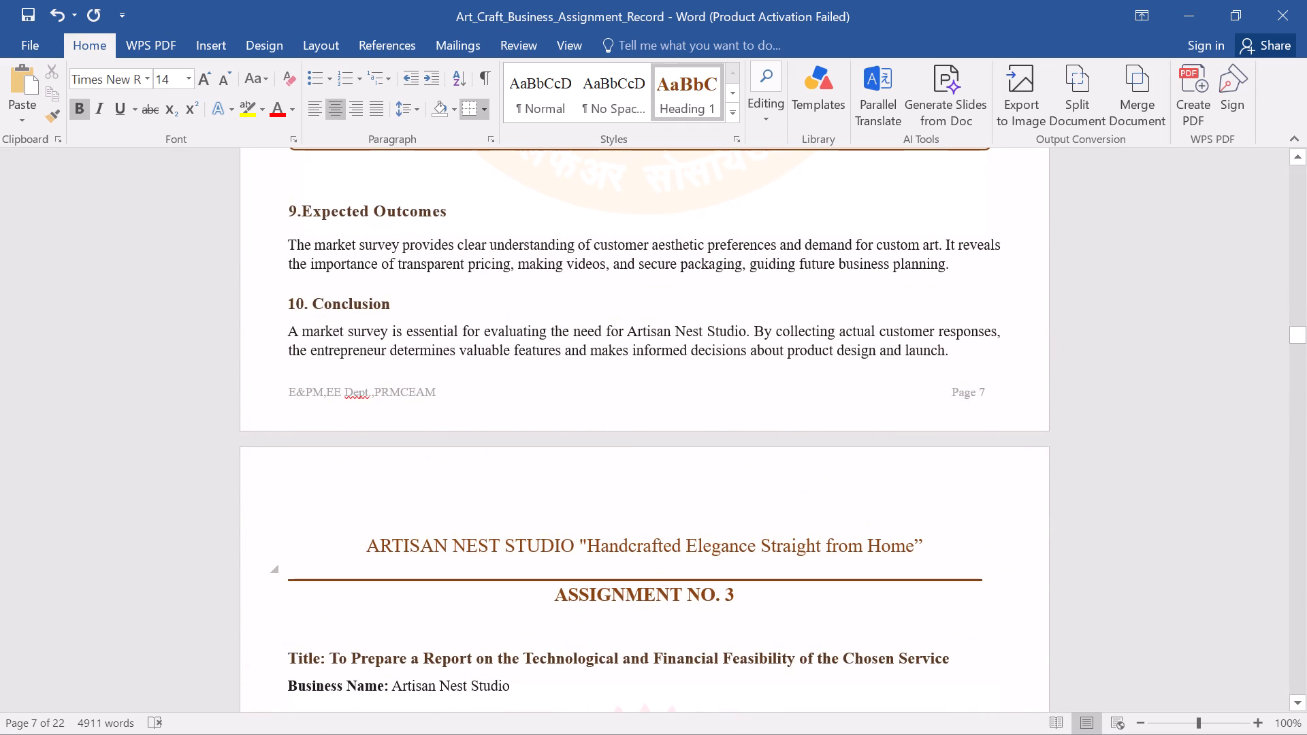
left_click_drag(296, 576, 826, 557)
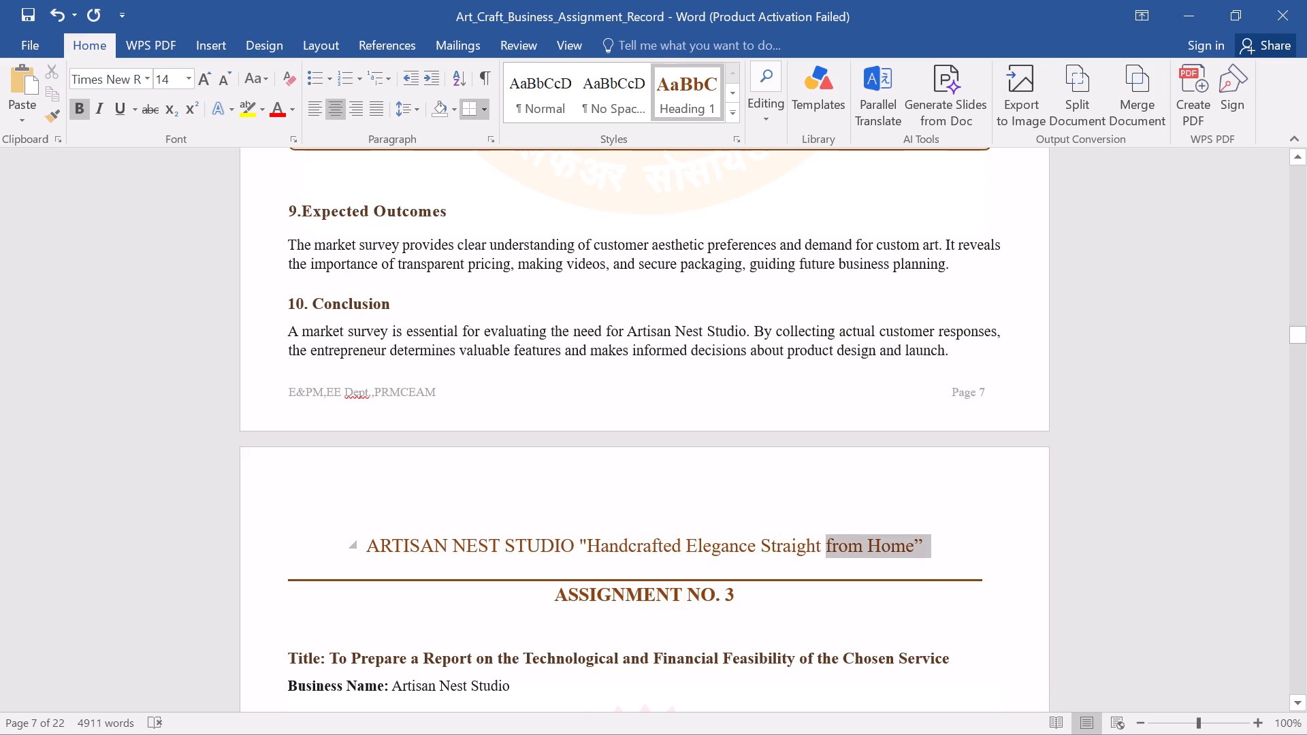
left_click_drag(826, 557, 779, 587)
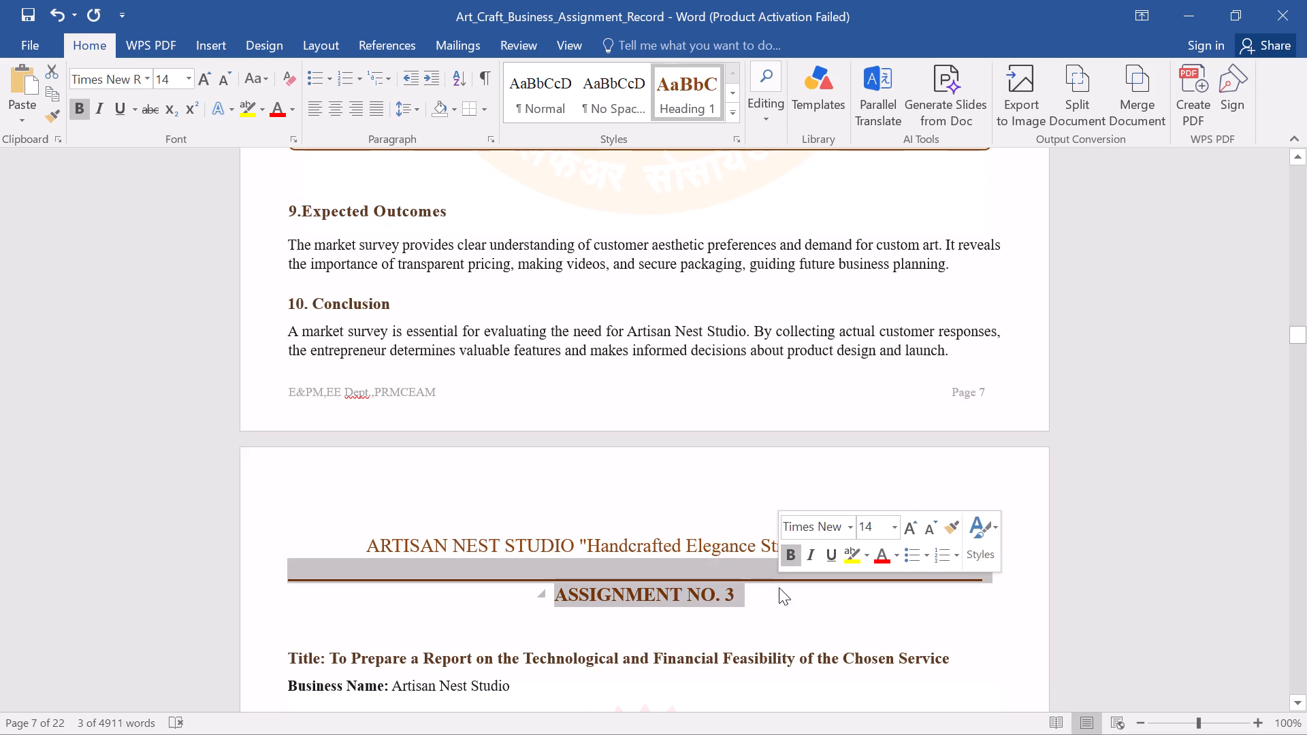
left_click(1170, 569)
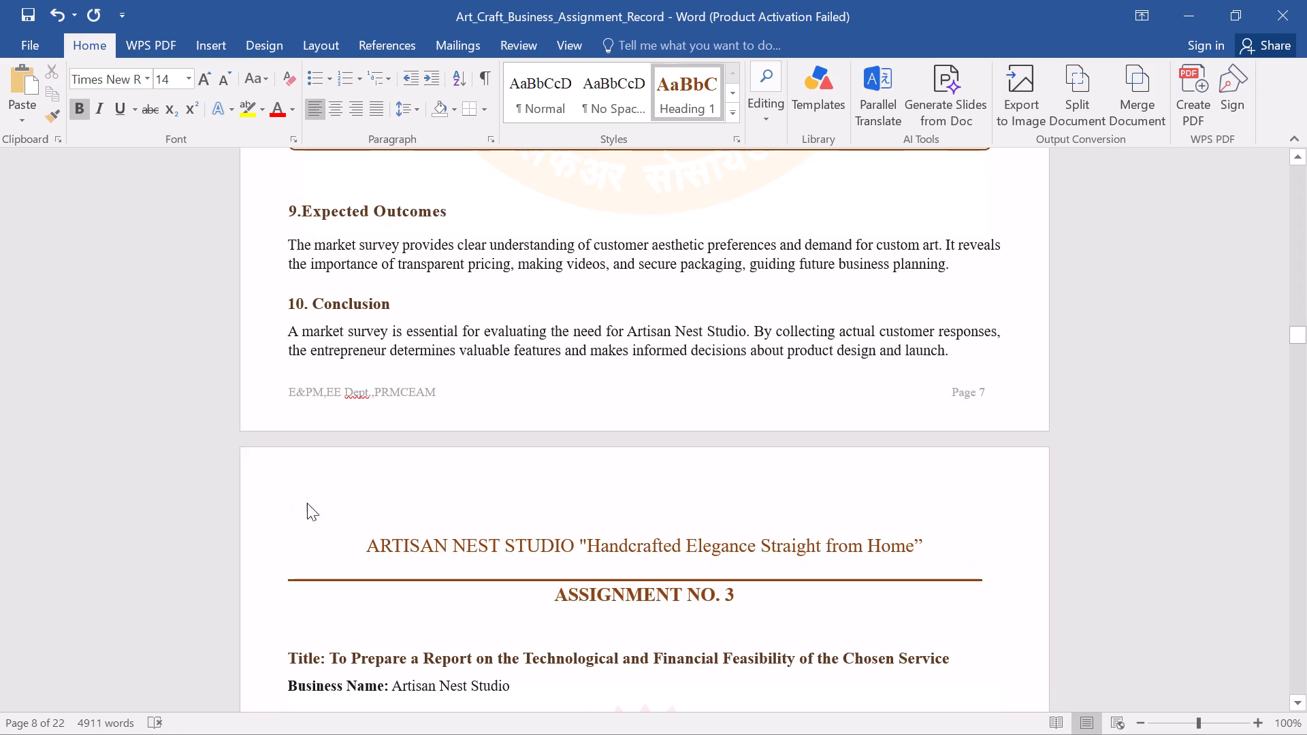
left_click_drag(289, 571, 332, 599)
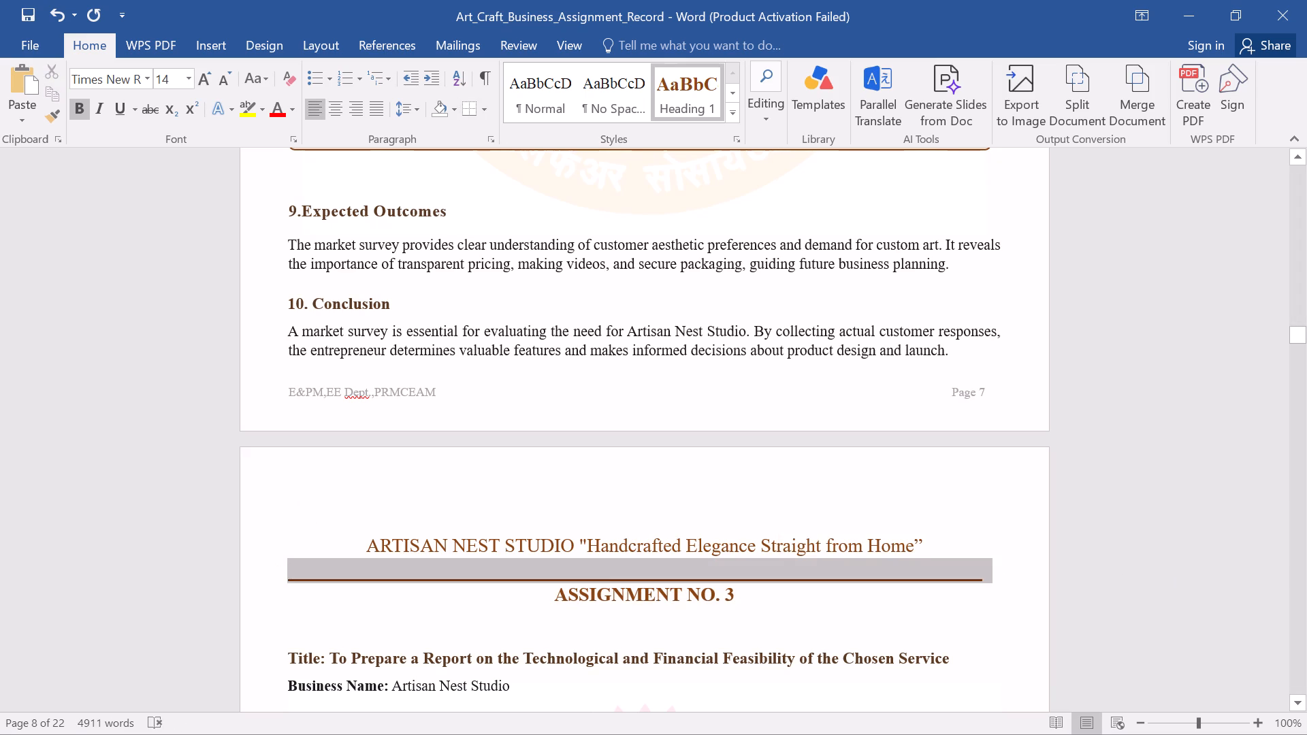
left_click_drag(332, 599, 349, 593)
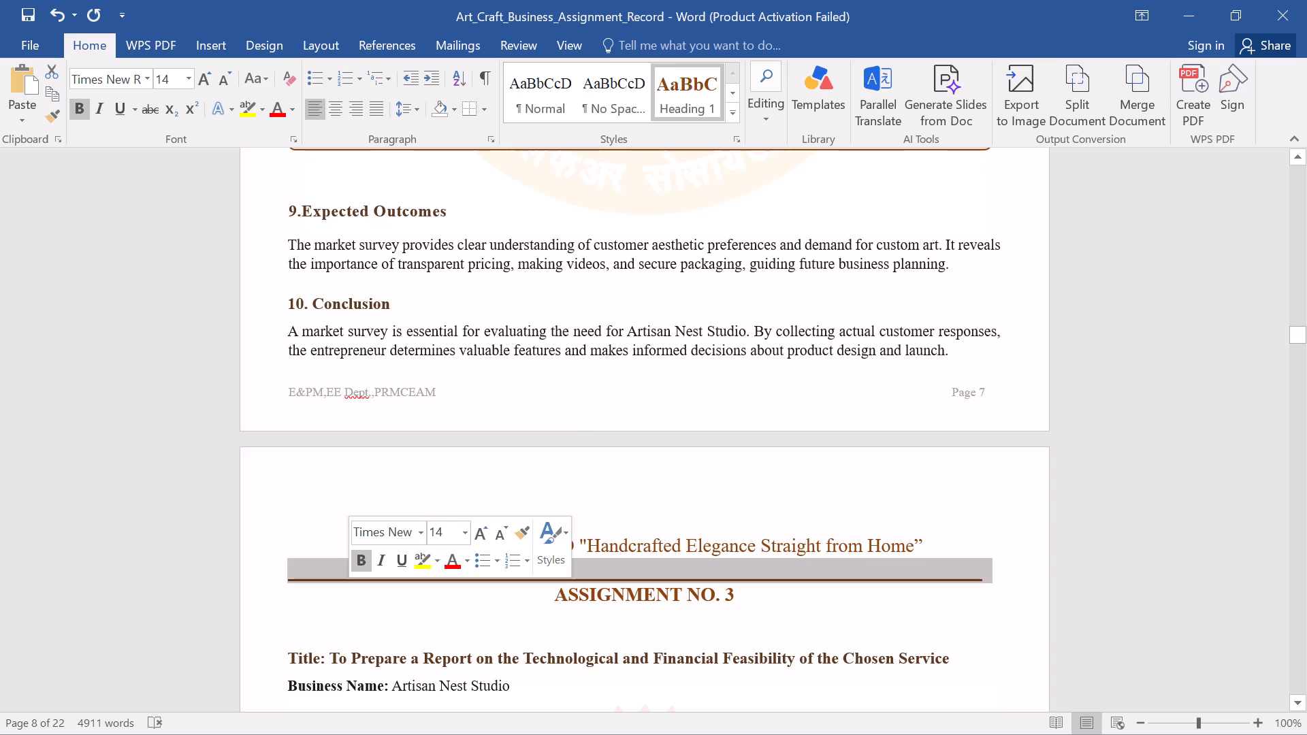
key("ctrl+c")
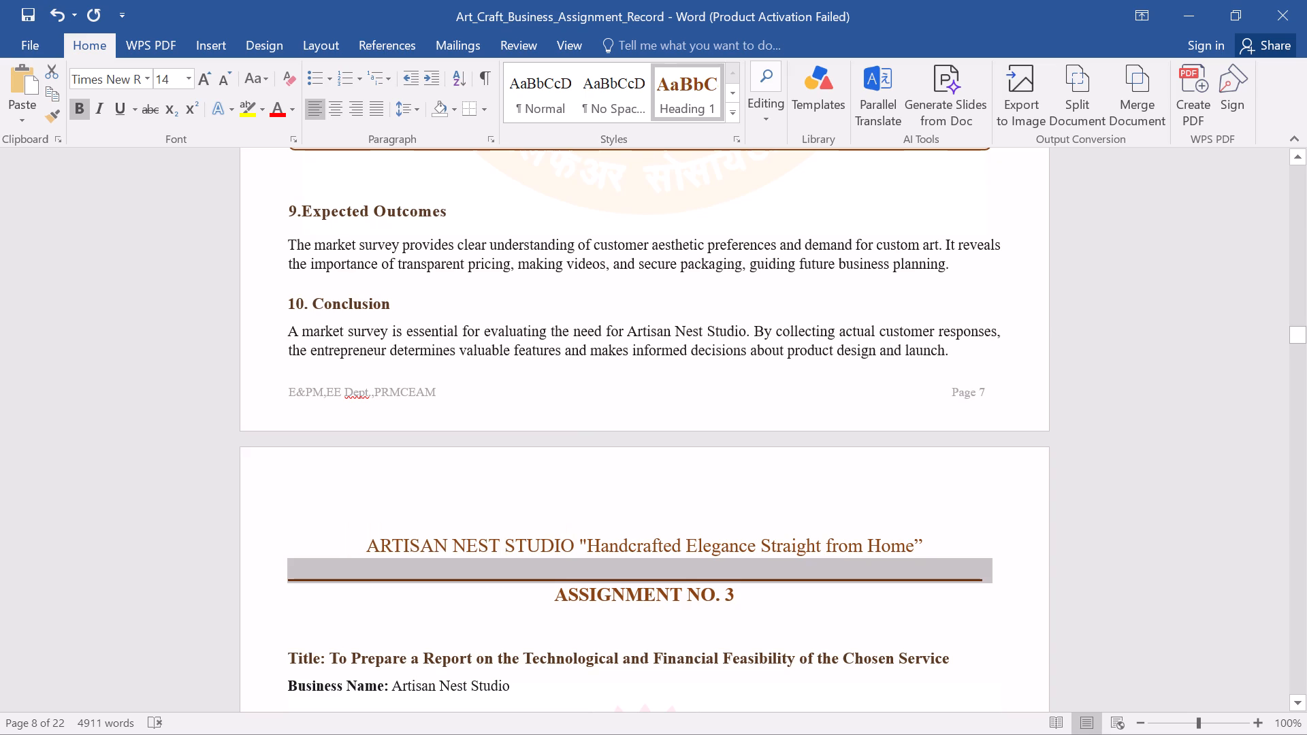
scroll(349, 593, "down", 10)
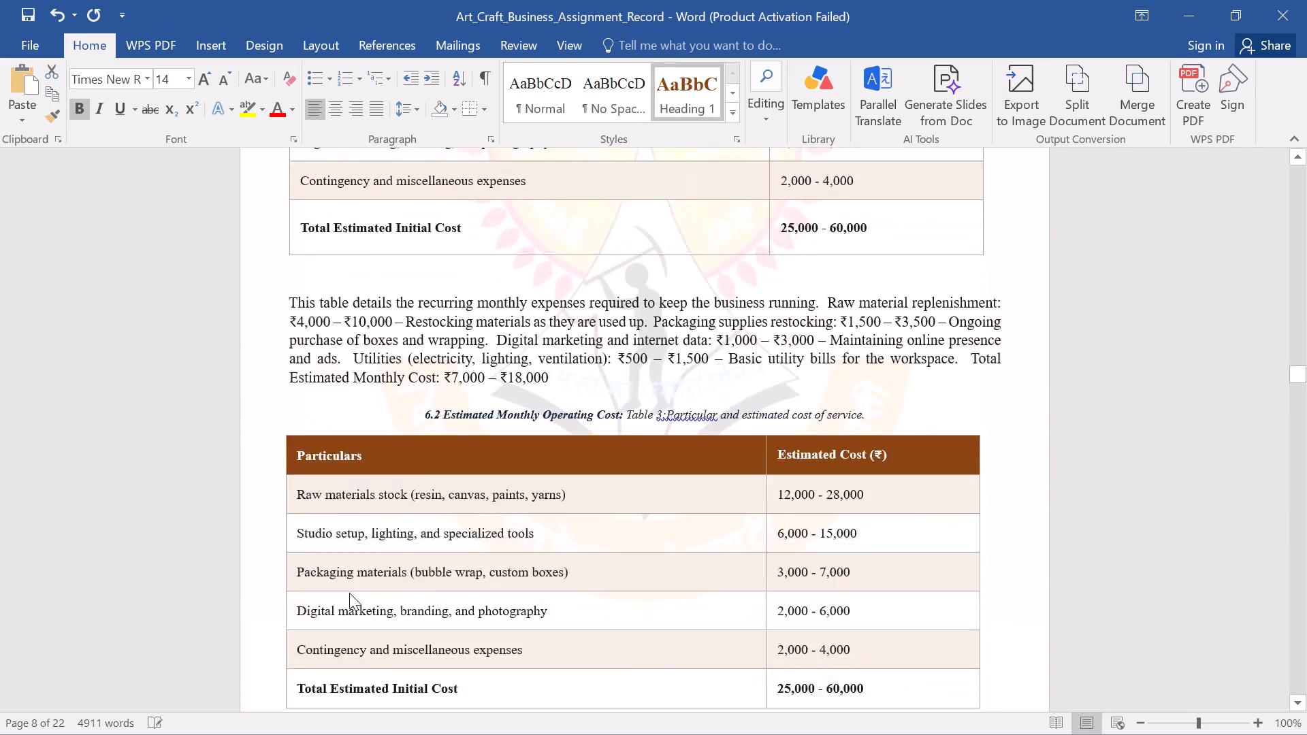
scroll(349, 593, "down", 7)
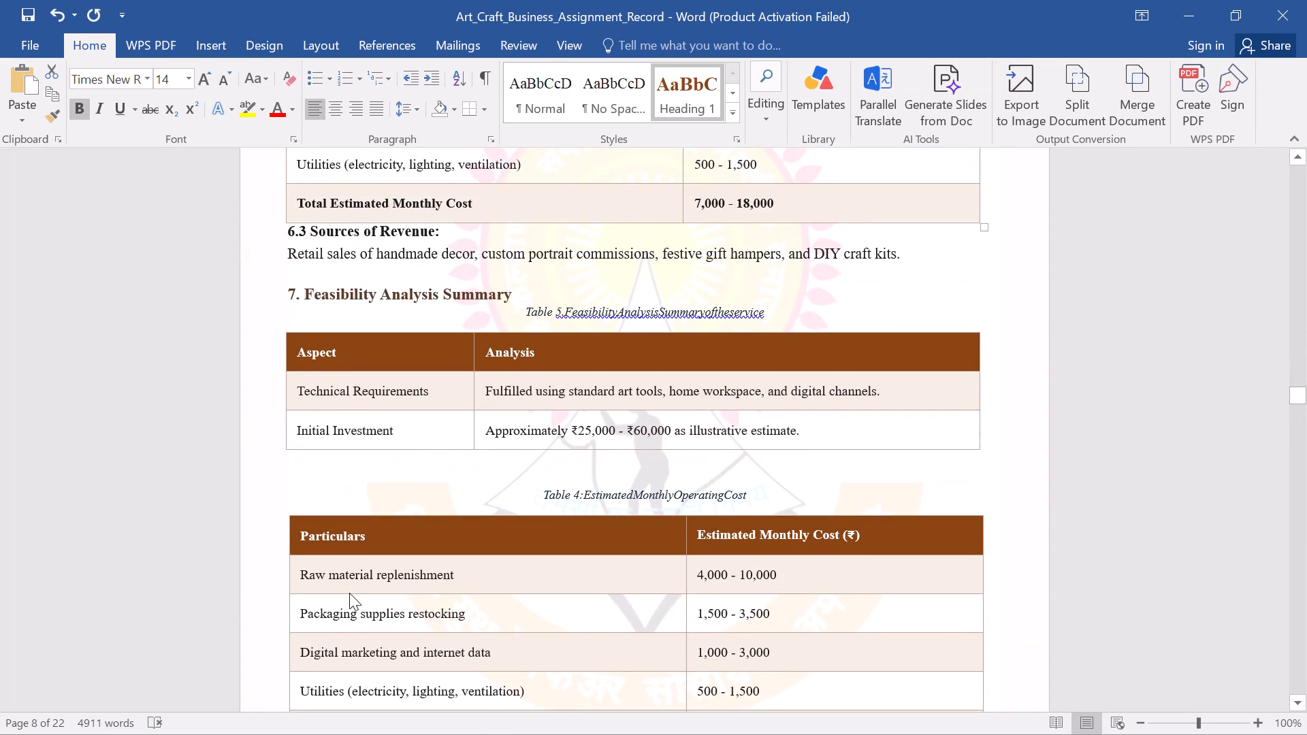
scroll(349, 593, "down", 8)
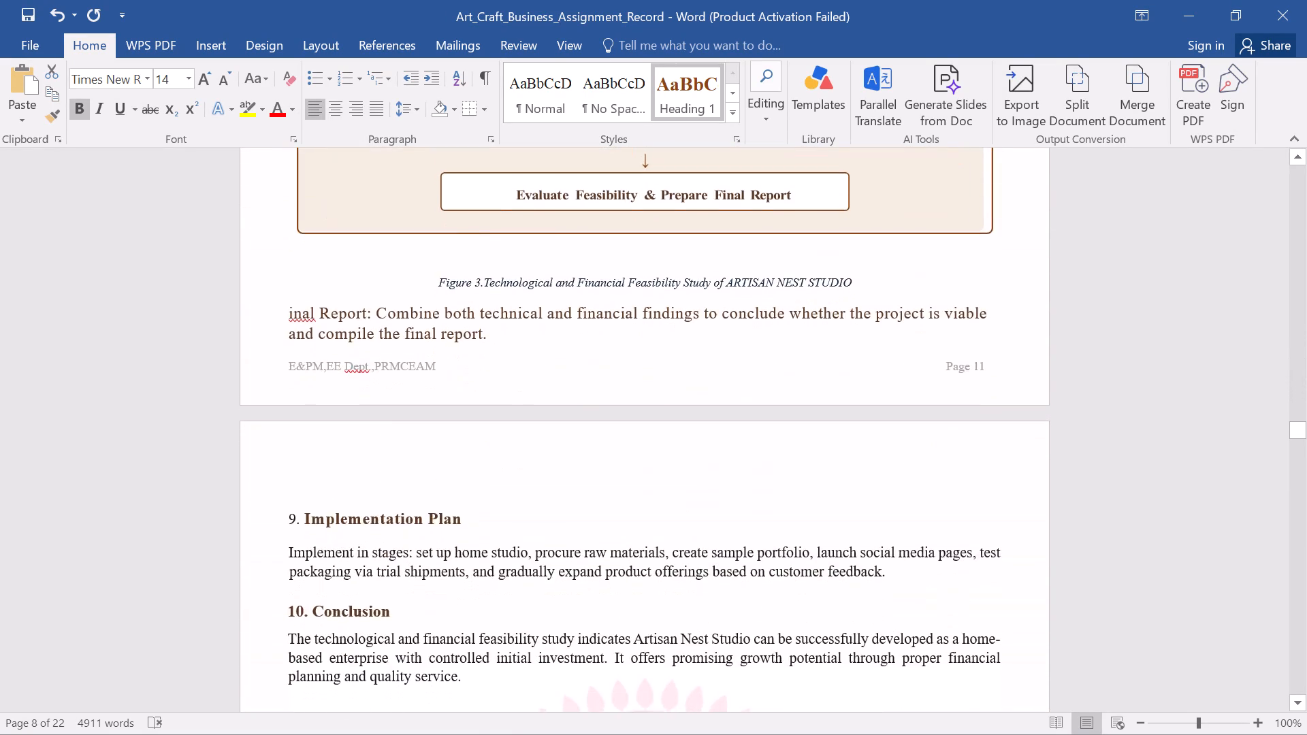
scroll(349, 593, "down", 6)
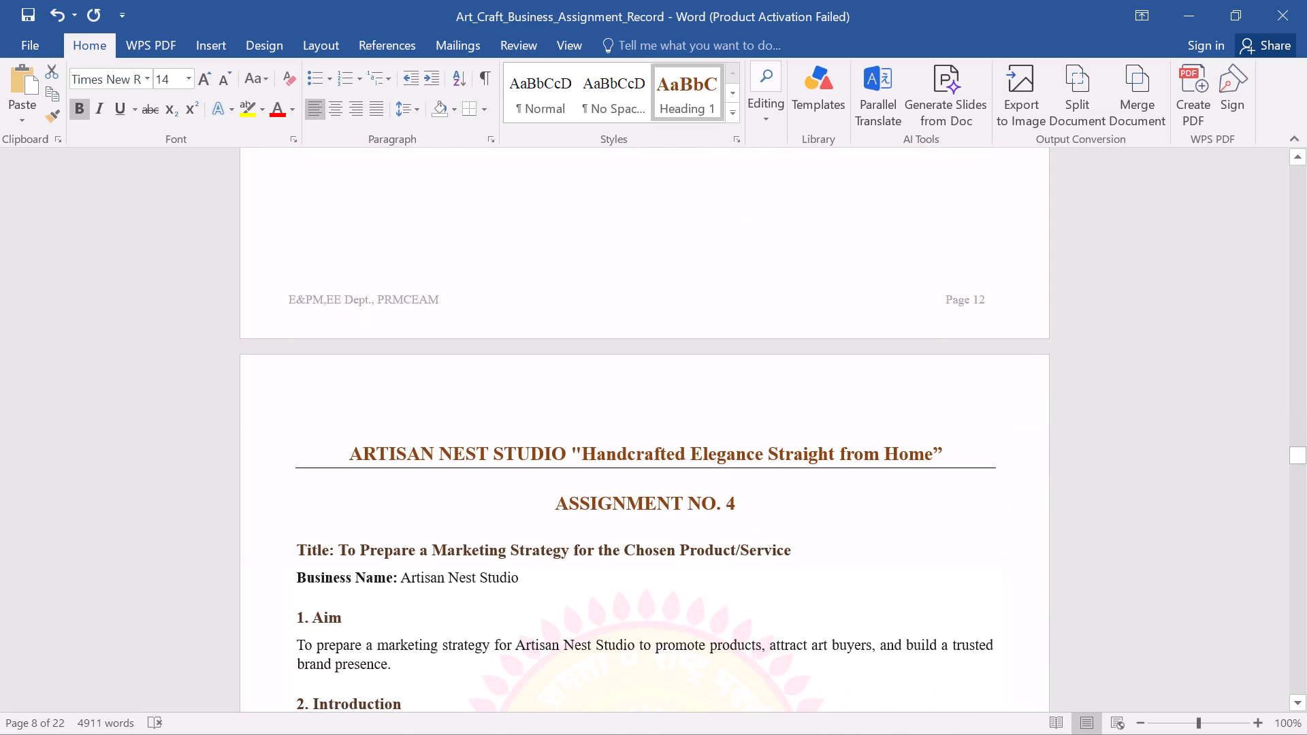
left_click(506, 483)
left_click(987, 448)
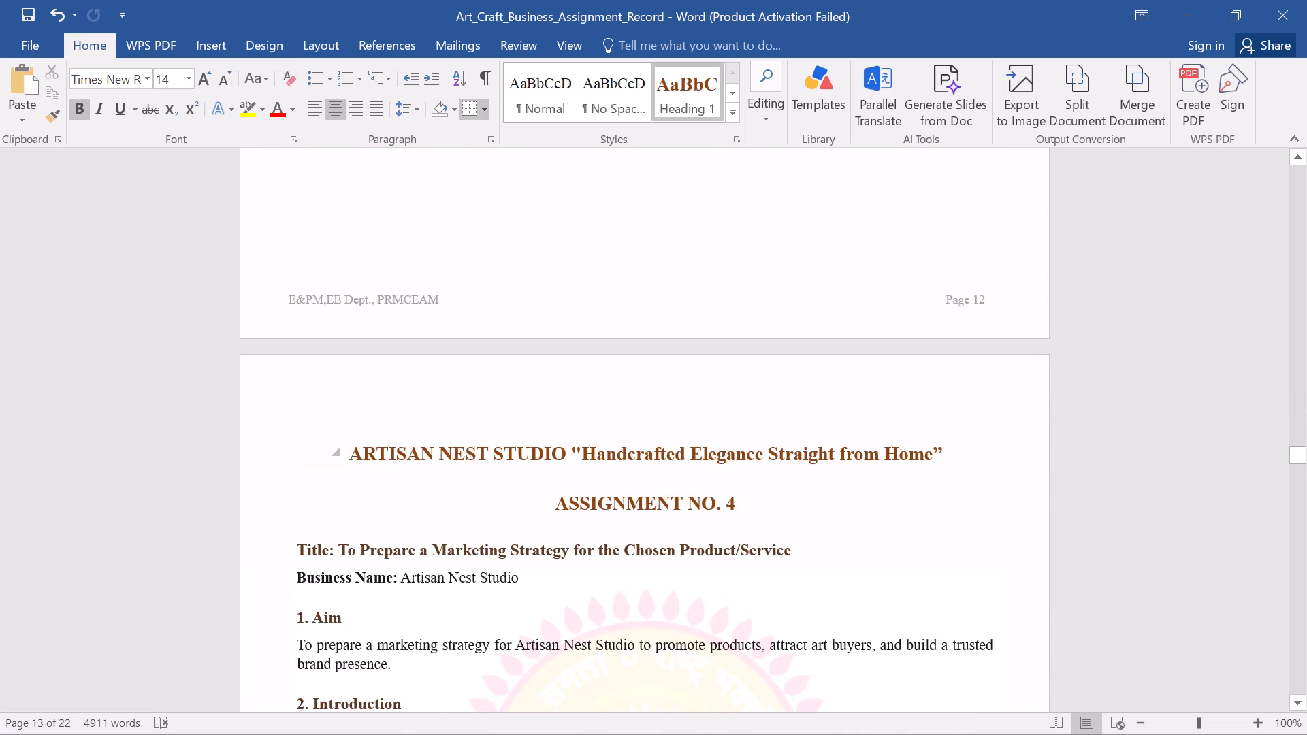
key("ctrl+v")
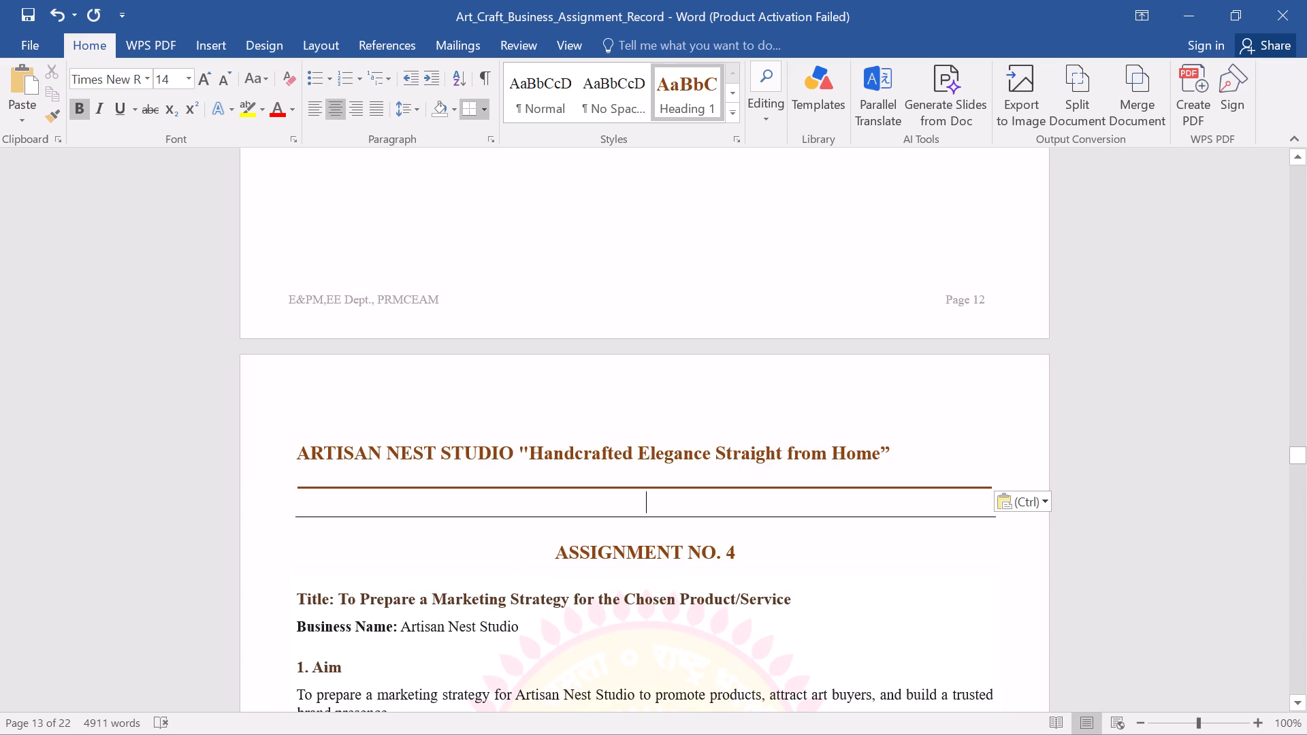
Delete the empty thin-black-bordered paragraph between the brown line and the "ASSIGNMENT NO. 4" heading.
left_click_drag(295, 517, 828, 506)
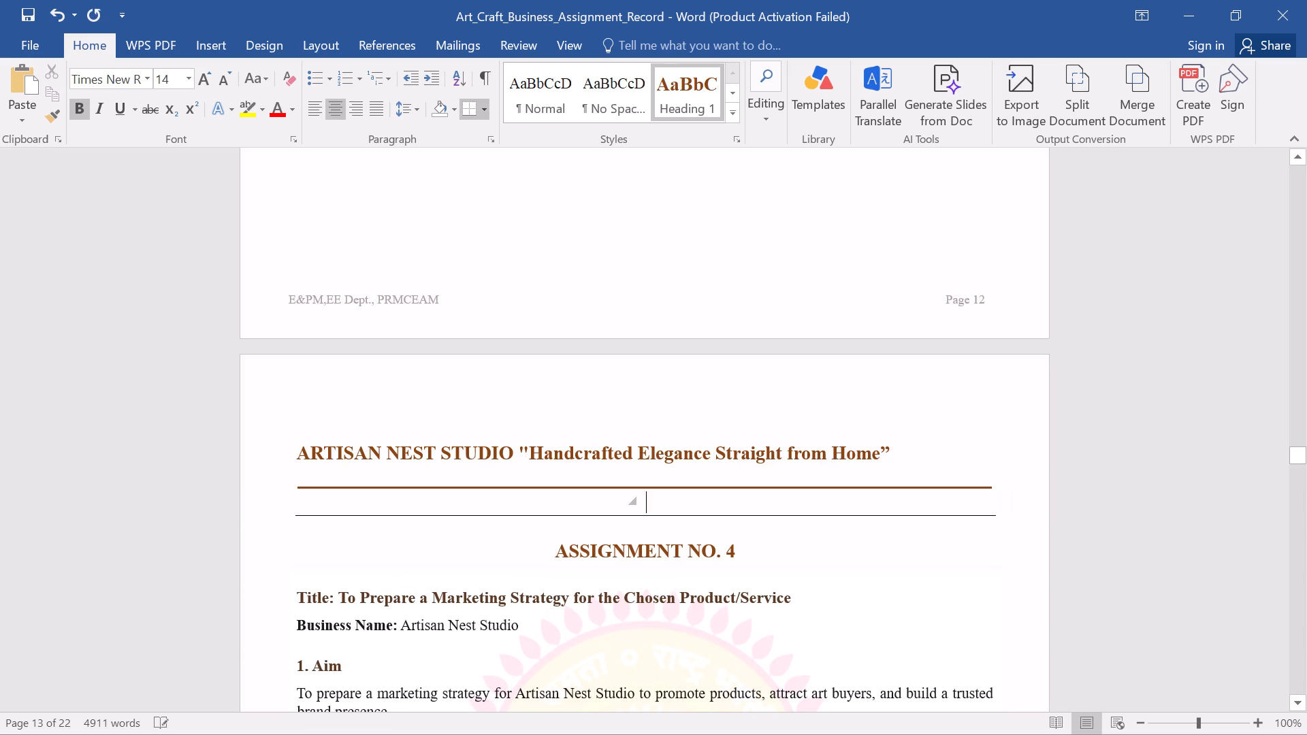
left_click(826, 512)
left_click(1011, 517)
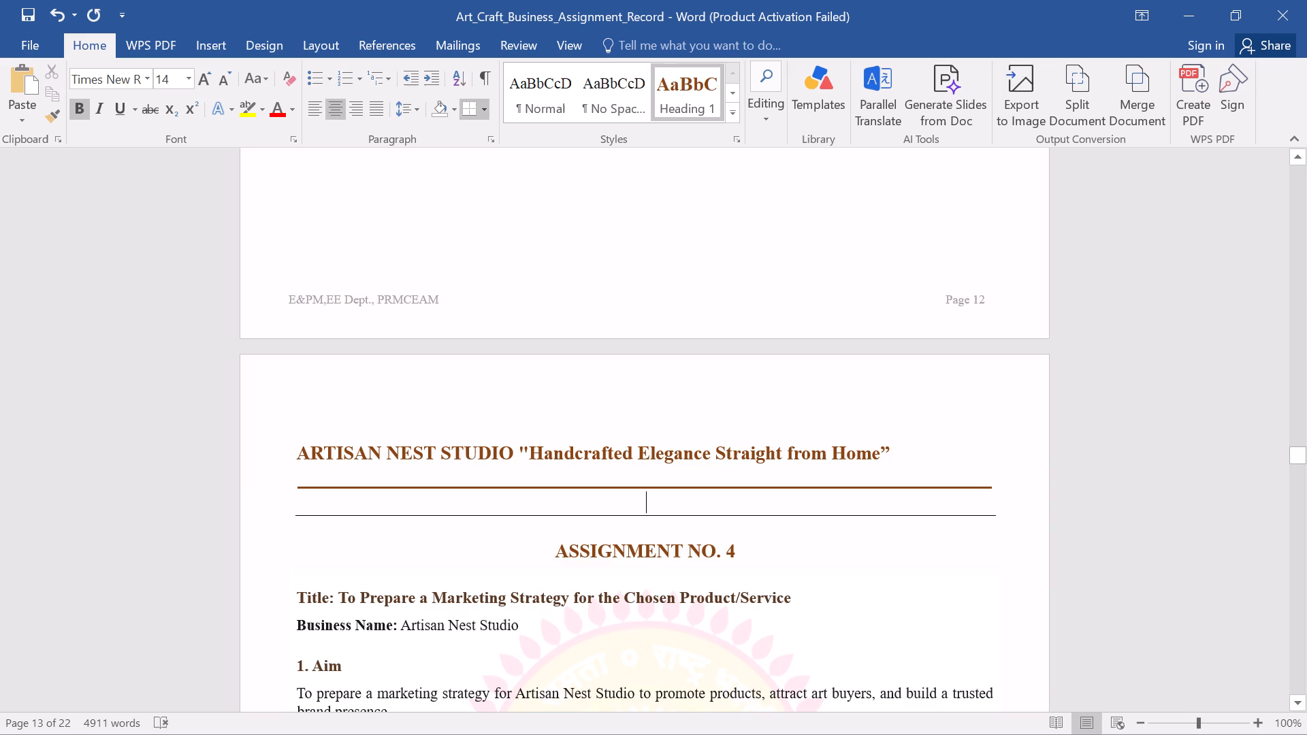
left_click(1005, 512)
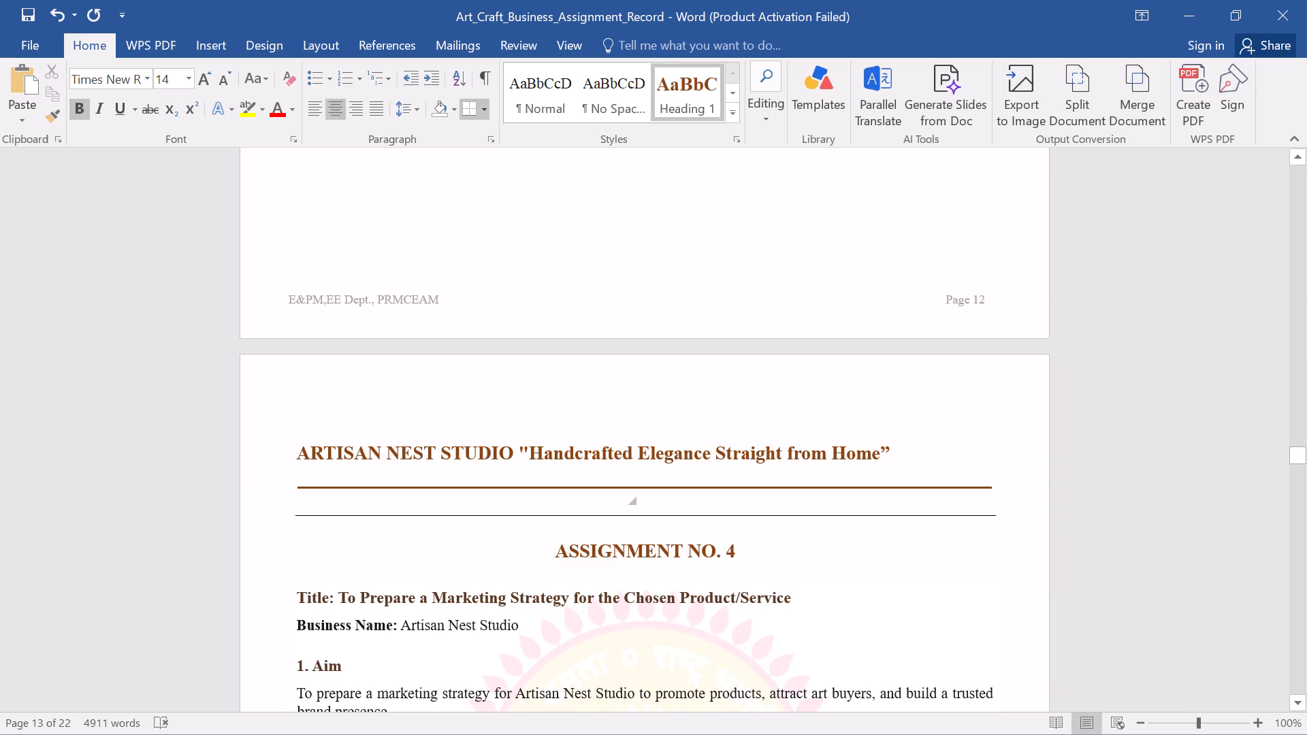
left_click(997, 513)
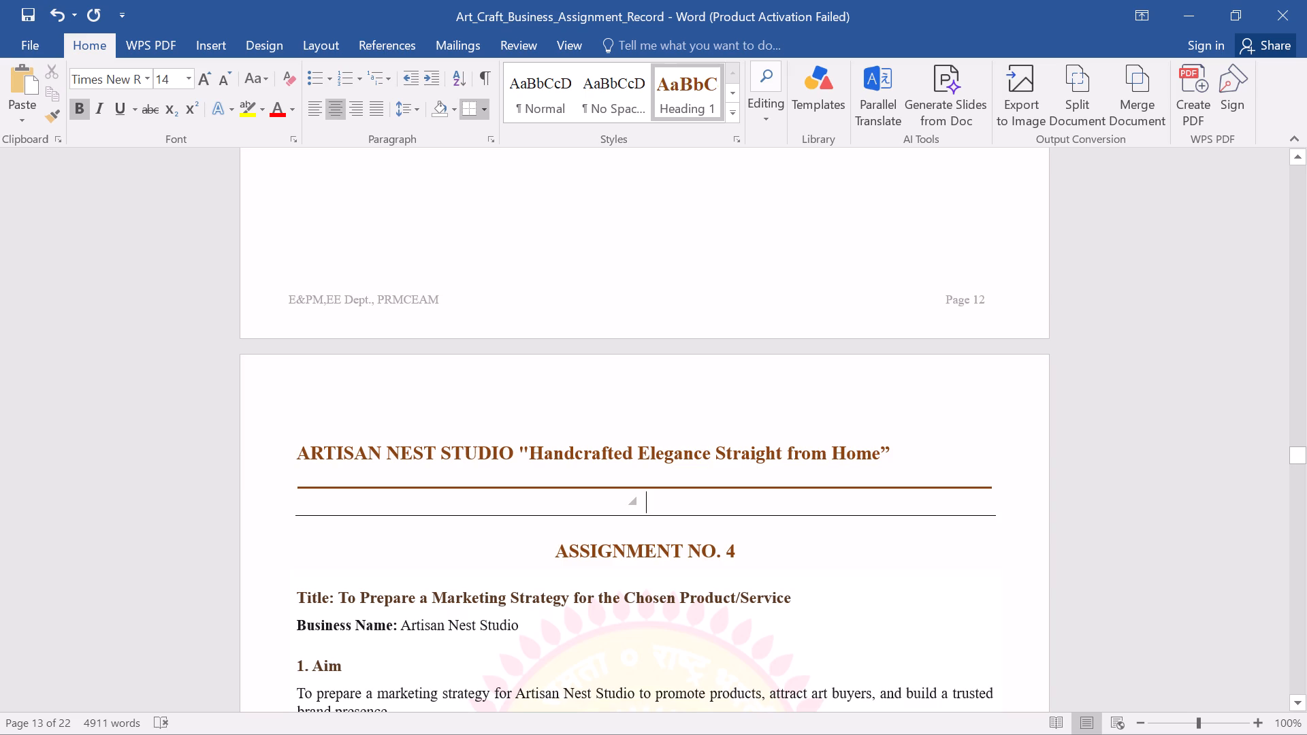
left_click(997, 513)
left_click(1012, 544)
left_click(907, 520)
left_click_drag(1008, 514, 570, 517)
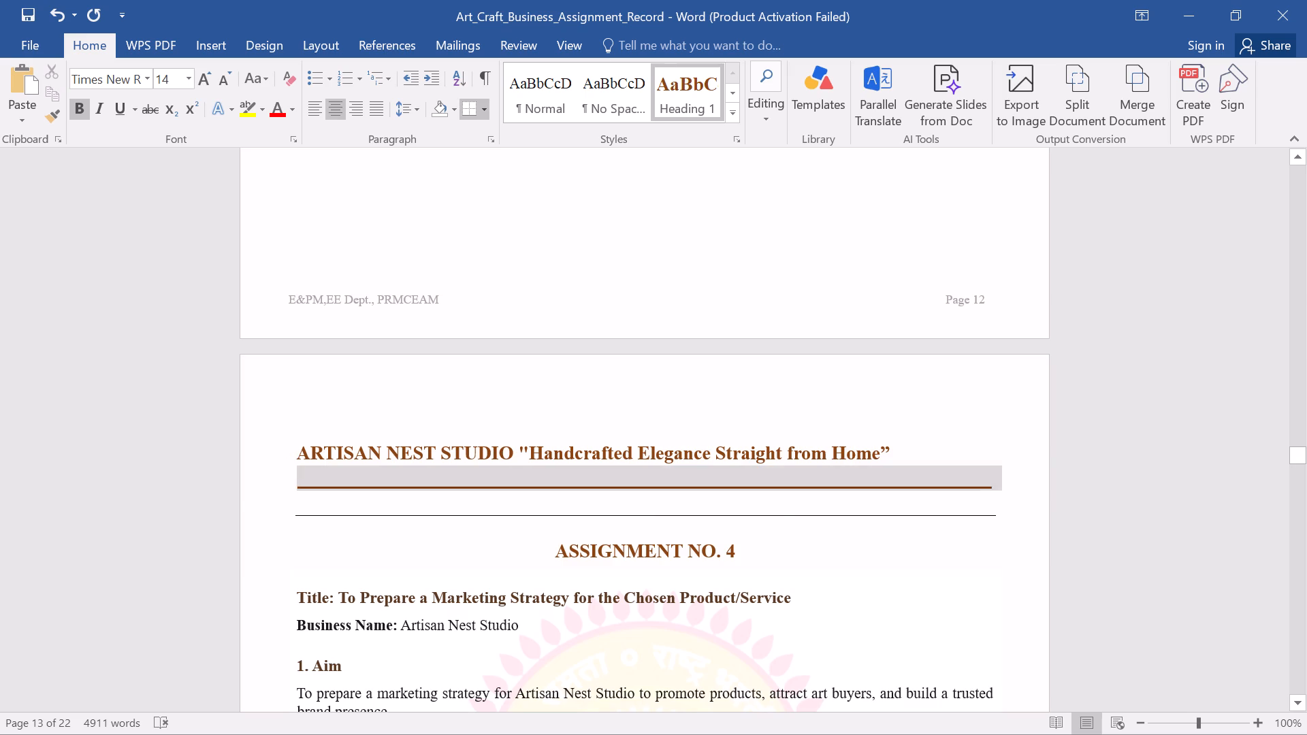
left_click_drag(570, 517, 562, 544)
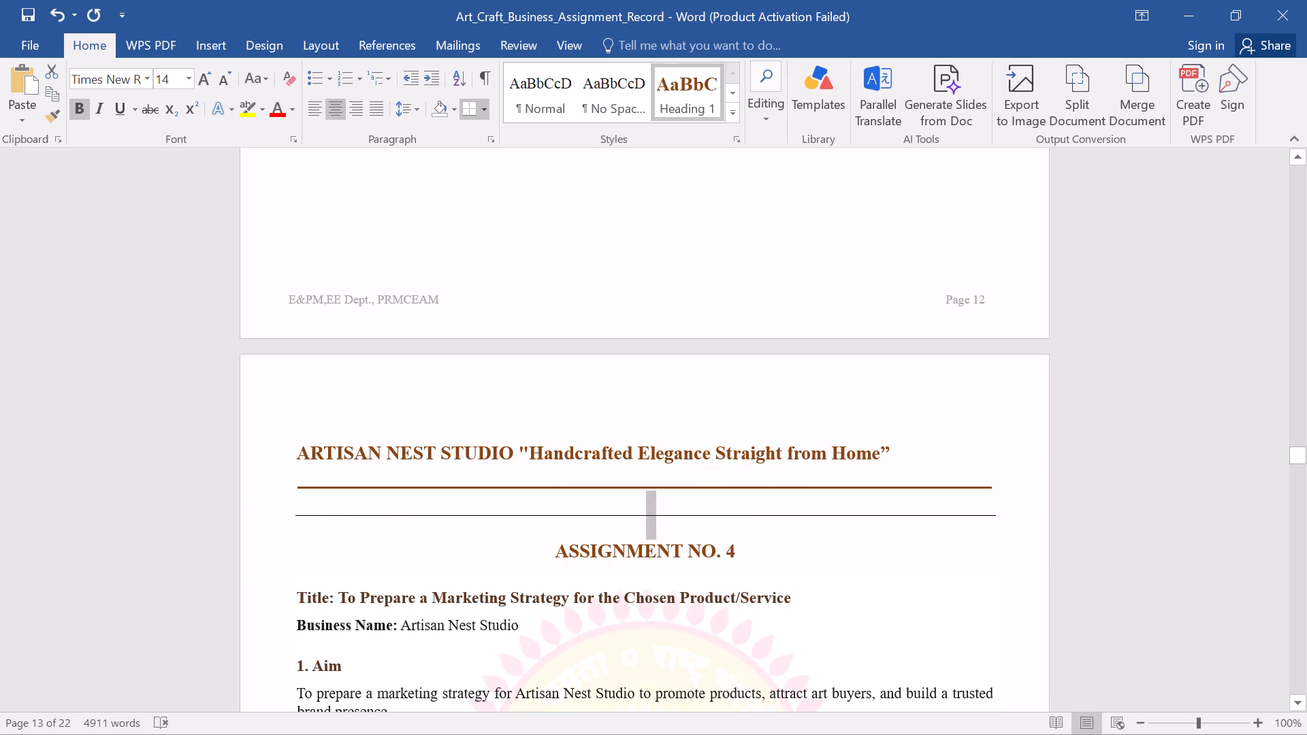
left_click(301, 514)
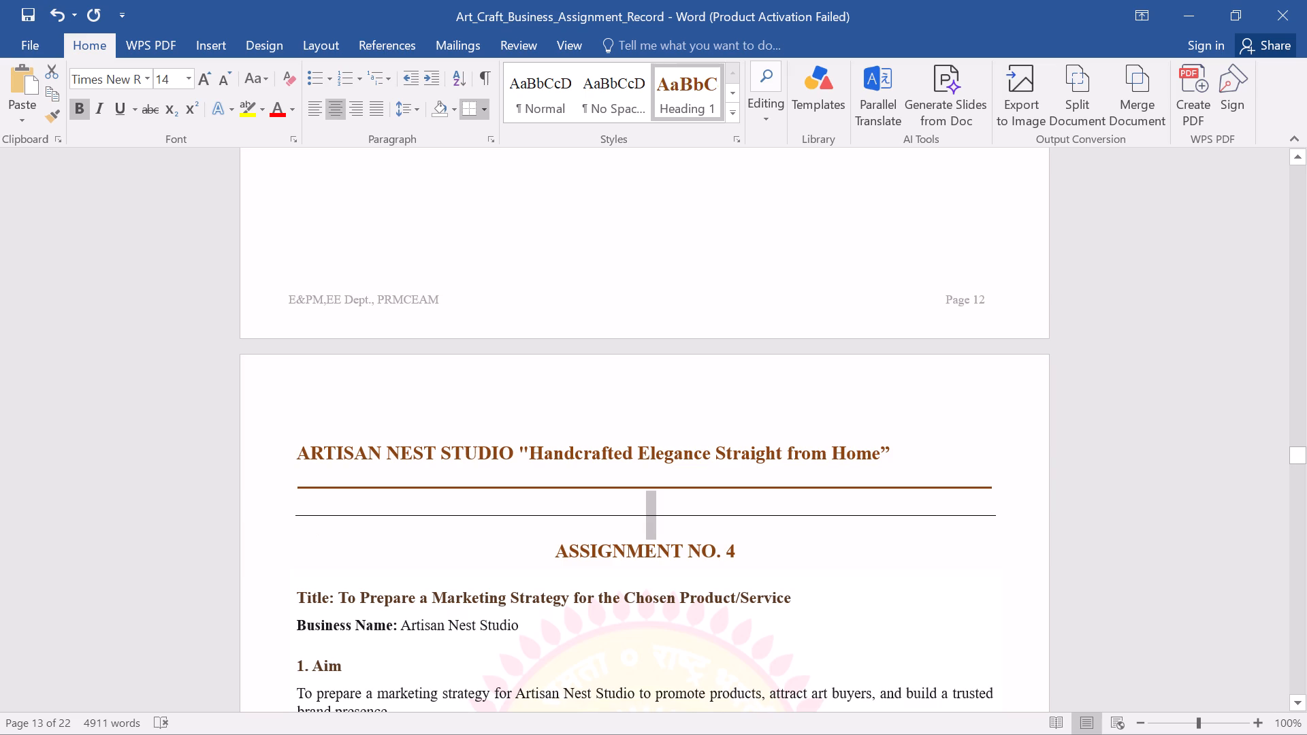
left_click(308, 514)
left_click_drag(295, 512, 306, 503)
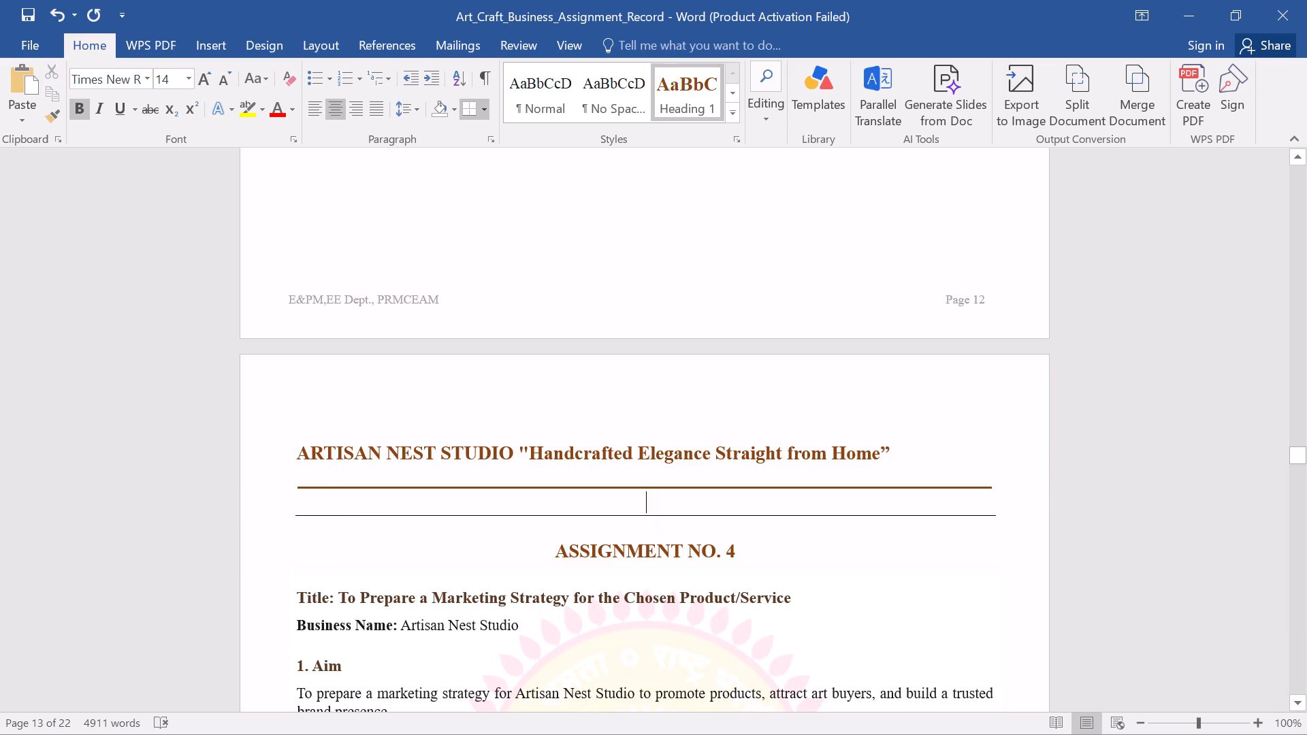
left_click_drag(298, 517, 445, 522)
left_click_drag(306, 512, 905, 529)
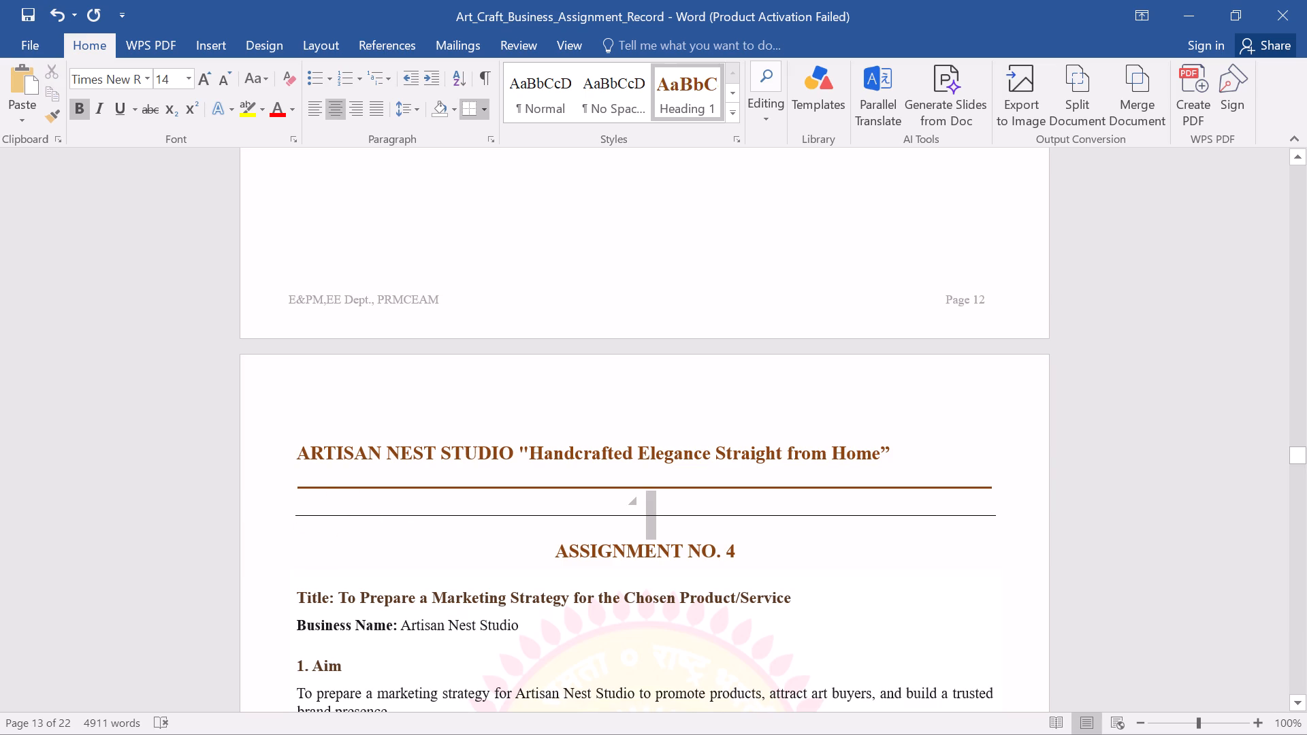
left_click_drag(905, 529, 153, 483)
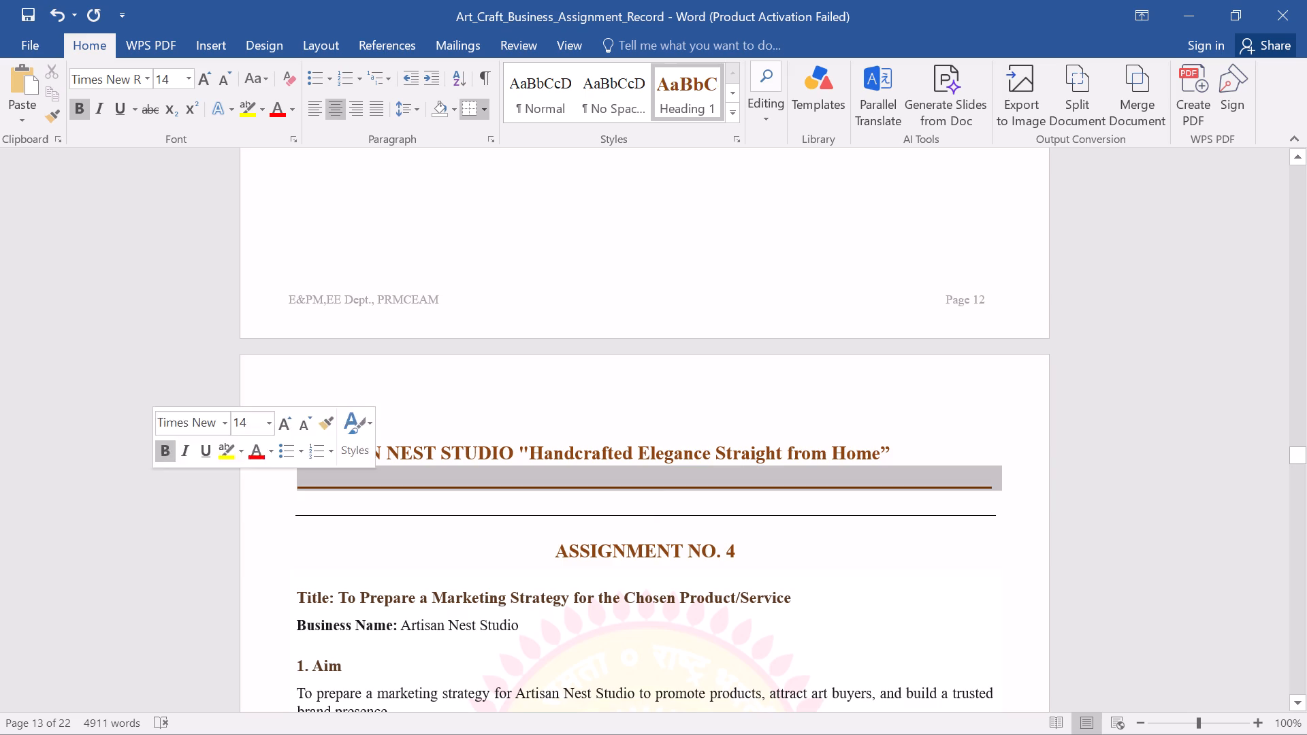
left_click(153, 483)
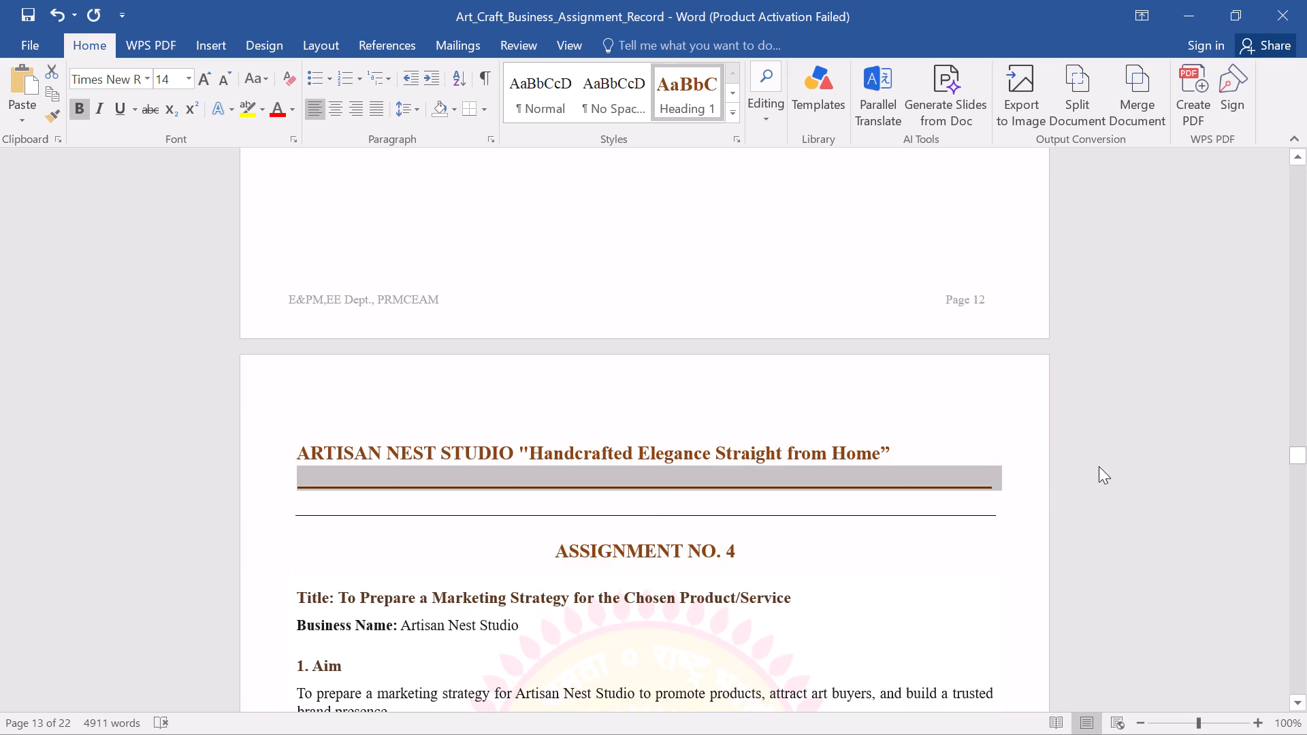
left_click(1099, 466)
left_click_drag(670, 519, 758, 514)
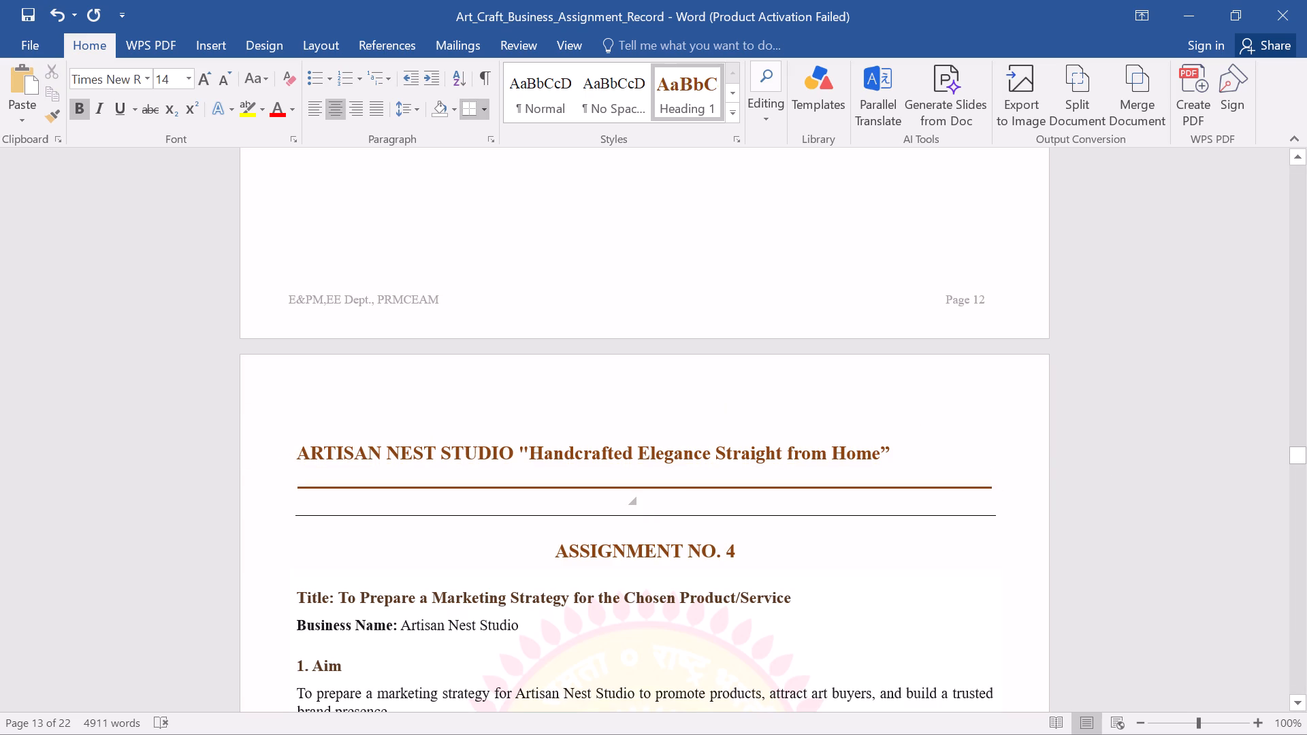
key("BackSpace")
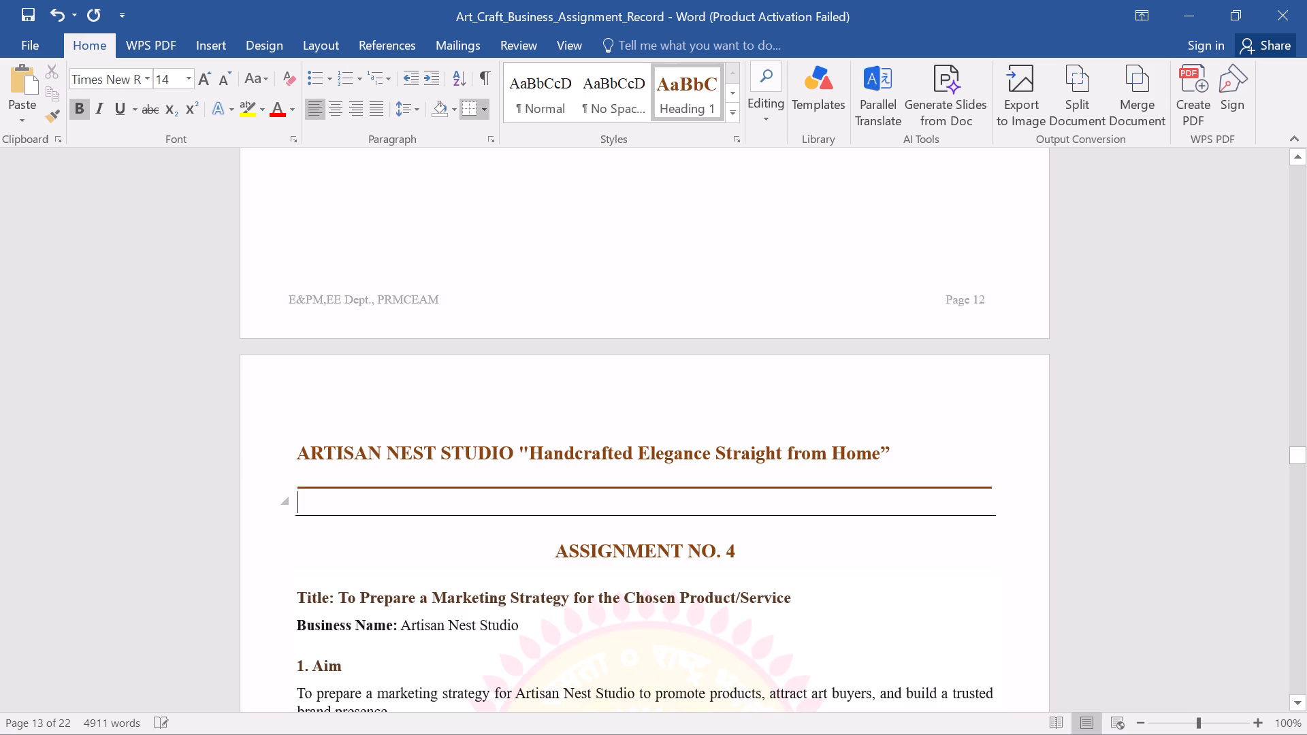
key("BackSpace")
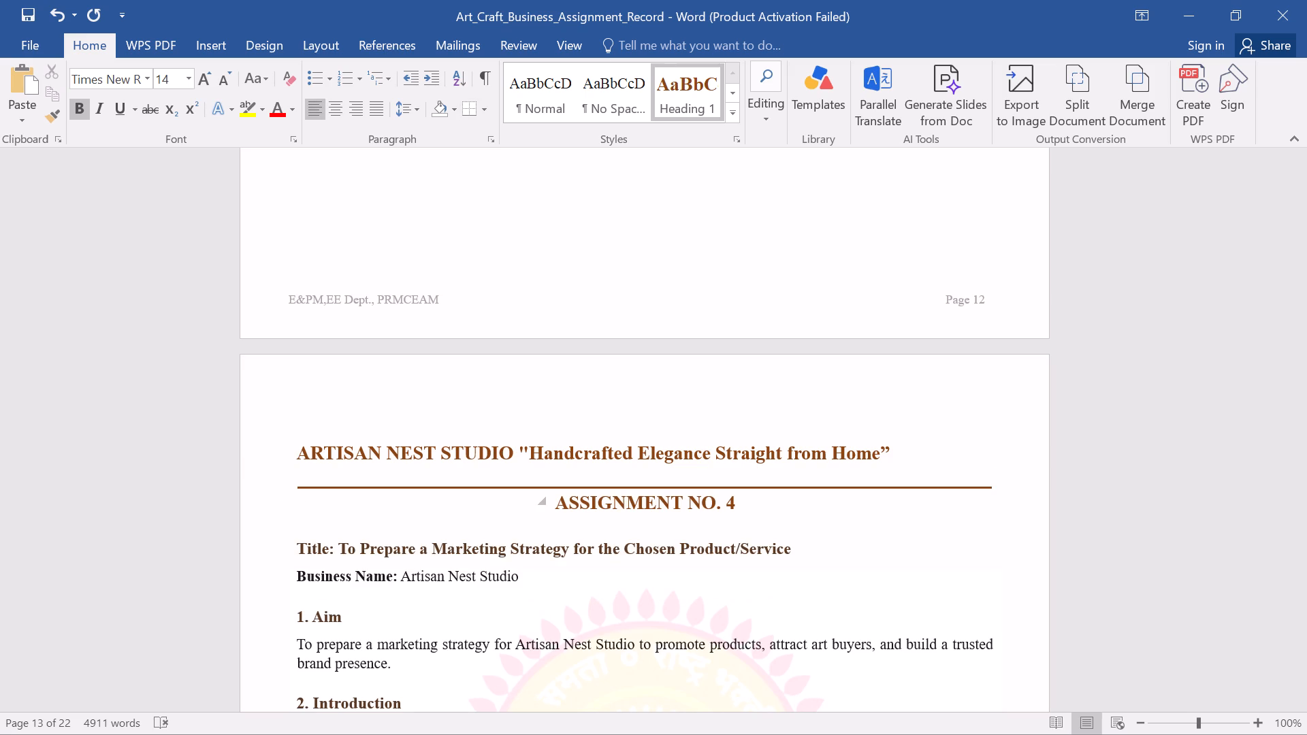
Add two spaces after the brown line and insert a blank line above the "ASSIGNMENT NO. 4" heading.
key("space")
key("space")
key("Return")
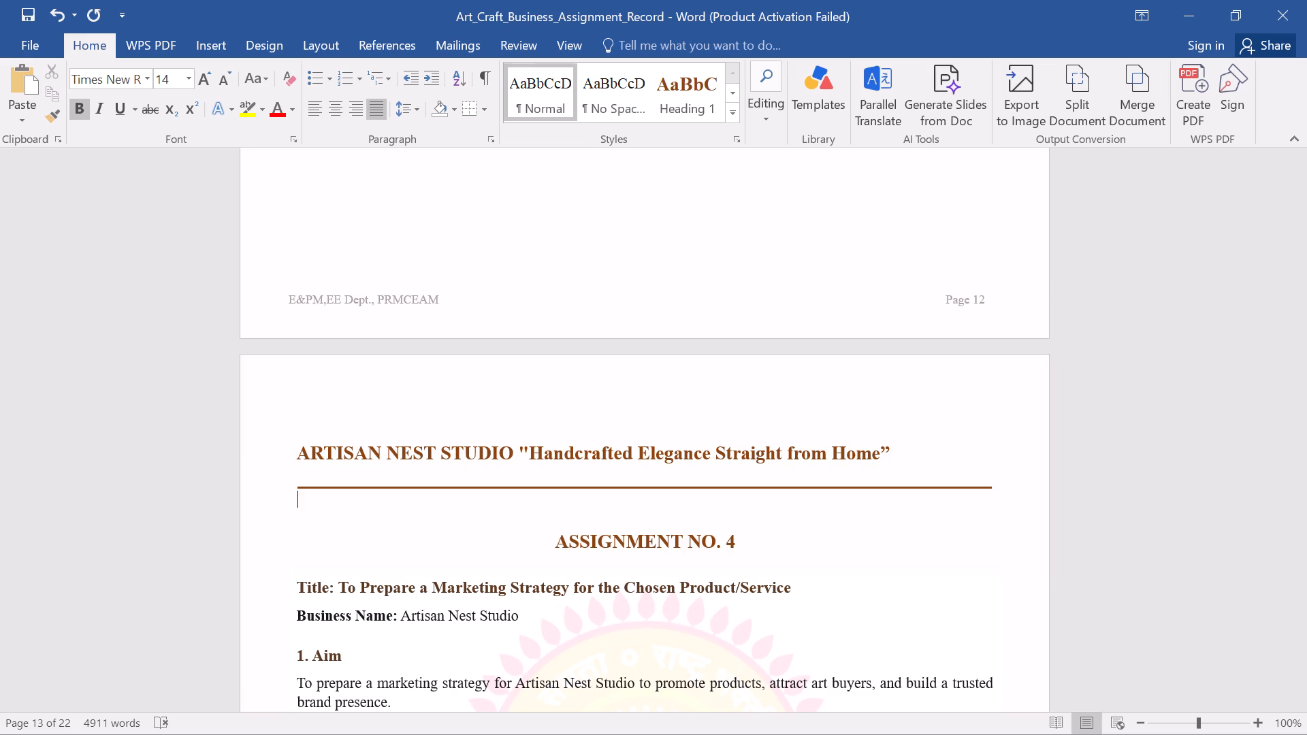
Review Assignment No. 4 from its objectives through the Marketing Mix (4Ps) explanation and table, the marketing strategy block diagram and the conclusion.
scroll(946, 502, "down", 5)
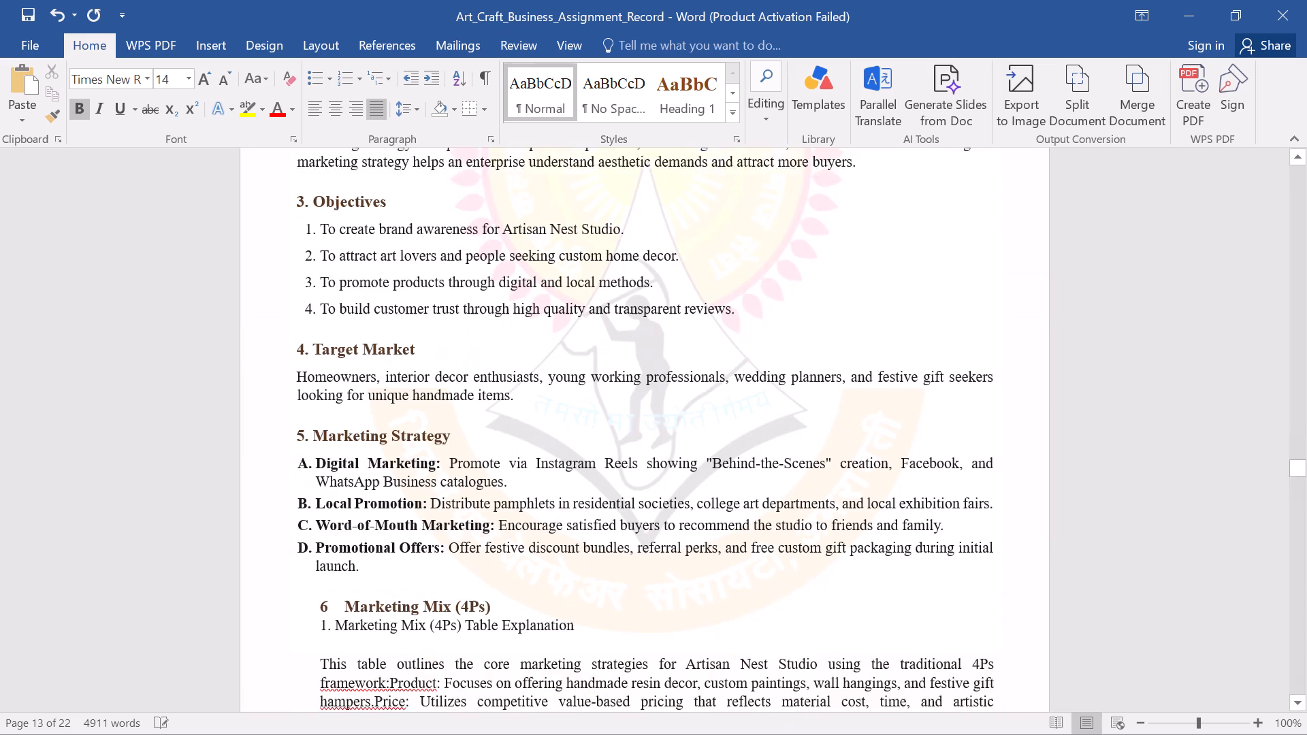
scroll(946, 502, "down", 1)
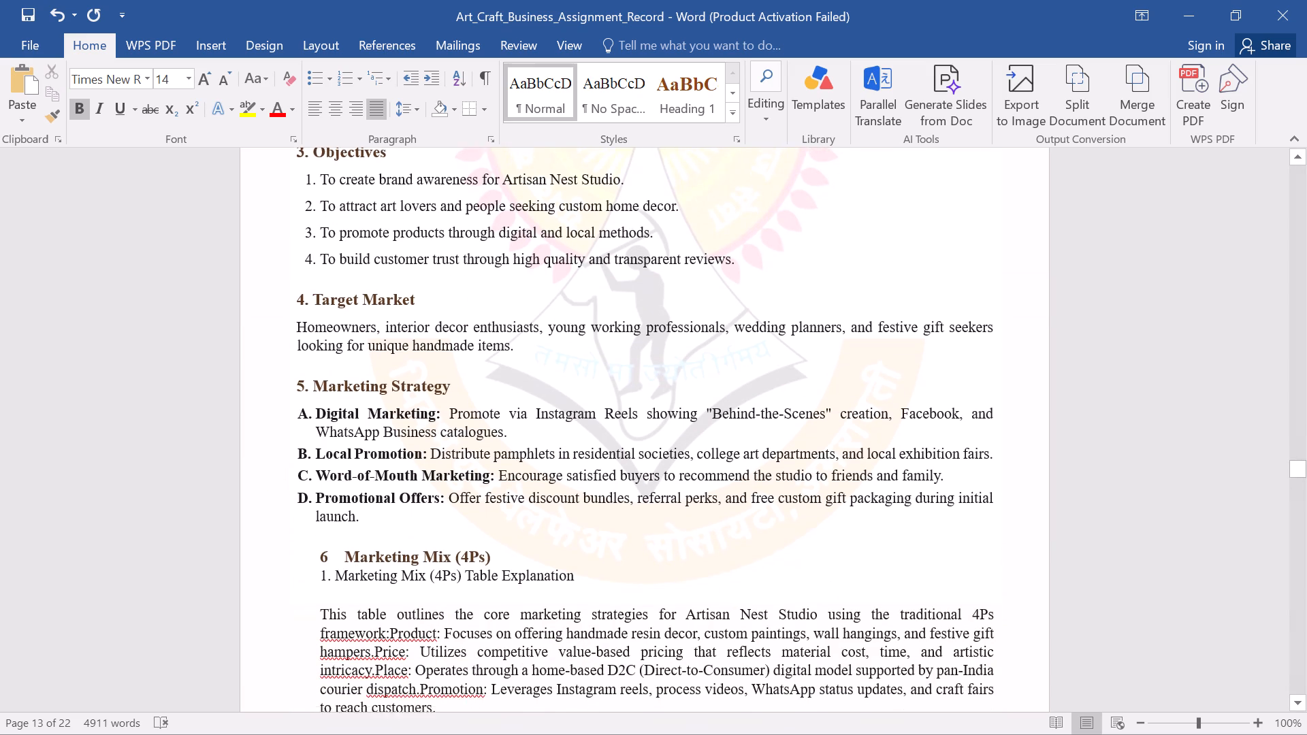
scroll(946, 502, "down", 4)
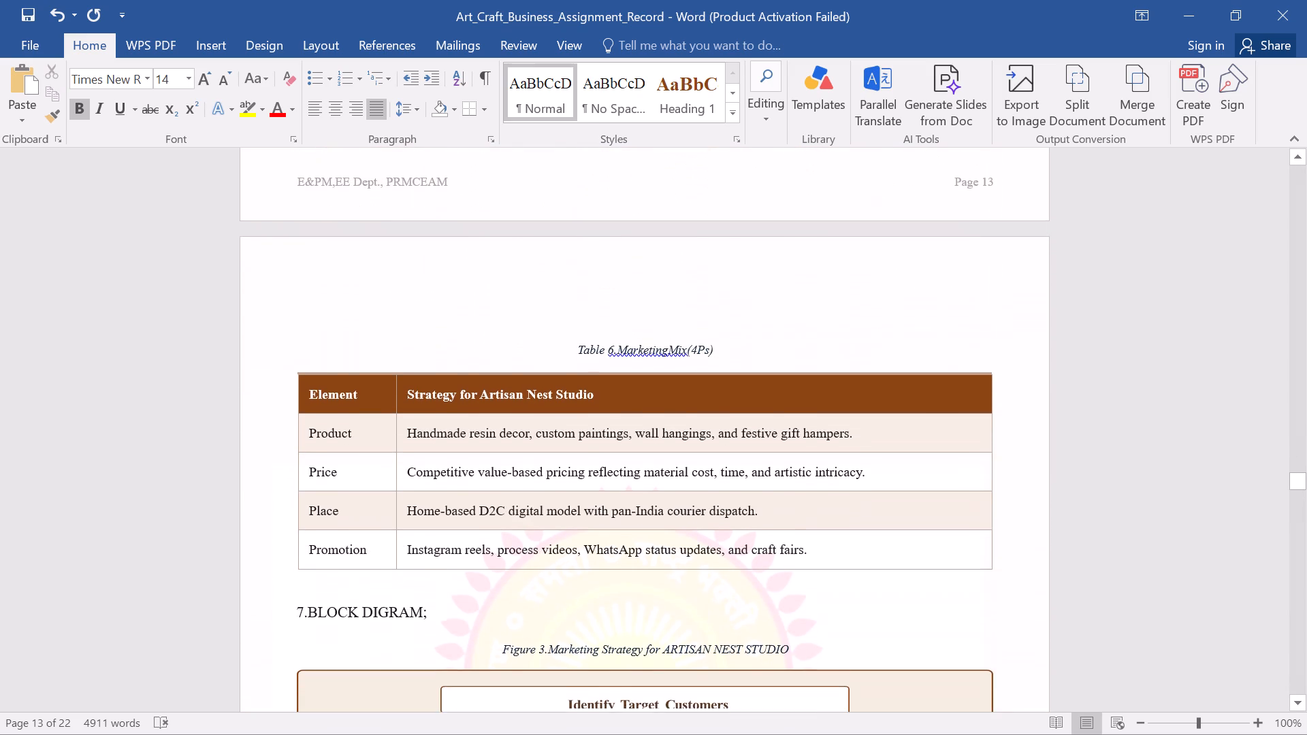
scroll(946, 502, "down", 1)
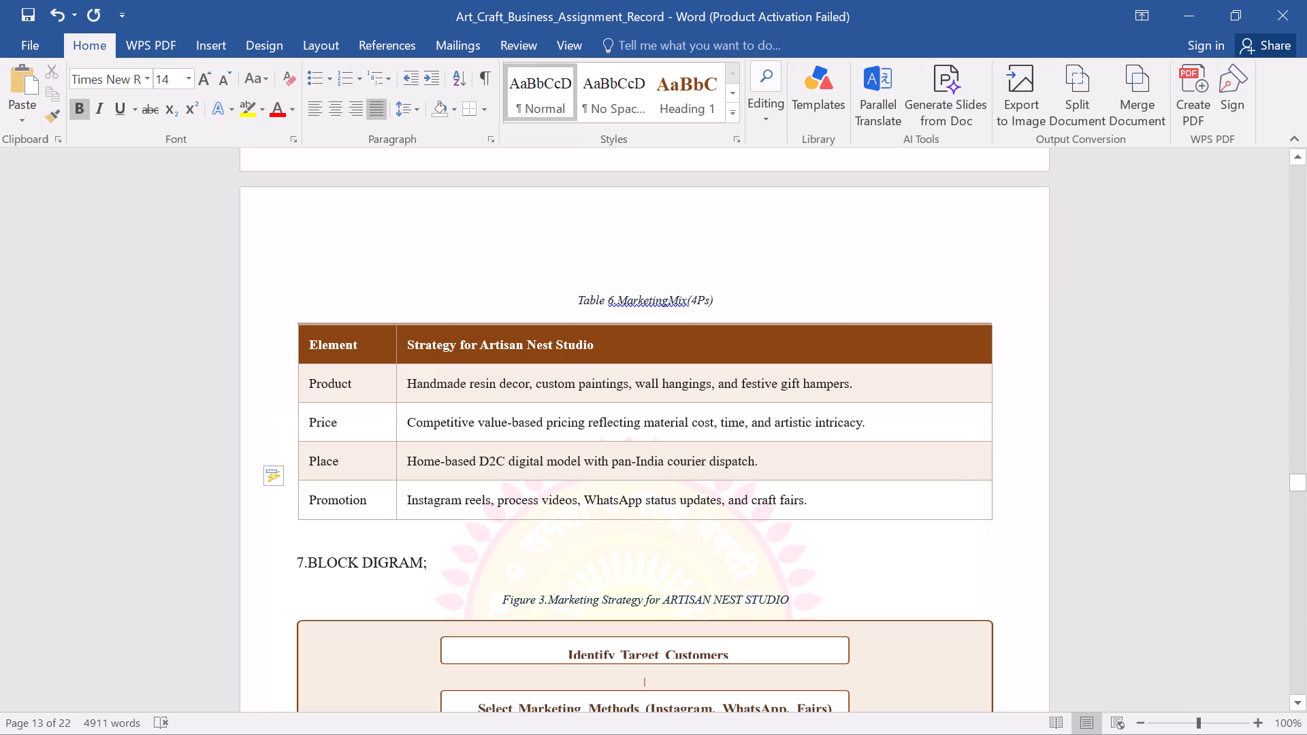
left_click(1087, 459)
scroll(645, 550, "down", 1)
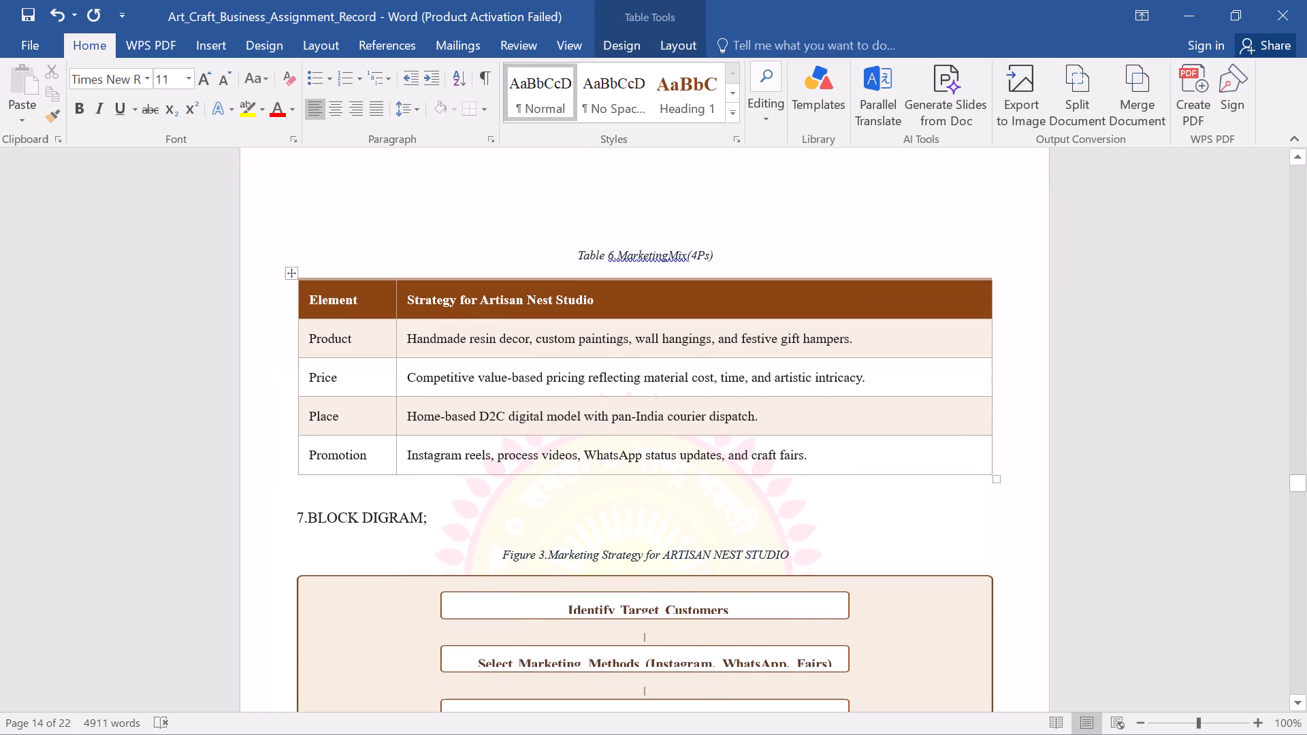
scroll(645, 550, "down", 1)
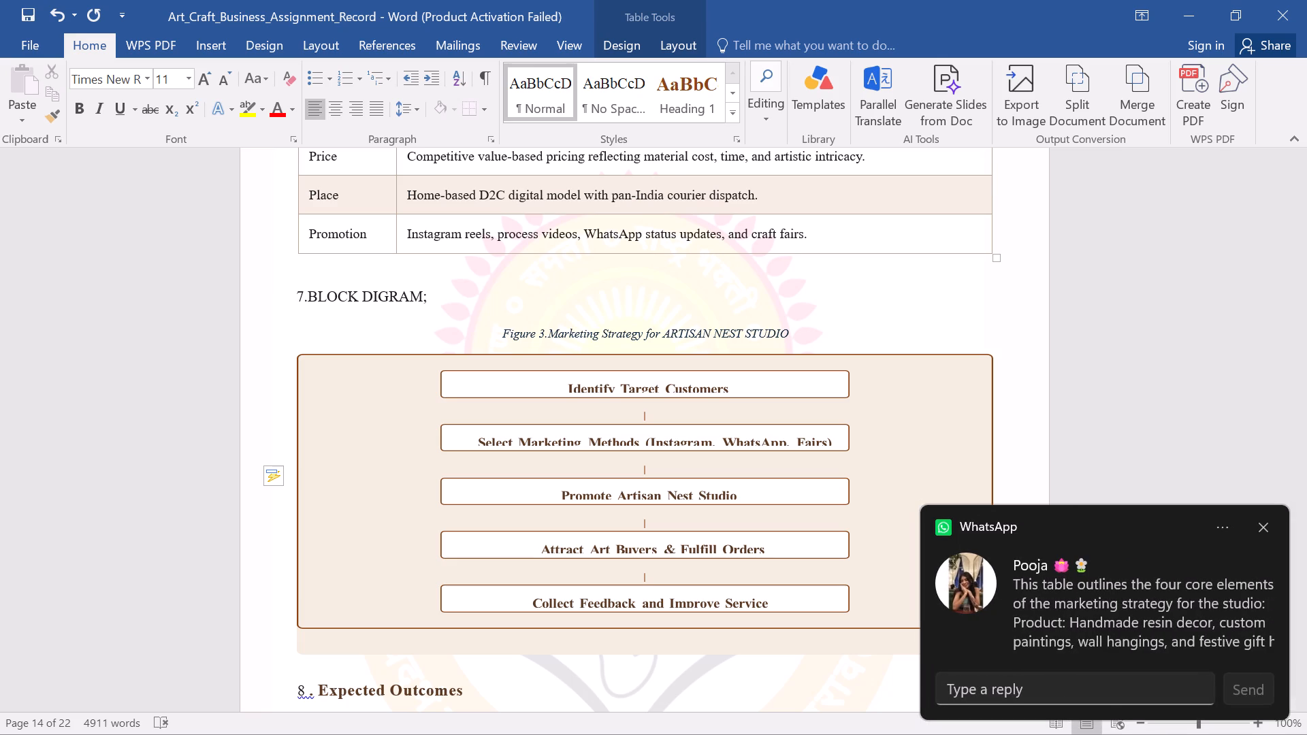
scroll(583, 268, "up", 4)
scroll(583, 268, "down", 3)
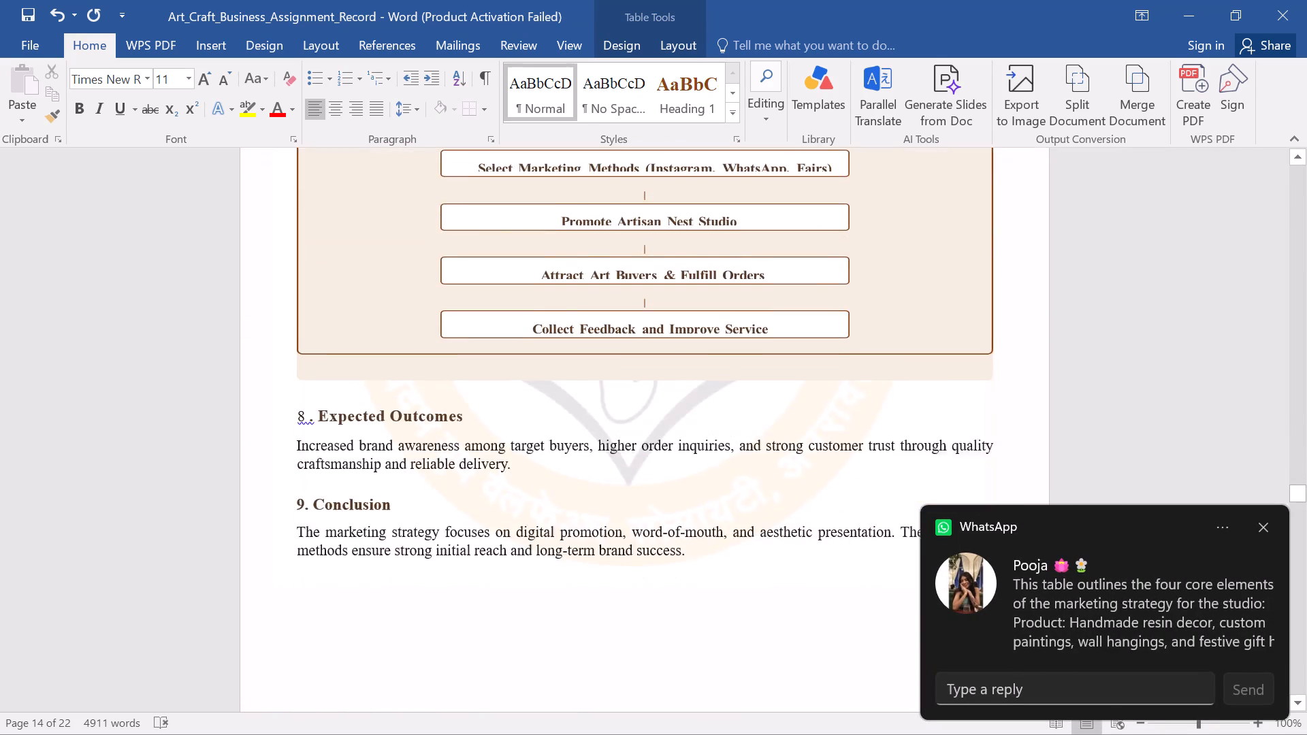
scroll(583, 268, "down", 1)
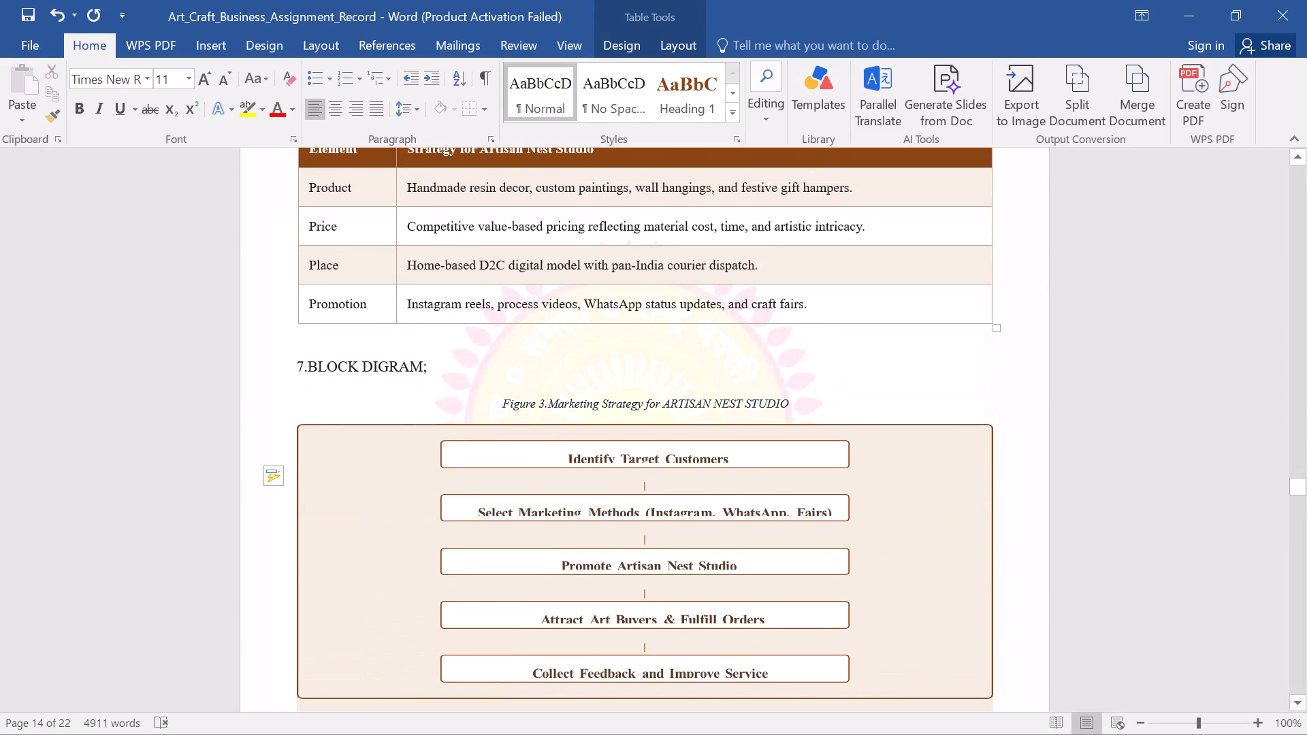
scroll(604, 327, "up", 1)
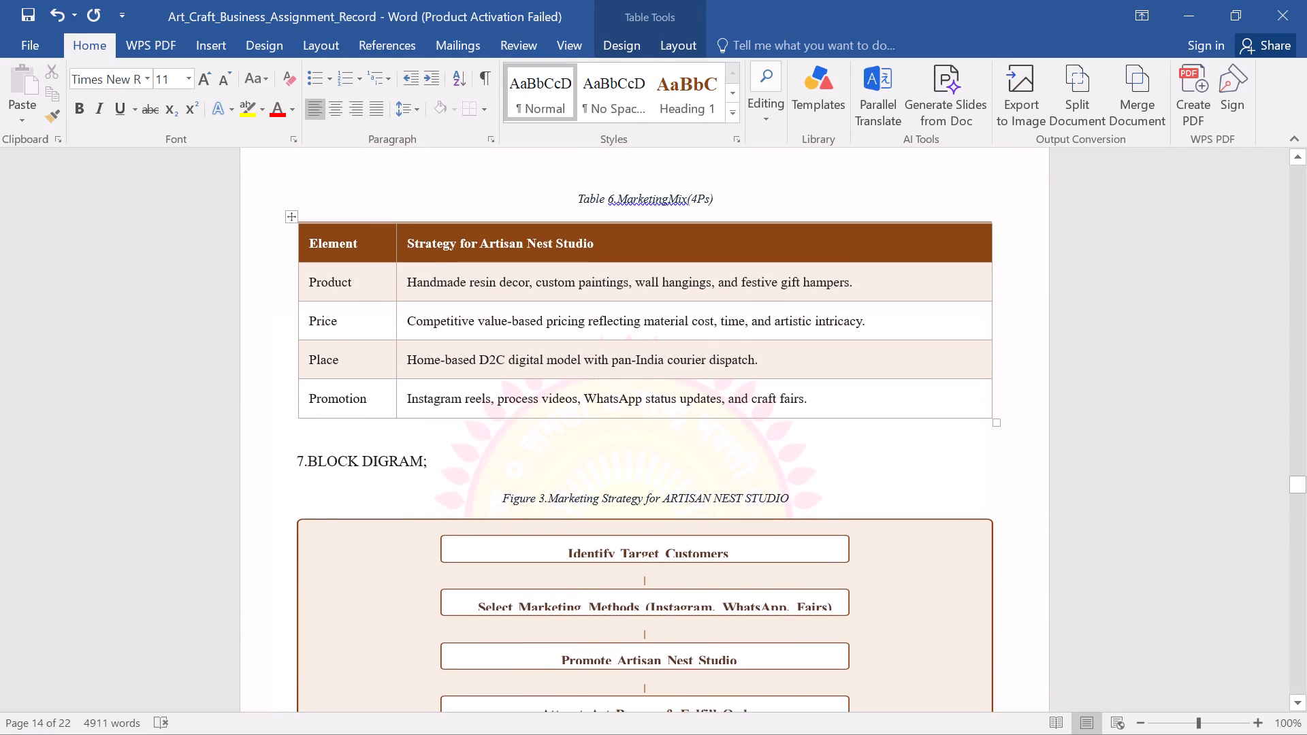
scroll(604, 327, "up", 1)
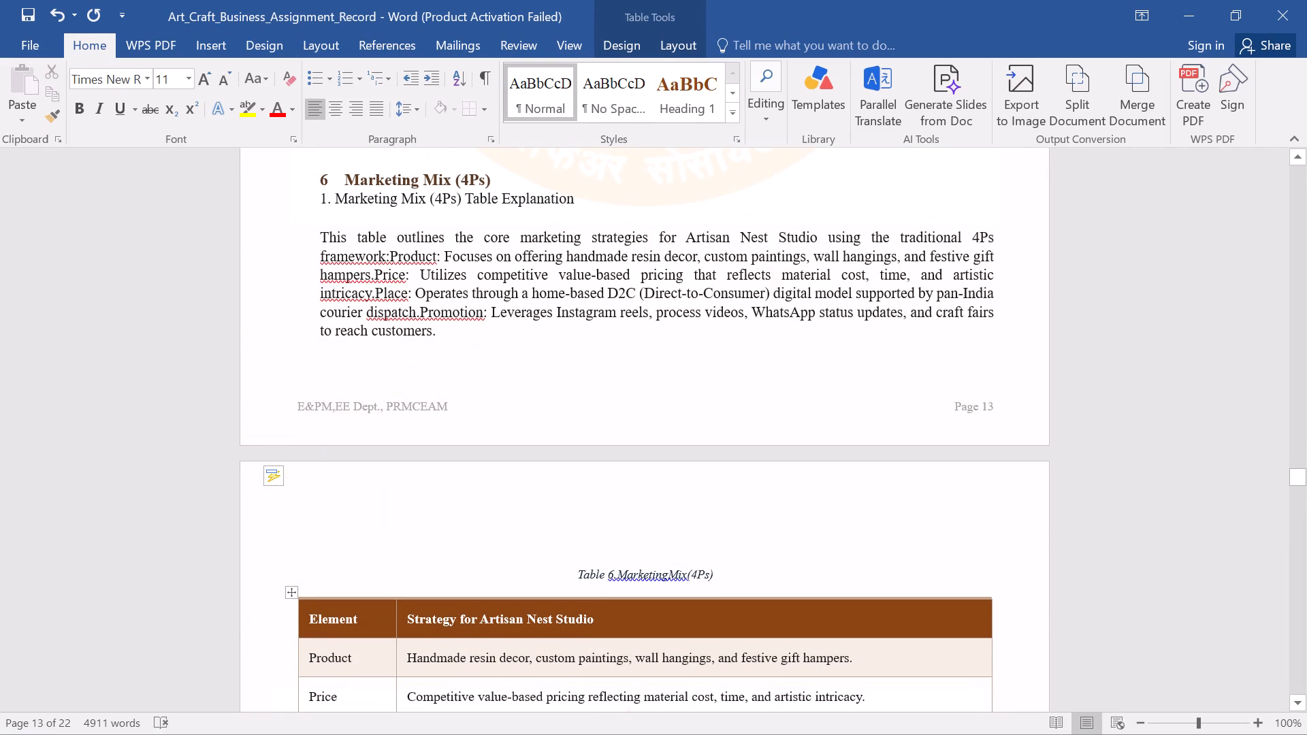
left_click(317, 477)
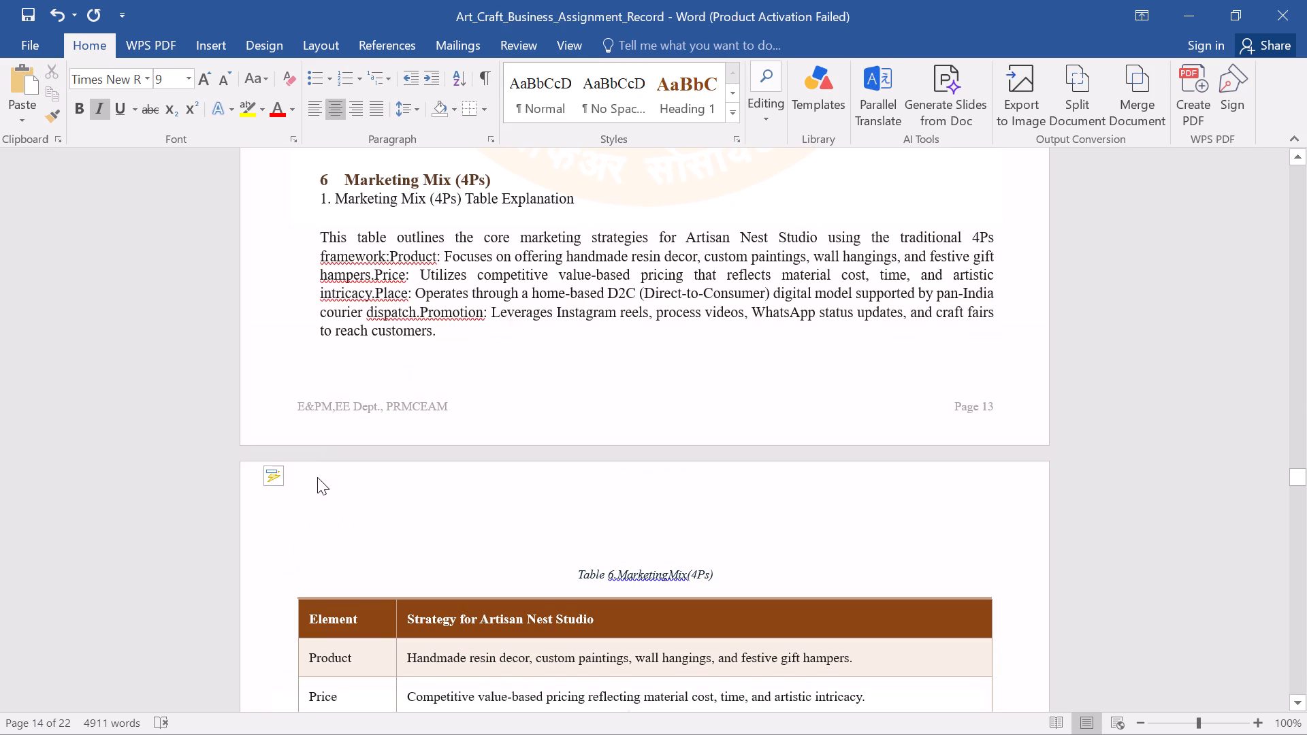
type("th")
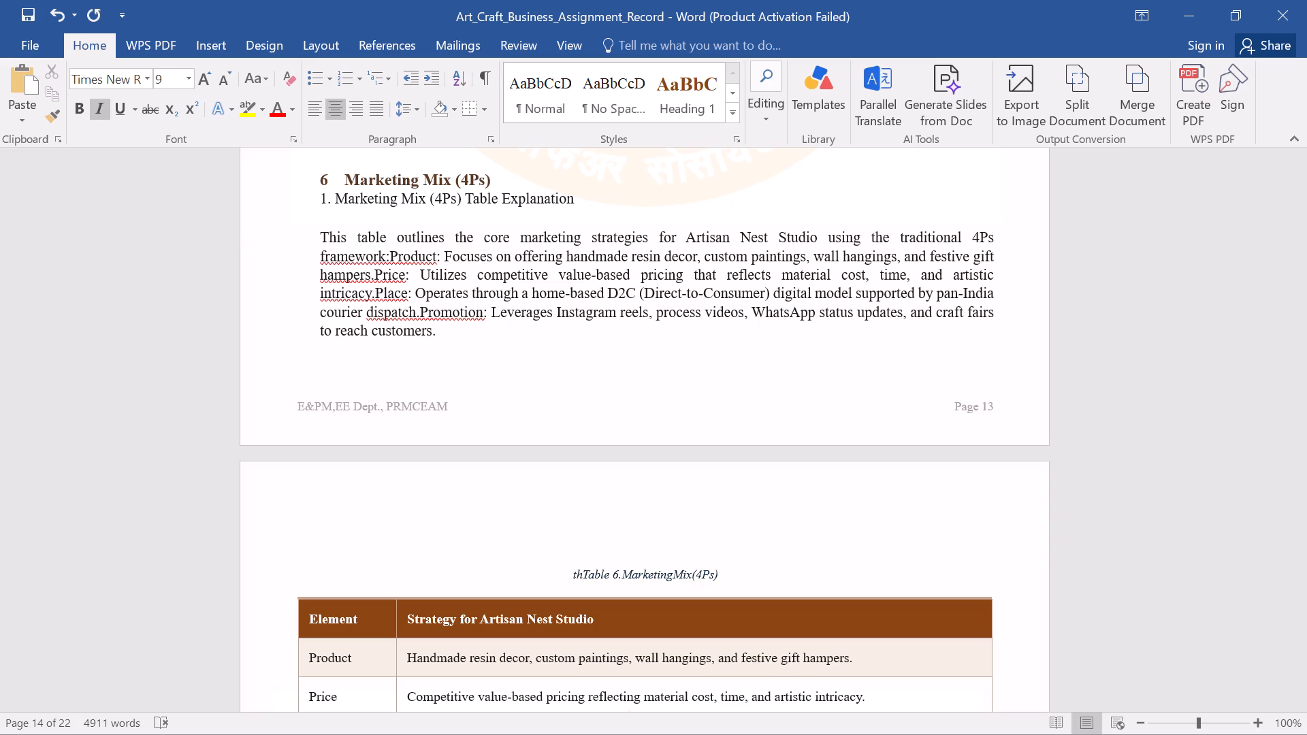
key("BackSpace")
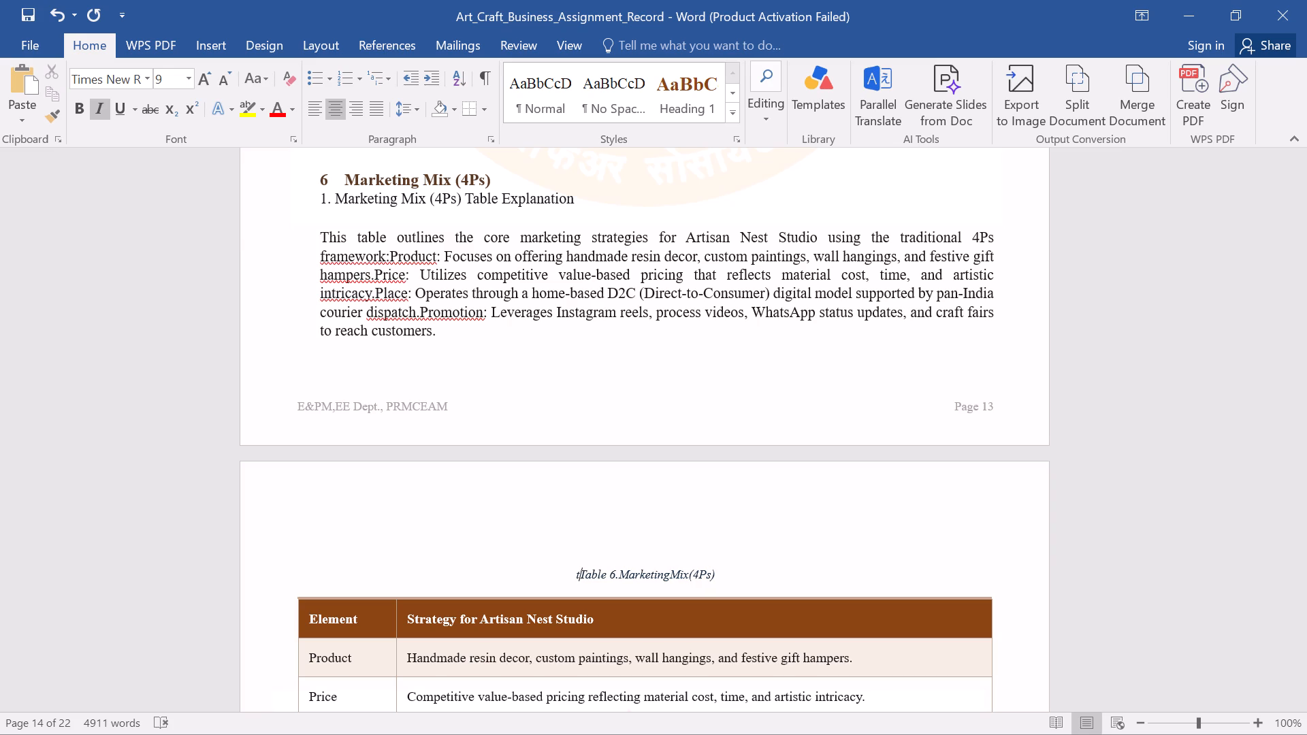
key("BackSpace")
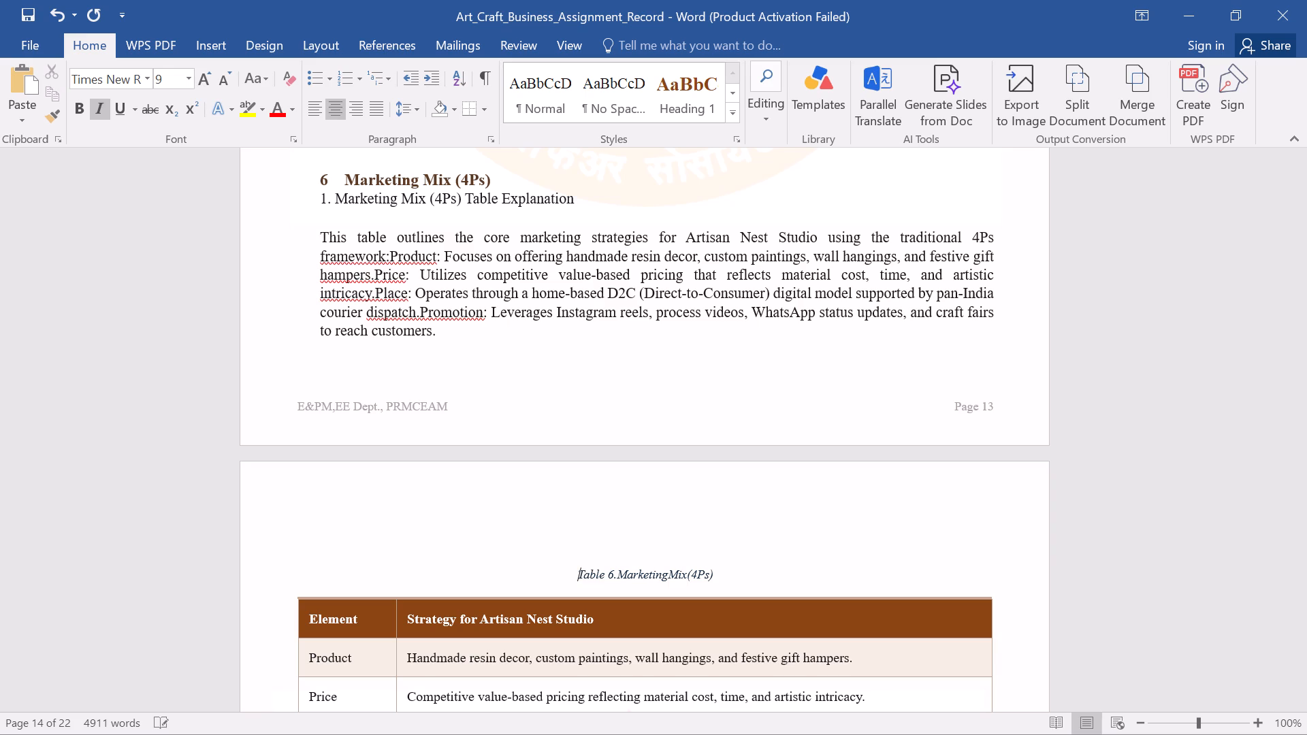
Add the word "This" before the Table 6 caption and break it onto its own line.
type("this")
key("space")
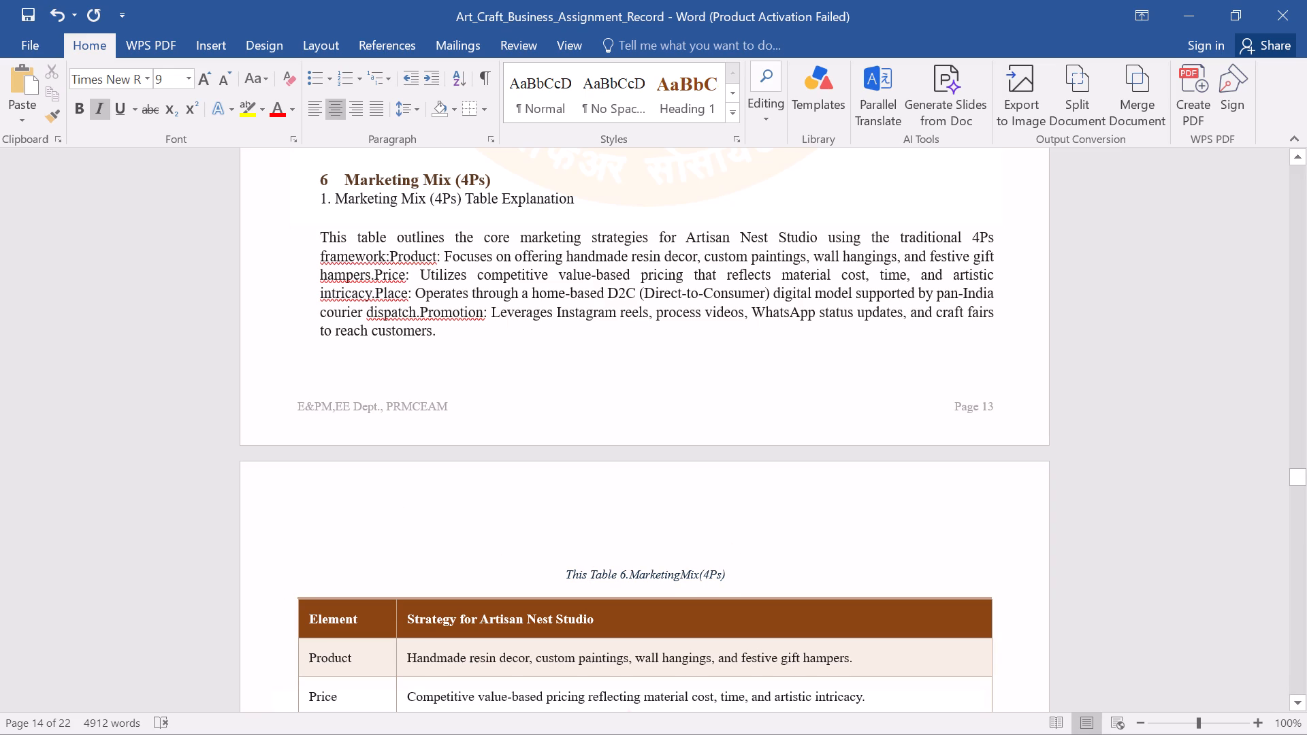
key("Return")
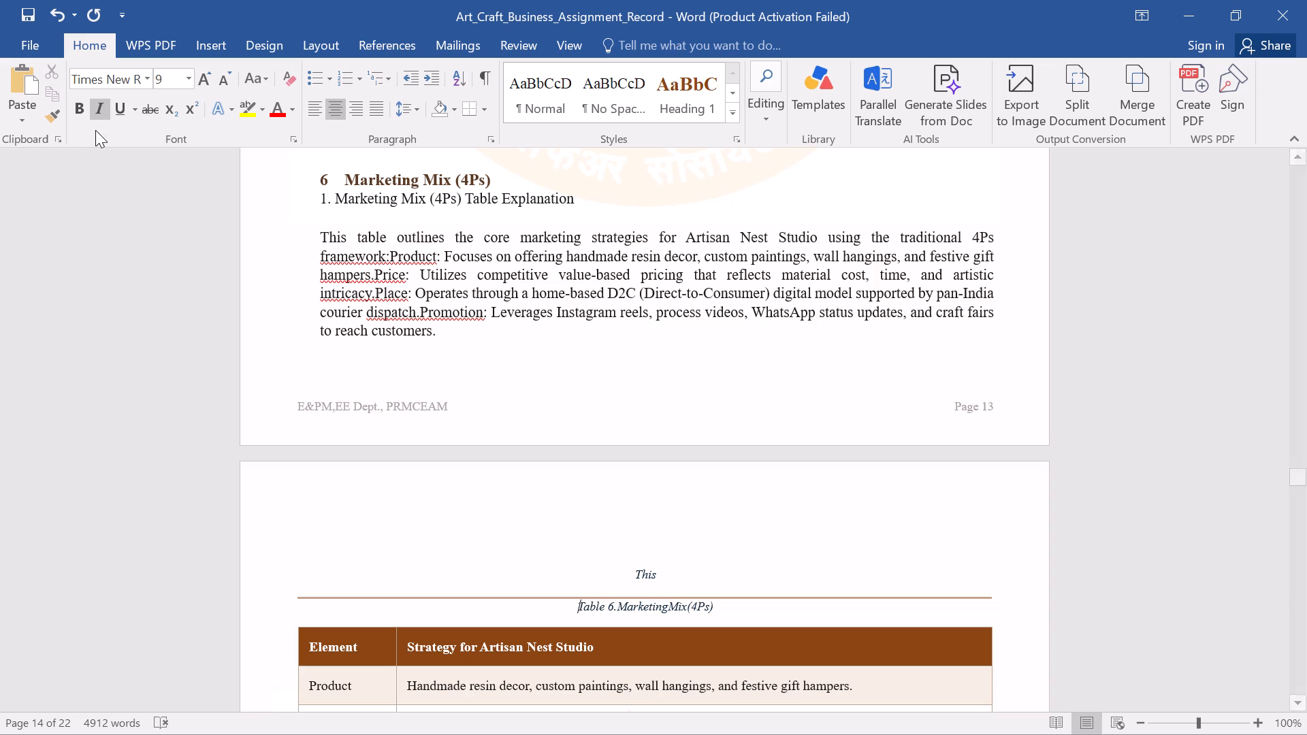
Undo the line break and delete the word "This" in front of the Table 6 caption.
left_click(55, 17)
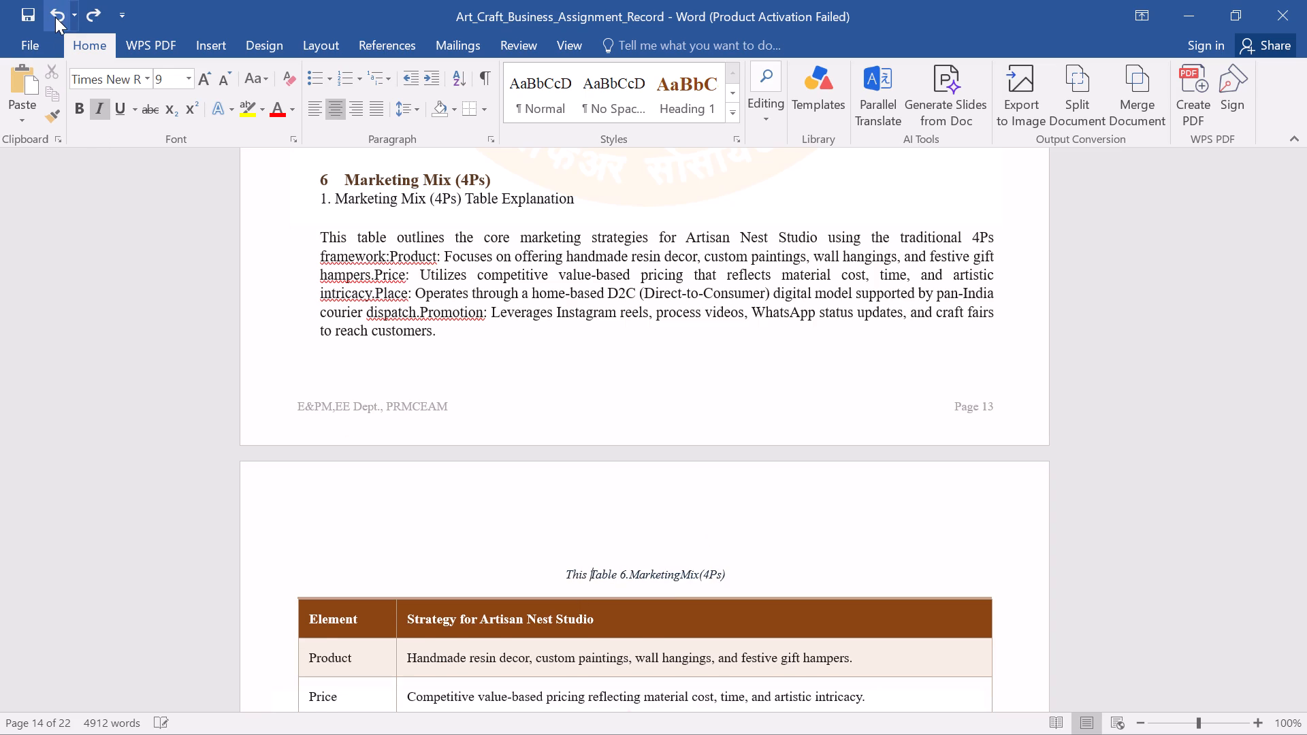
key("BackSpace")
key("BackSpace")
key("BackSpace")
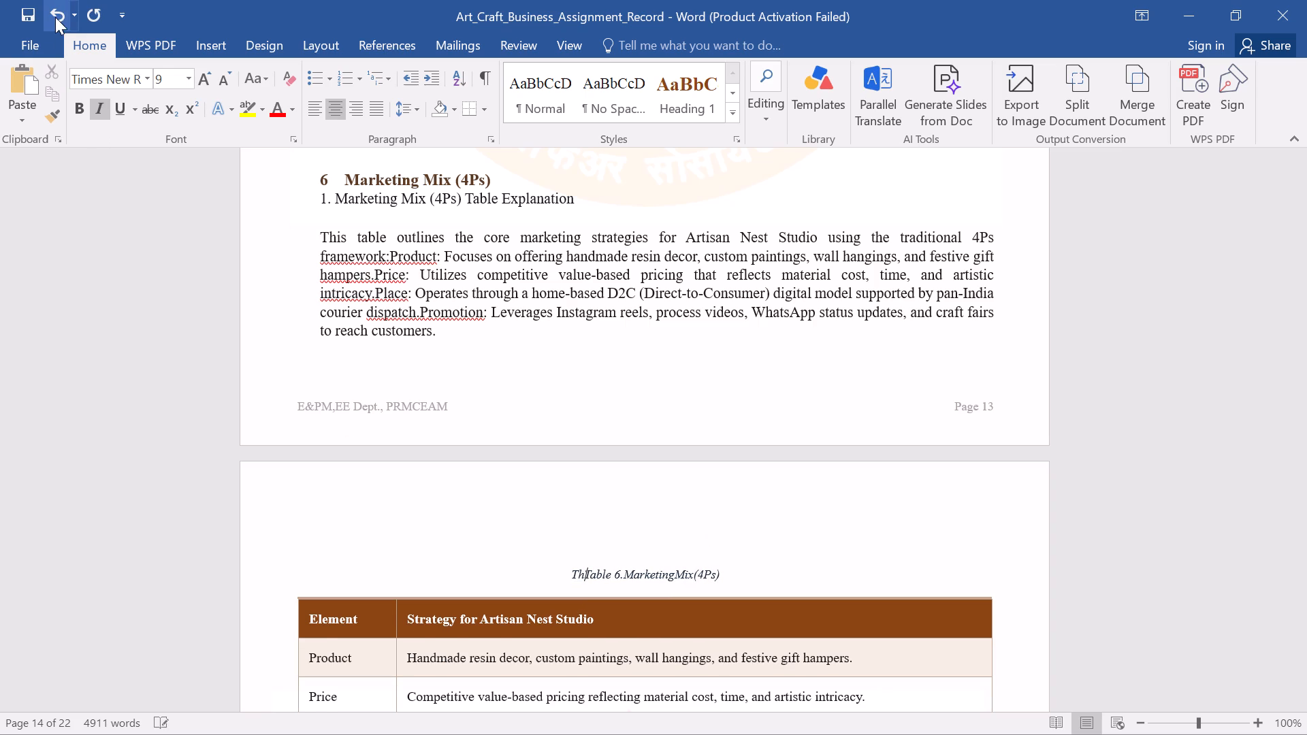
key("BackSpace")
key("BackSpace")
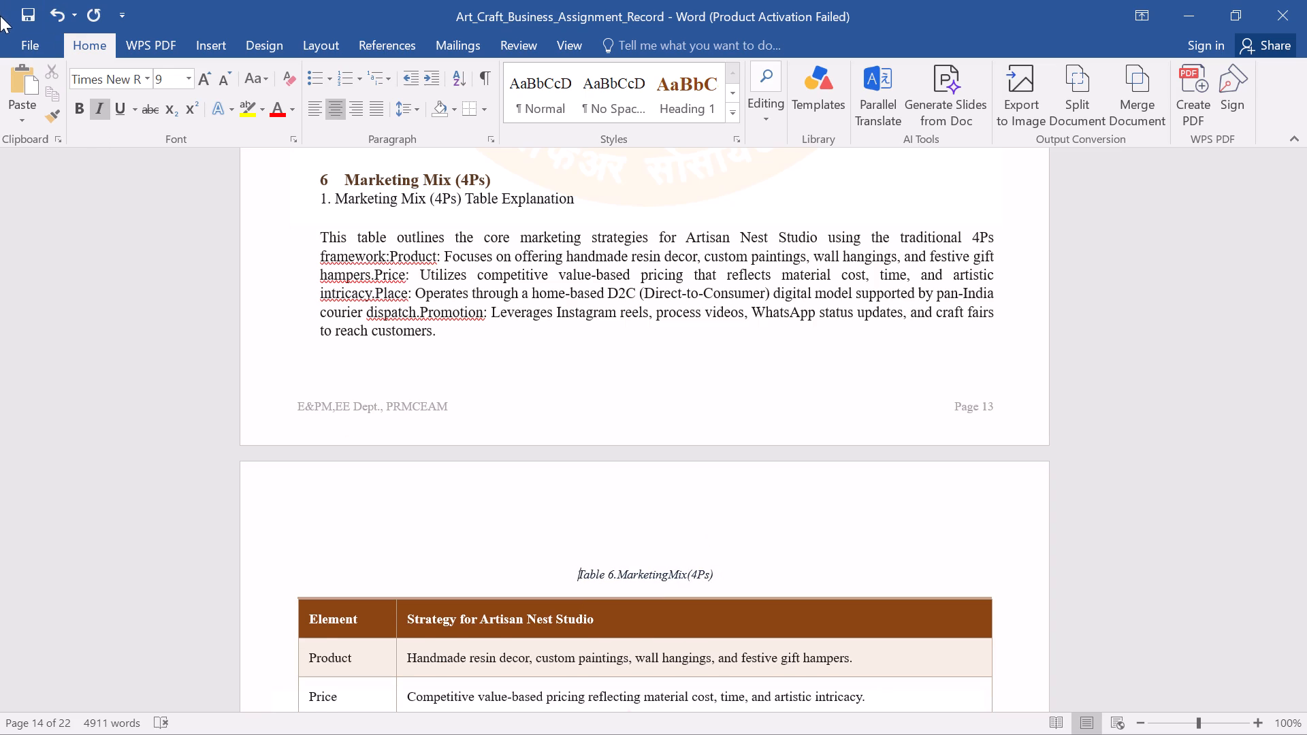
Start a new paragraph after the Marketing Mix (4Ps) explanation, following "to reach customers.".
left_click(312, 520)
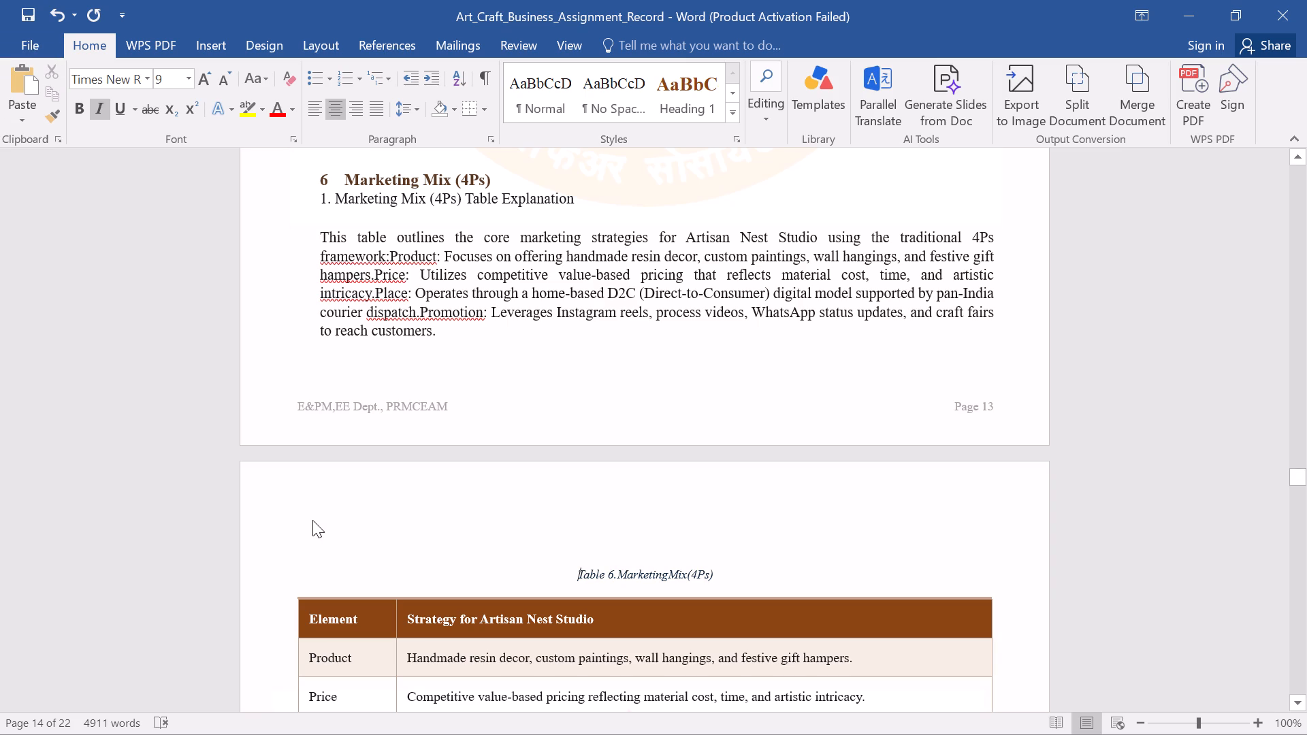
left_click(355, 517)
left_click(462, 340)
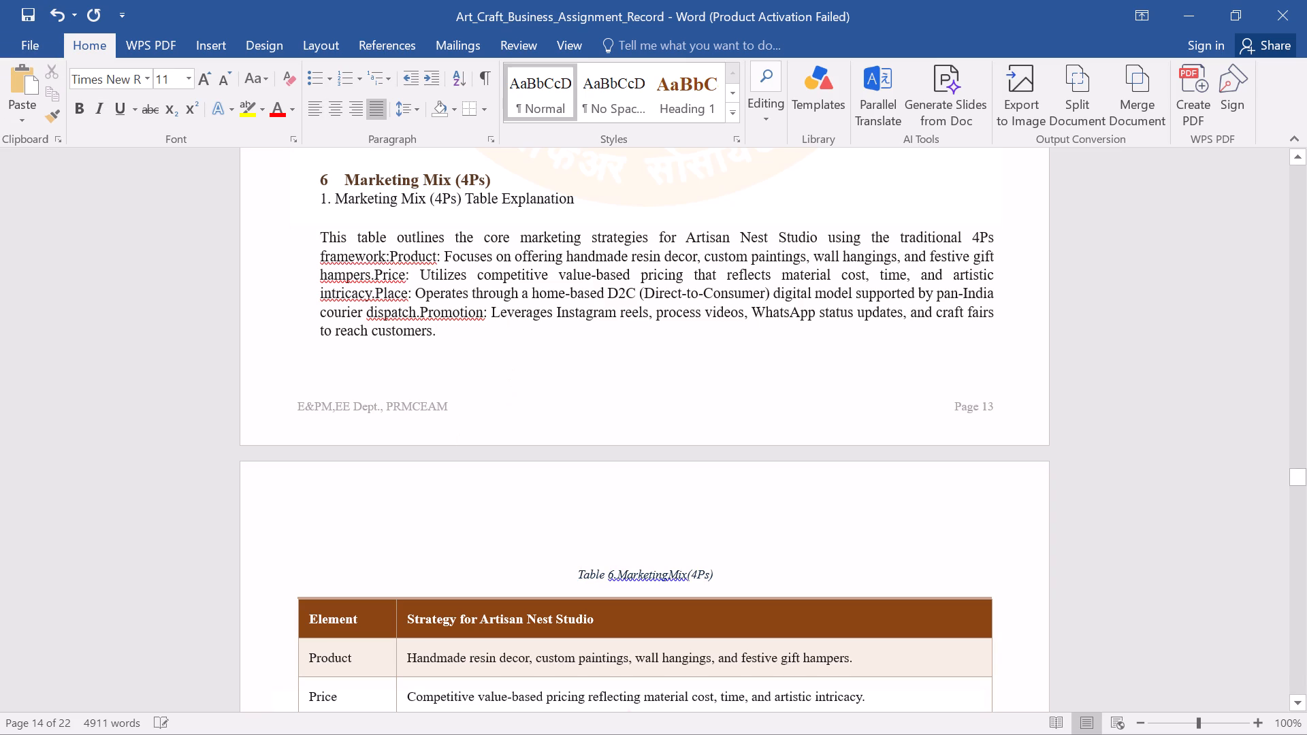
key("Return")
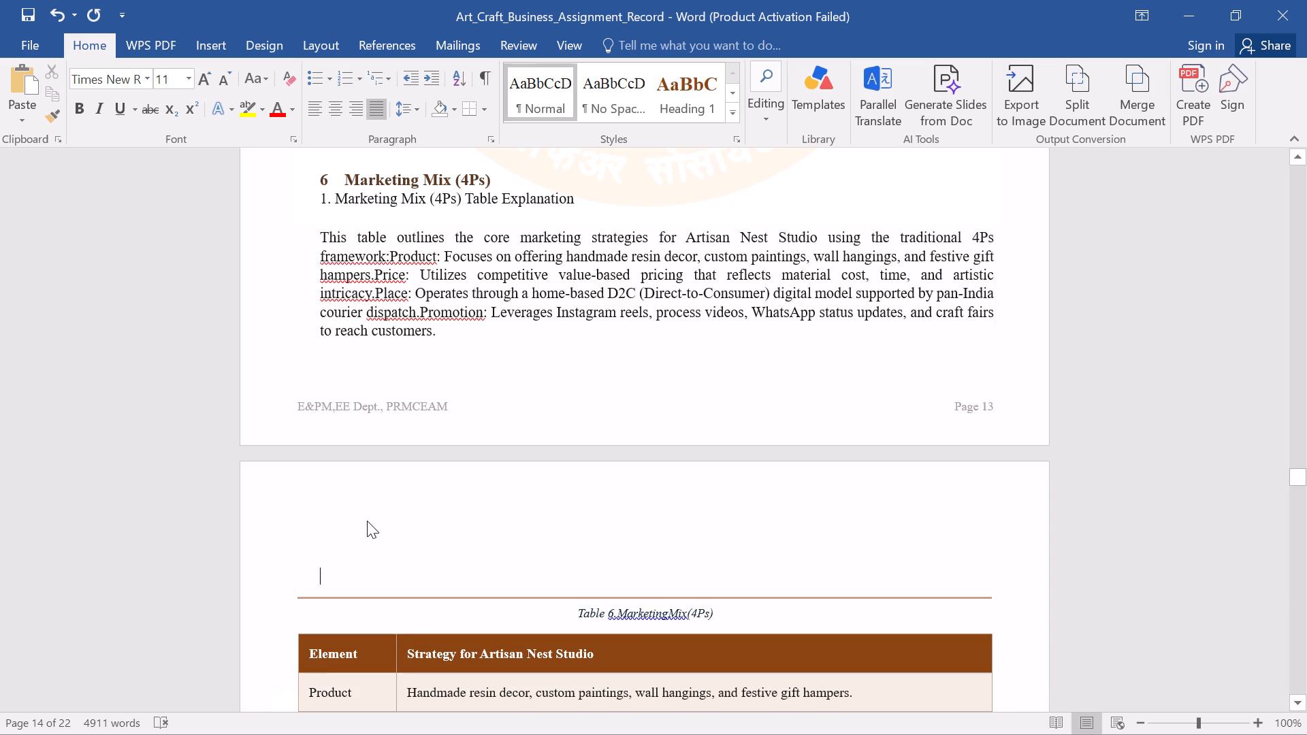
Delete the empty paragraph between the Marketing Mix (4Ps) explanation and the Table 6 caption.
left_click_drag(345, 593, 472, 396)
left_click_drag(472, 396, 487, 402)
key("BackSpace")
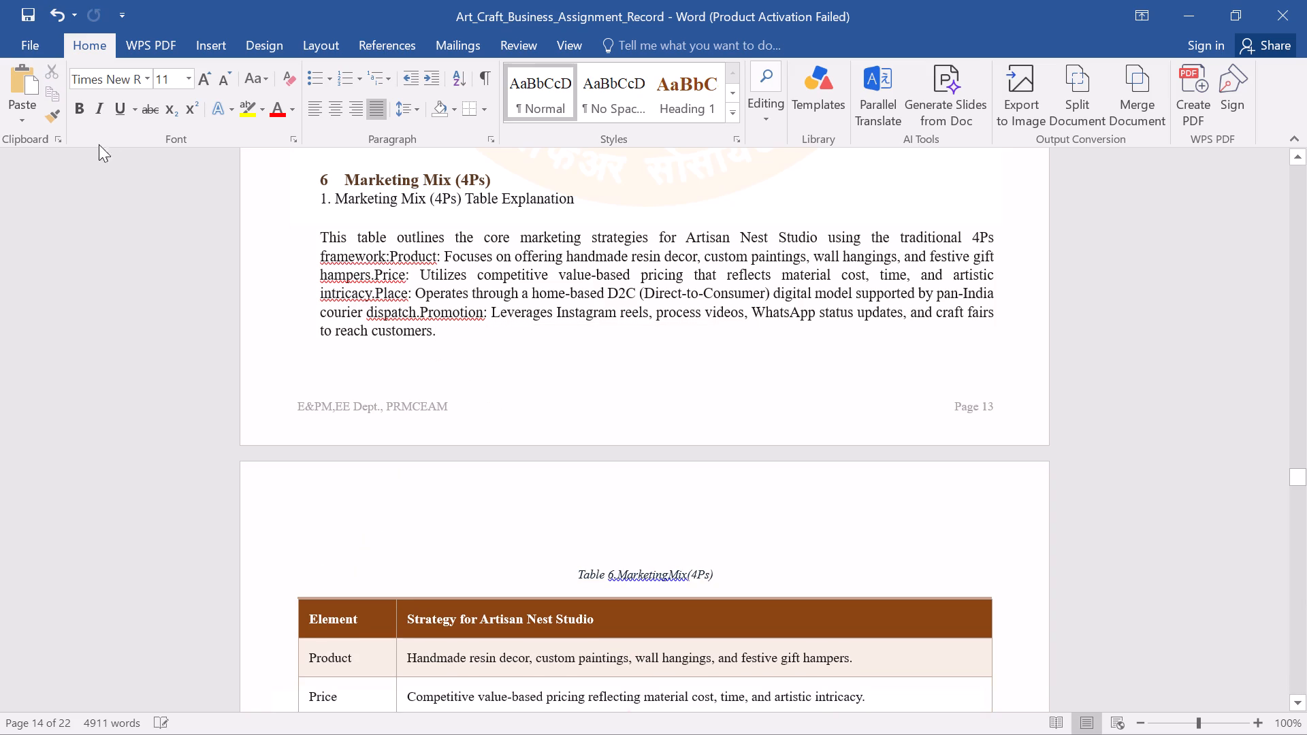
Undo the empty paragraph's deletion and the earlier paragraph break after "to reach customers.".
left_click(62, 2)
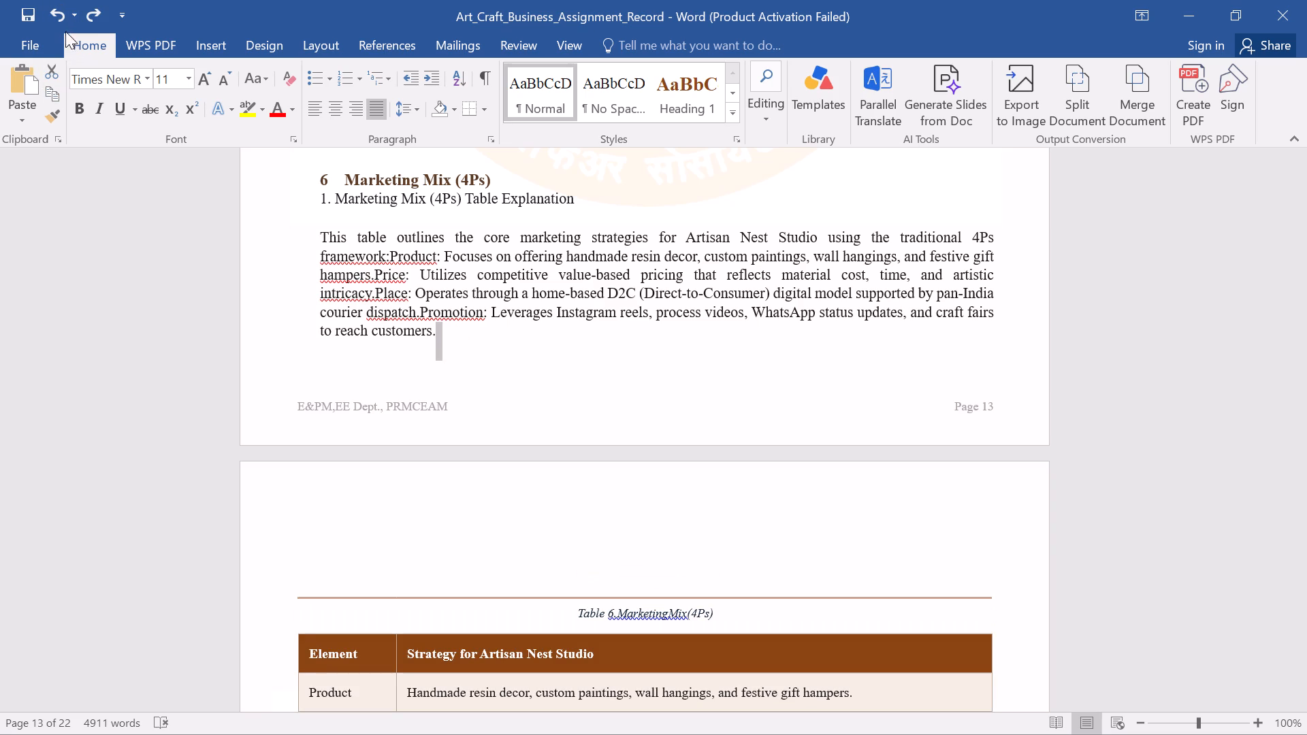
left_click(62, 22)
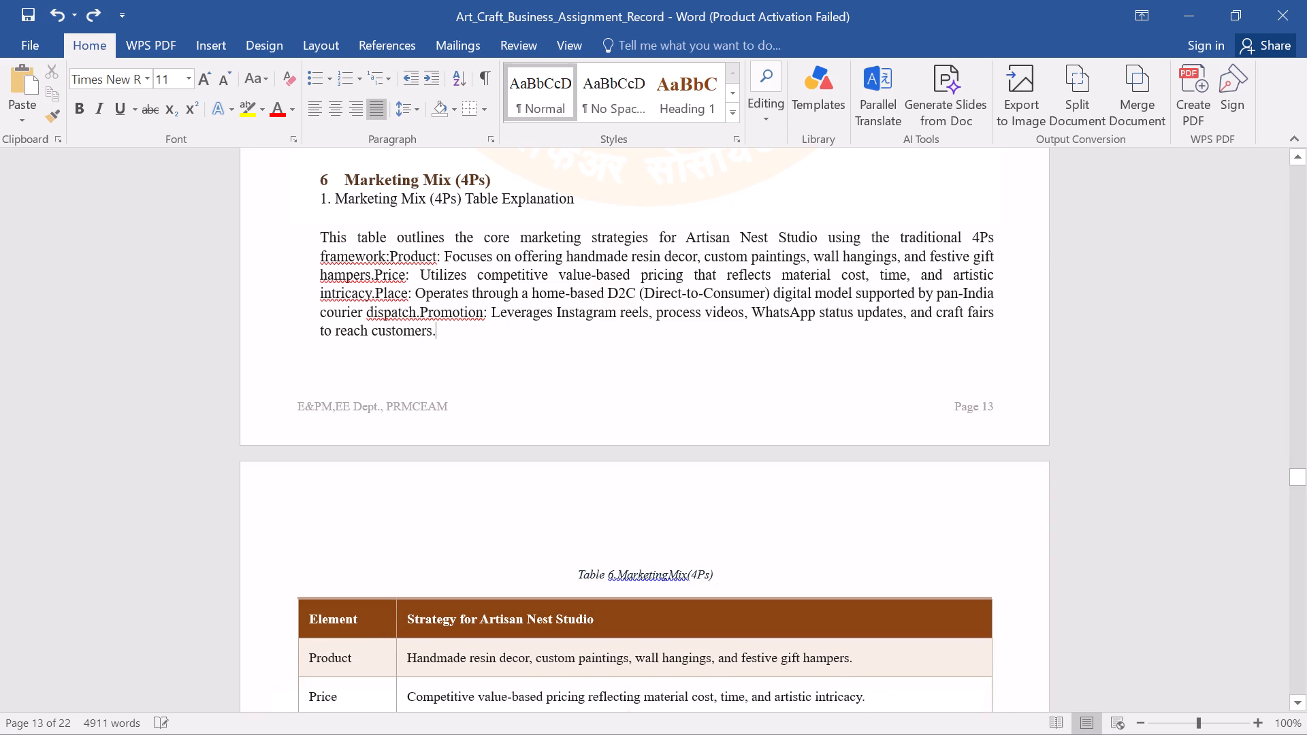
Continue the Marketing Mix explanation after "to reach customers." with five spaces and the words "This table is belong to".
key("space")
key("space")
key("space")
key("space")
key("space")
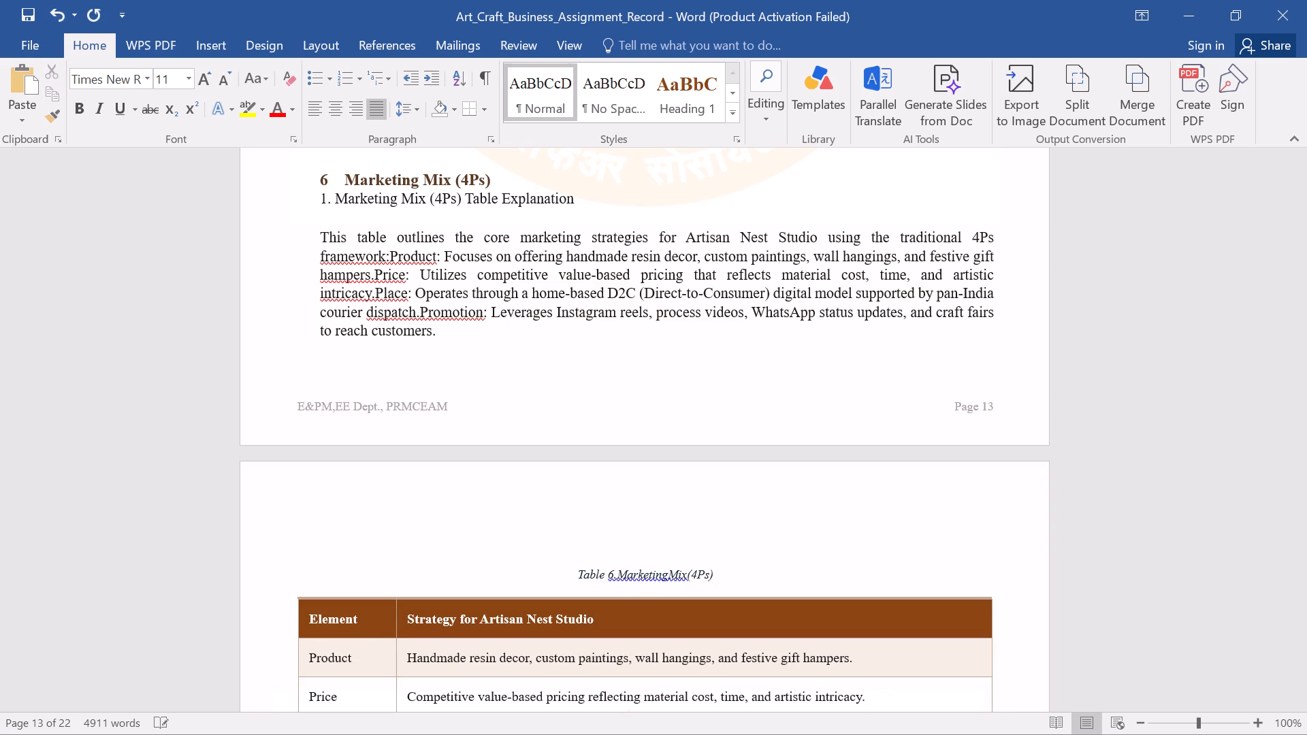
type("this table is belon")
key("space")
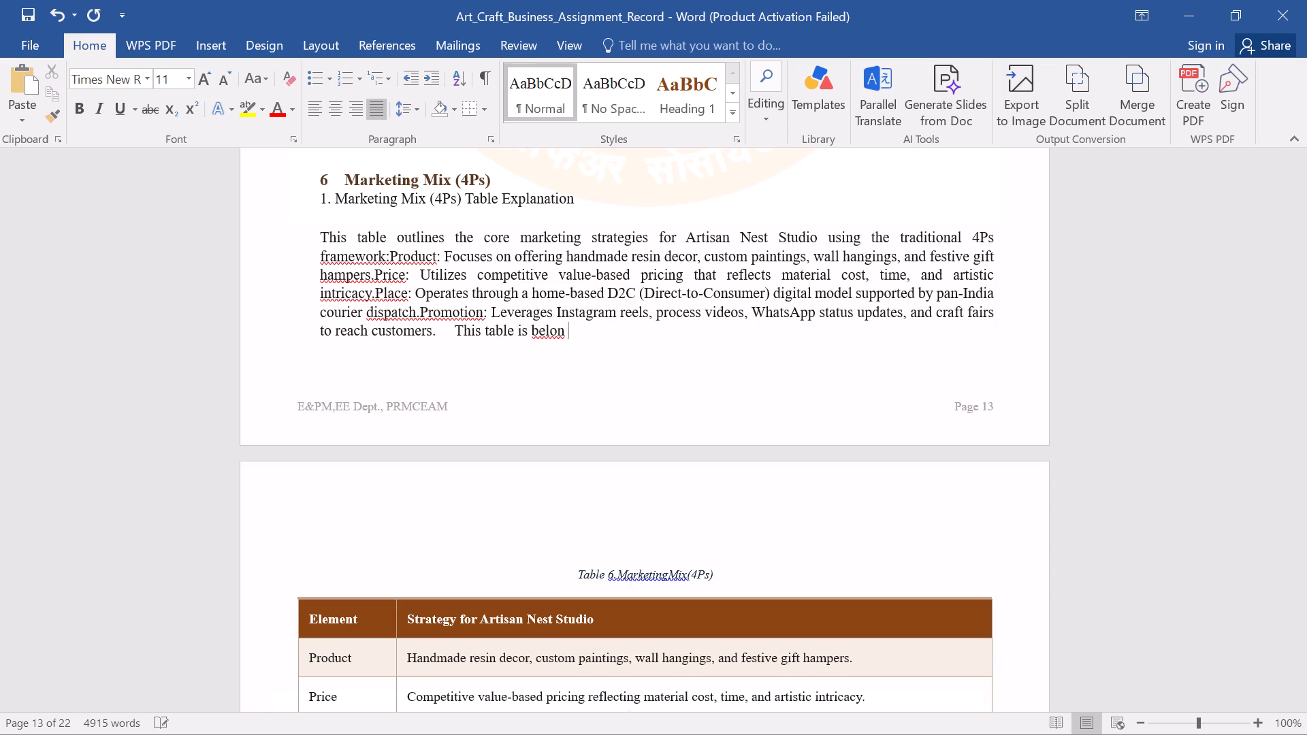
key("BackSpace")
type("g to")
key("space")
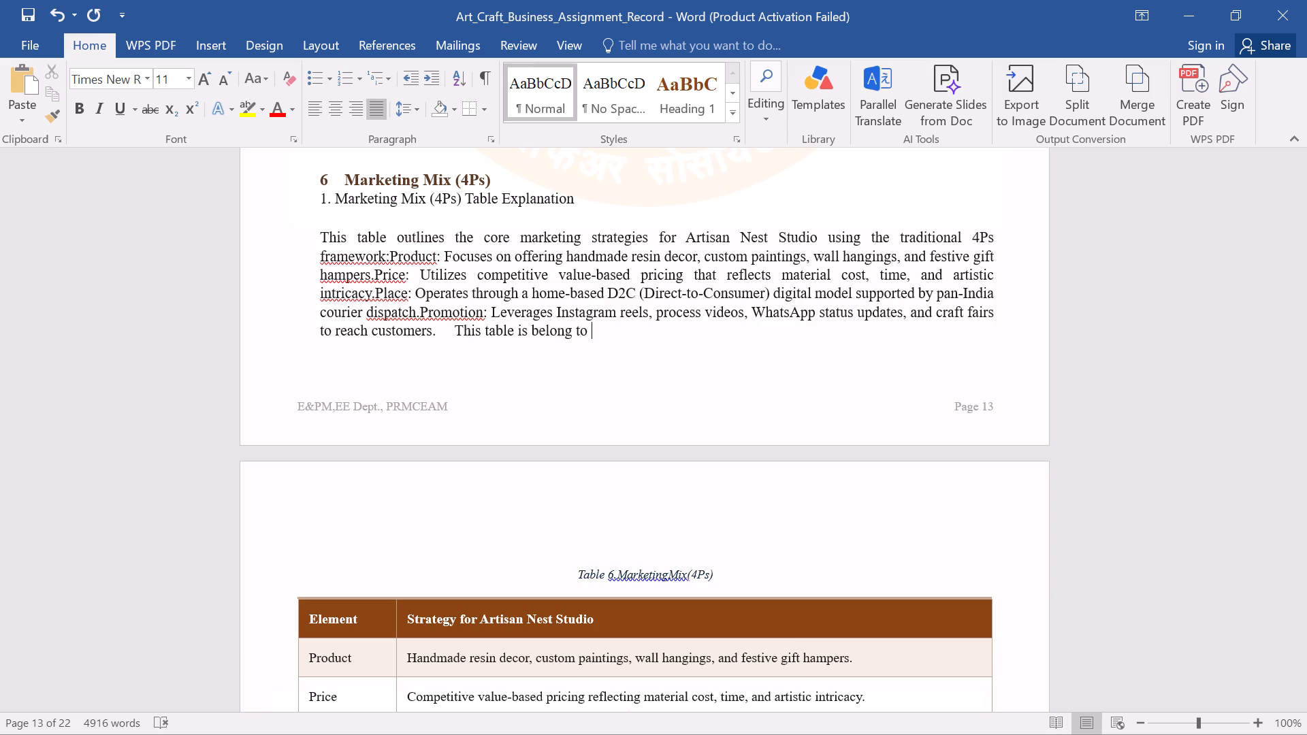
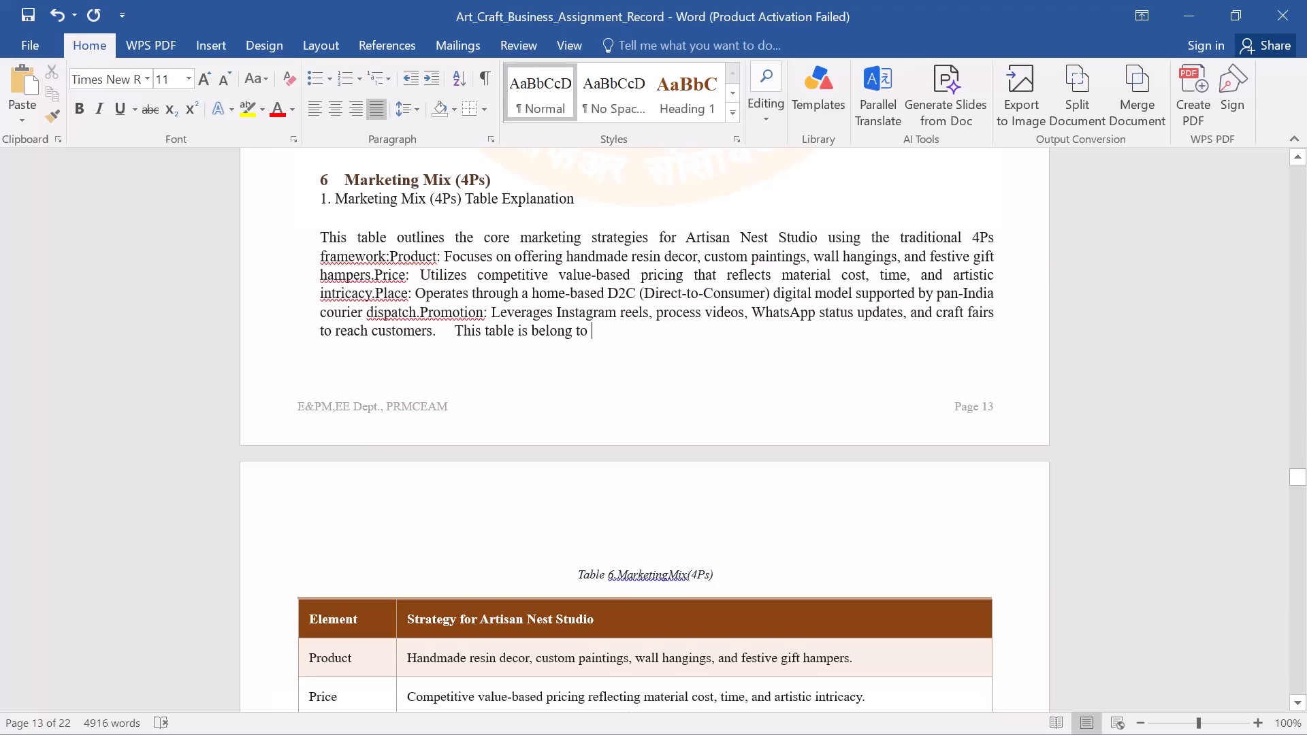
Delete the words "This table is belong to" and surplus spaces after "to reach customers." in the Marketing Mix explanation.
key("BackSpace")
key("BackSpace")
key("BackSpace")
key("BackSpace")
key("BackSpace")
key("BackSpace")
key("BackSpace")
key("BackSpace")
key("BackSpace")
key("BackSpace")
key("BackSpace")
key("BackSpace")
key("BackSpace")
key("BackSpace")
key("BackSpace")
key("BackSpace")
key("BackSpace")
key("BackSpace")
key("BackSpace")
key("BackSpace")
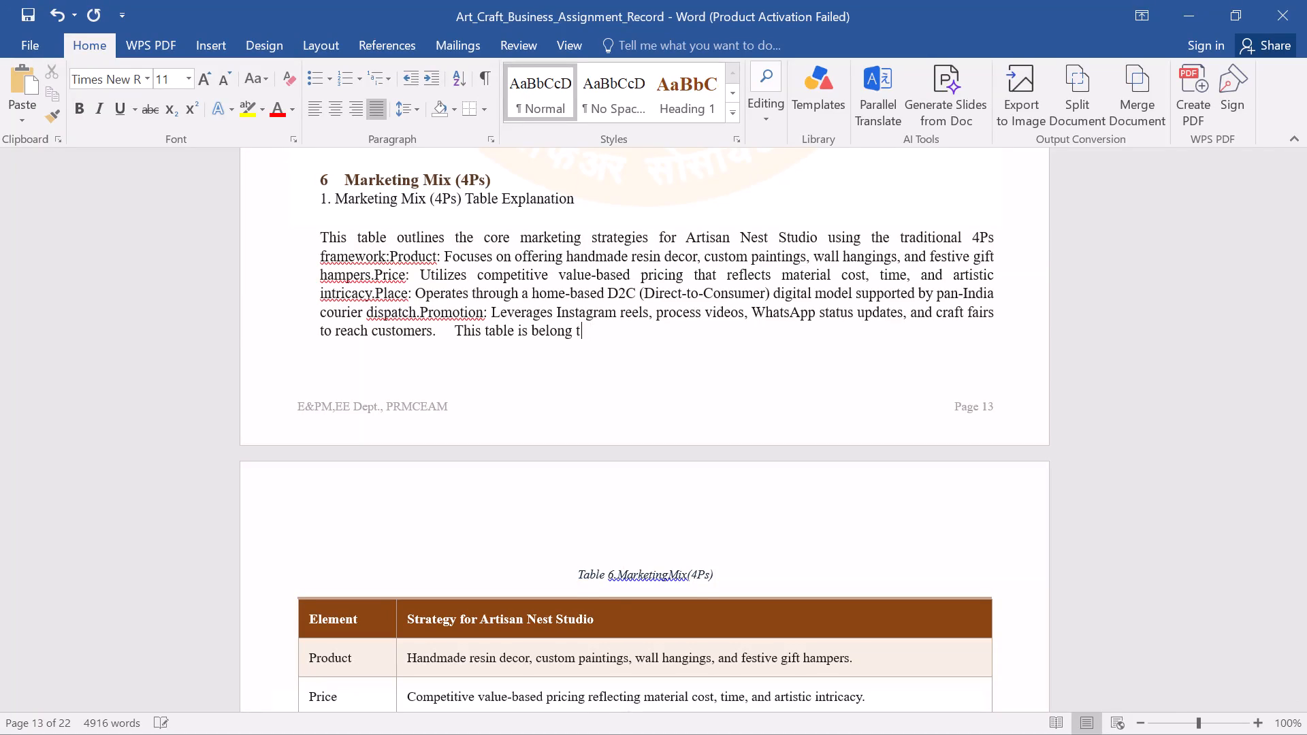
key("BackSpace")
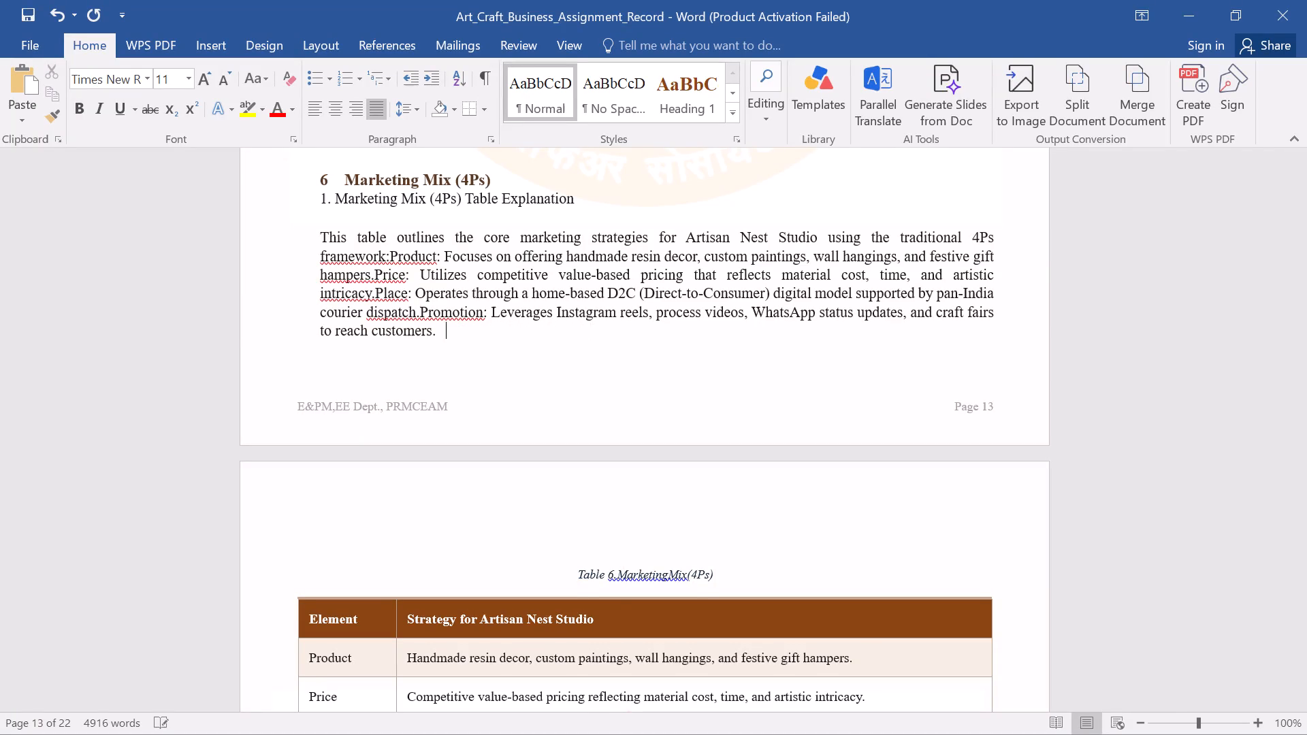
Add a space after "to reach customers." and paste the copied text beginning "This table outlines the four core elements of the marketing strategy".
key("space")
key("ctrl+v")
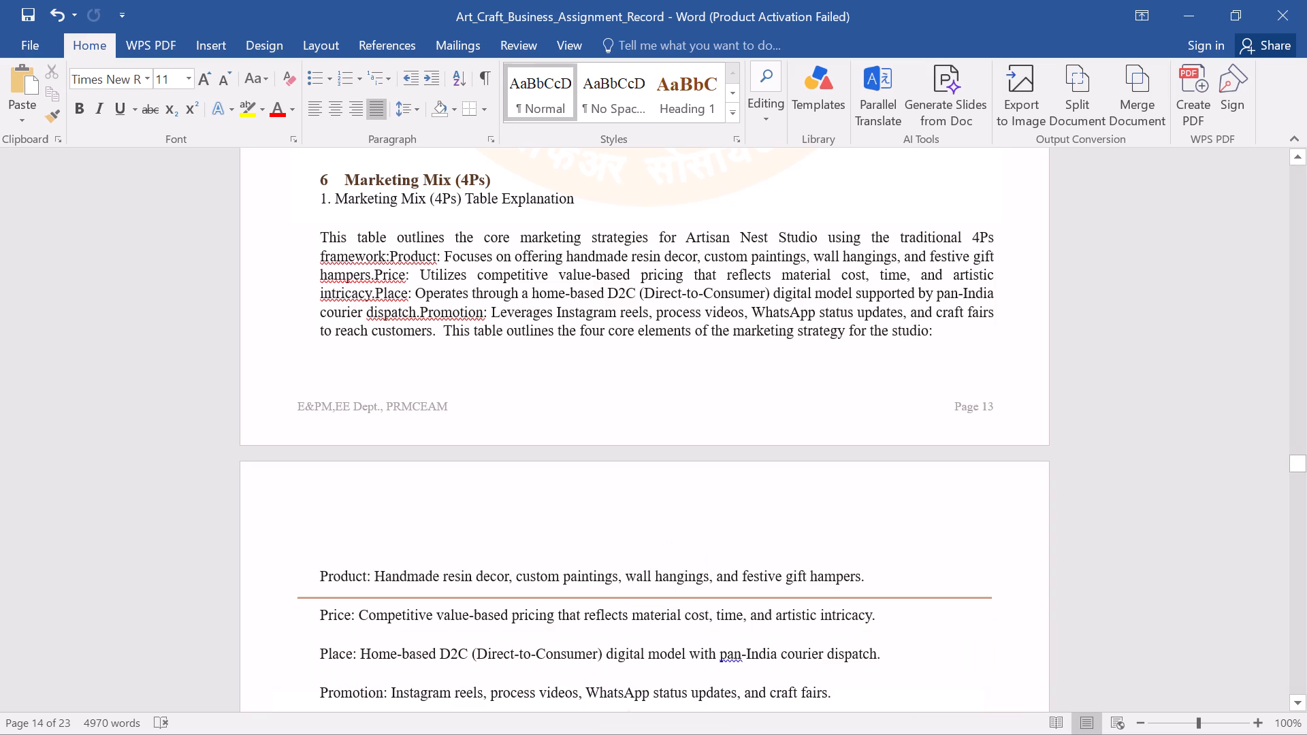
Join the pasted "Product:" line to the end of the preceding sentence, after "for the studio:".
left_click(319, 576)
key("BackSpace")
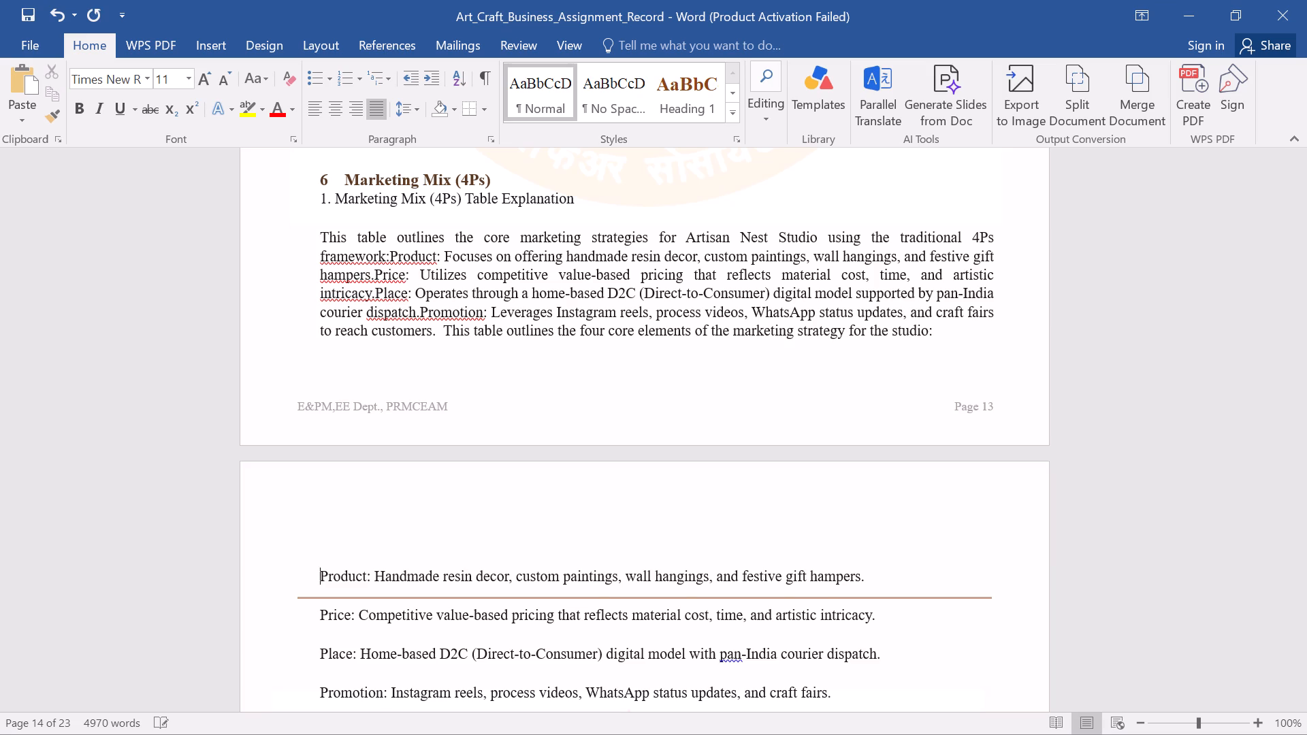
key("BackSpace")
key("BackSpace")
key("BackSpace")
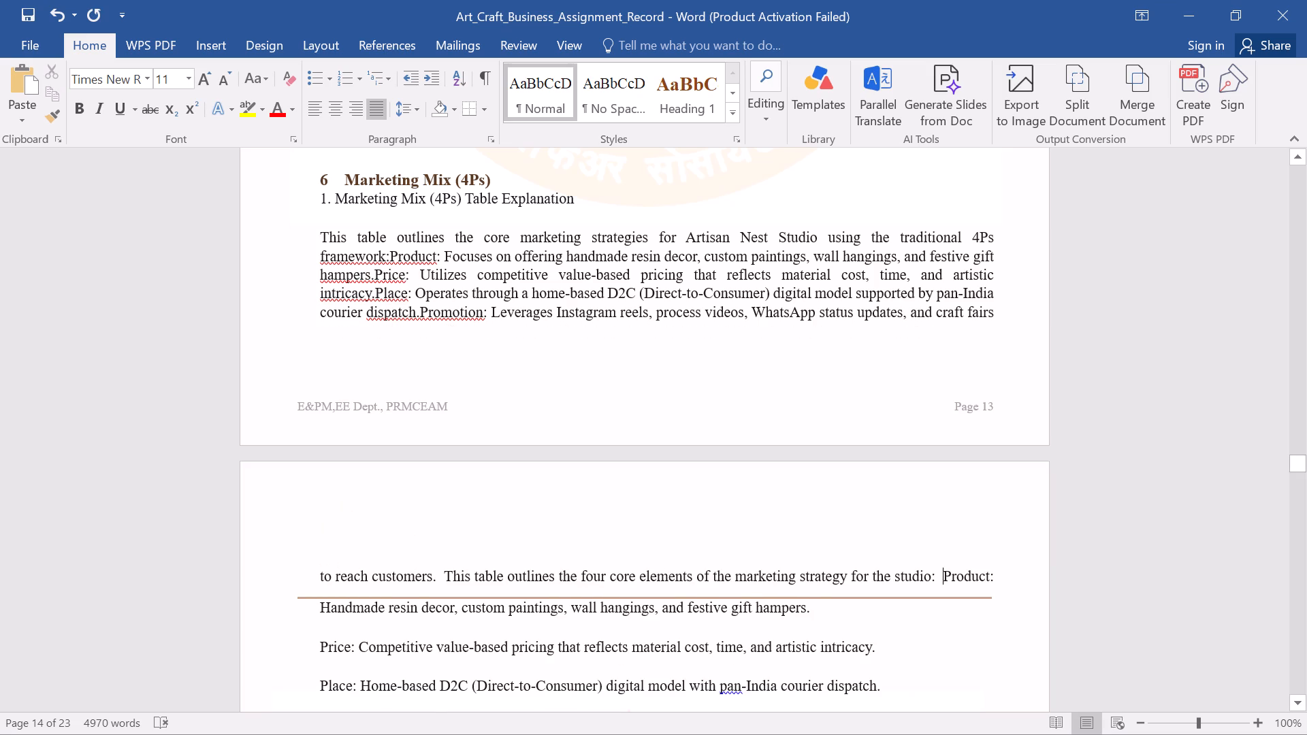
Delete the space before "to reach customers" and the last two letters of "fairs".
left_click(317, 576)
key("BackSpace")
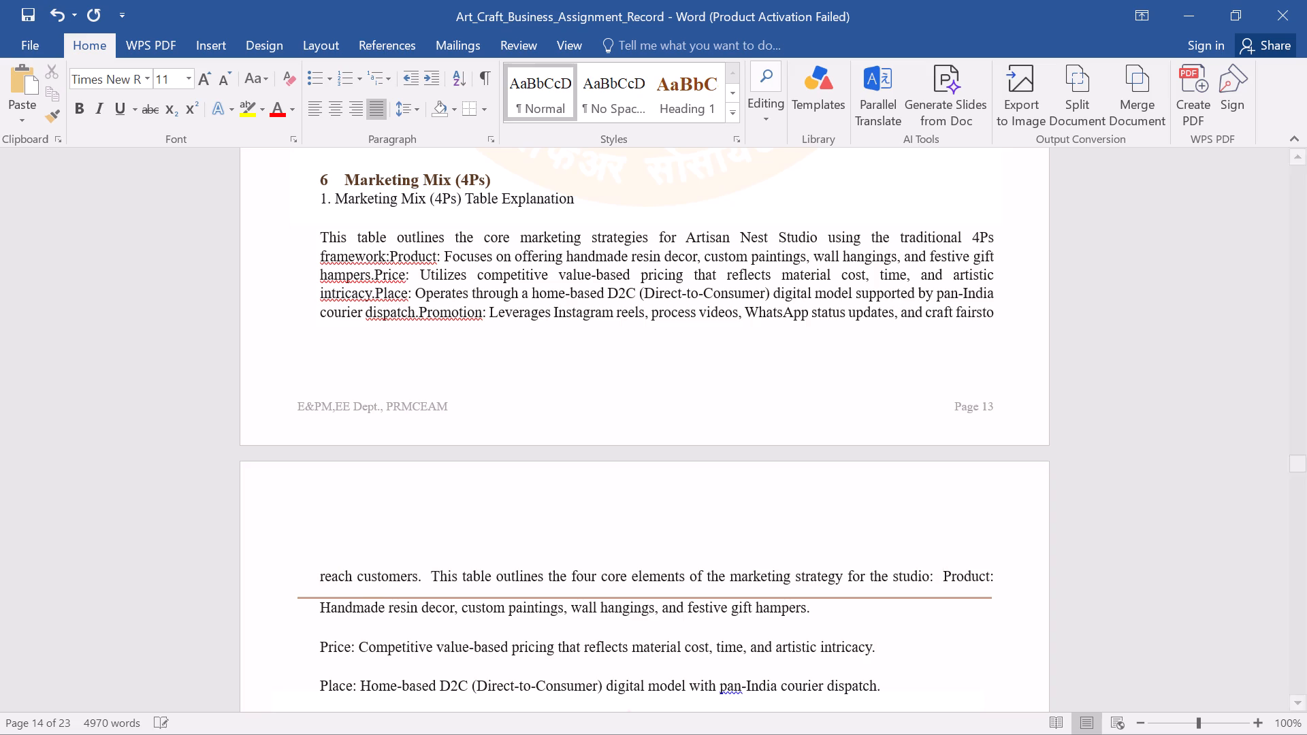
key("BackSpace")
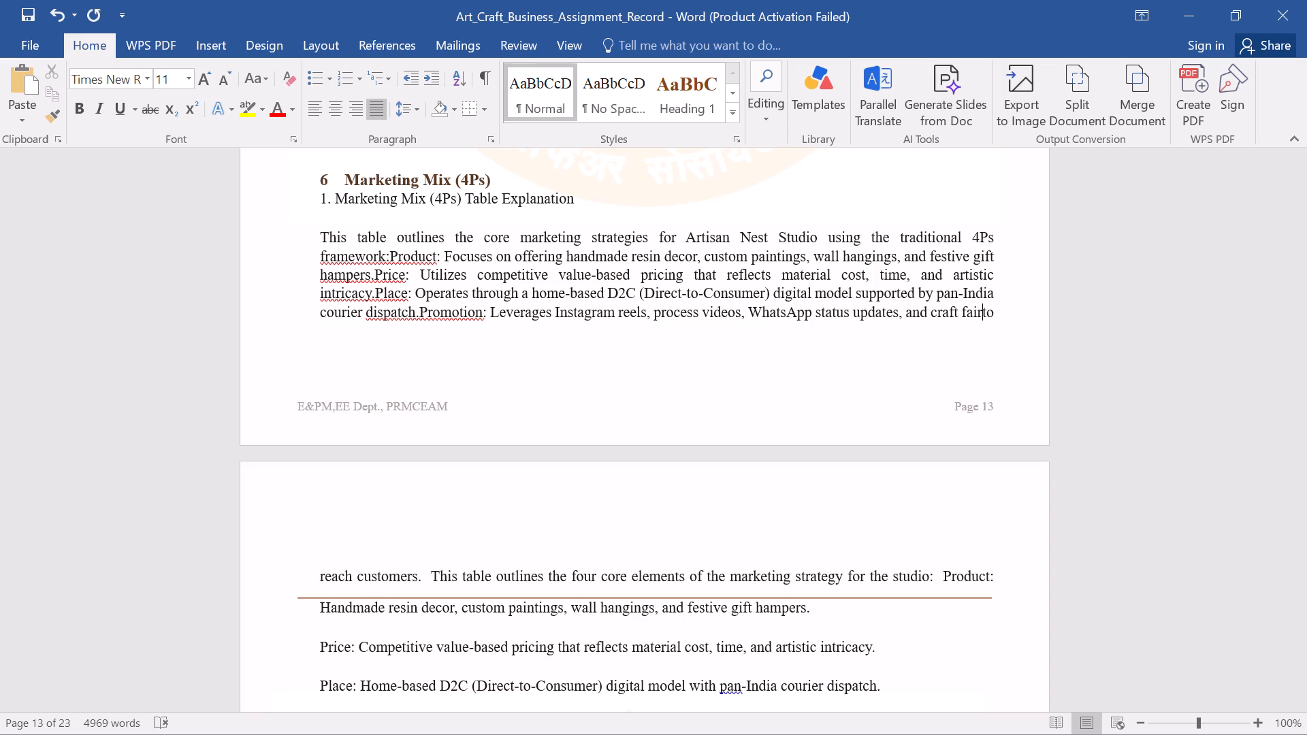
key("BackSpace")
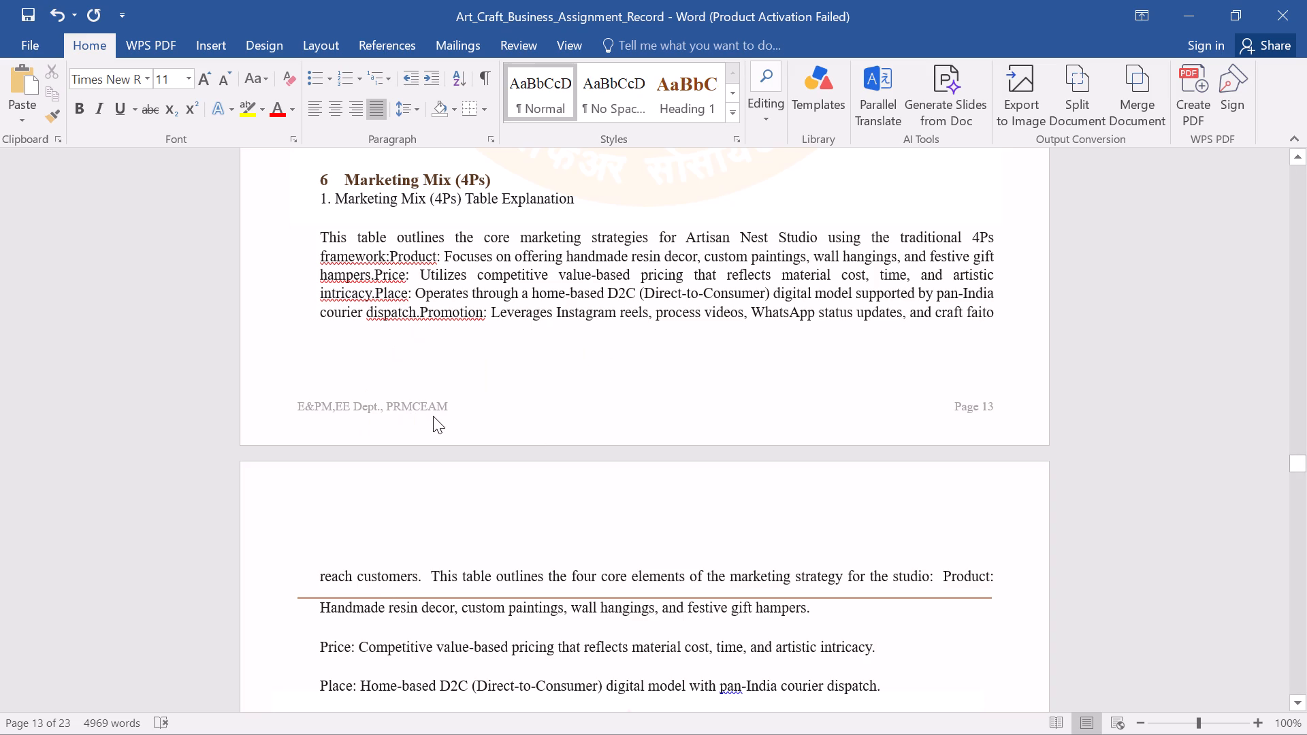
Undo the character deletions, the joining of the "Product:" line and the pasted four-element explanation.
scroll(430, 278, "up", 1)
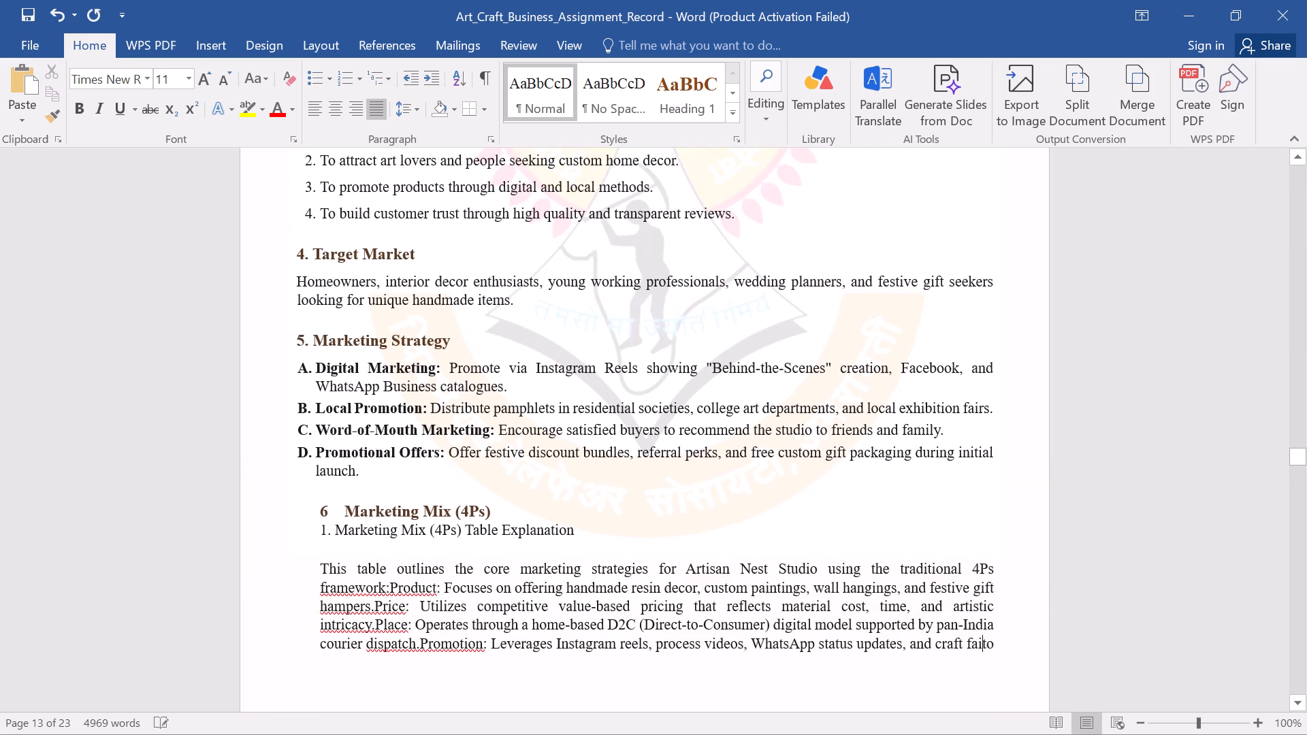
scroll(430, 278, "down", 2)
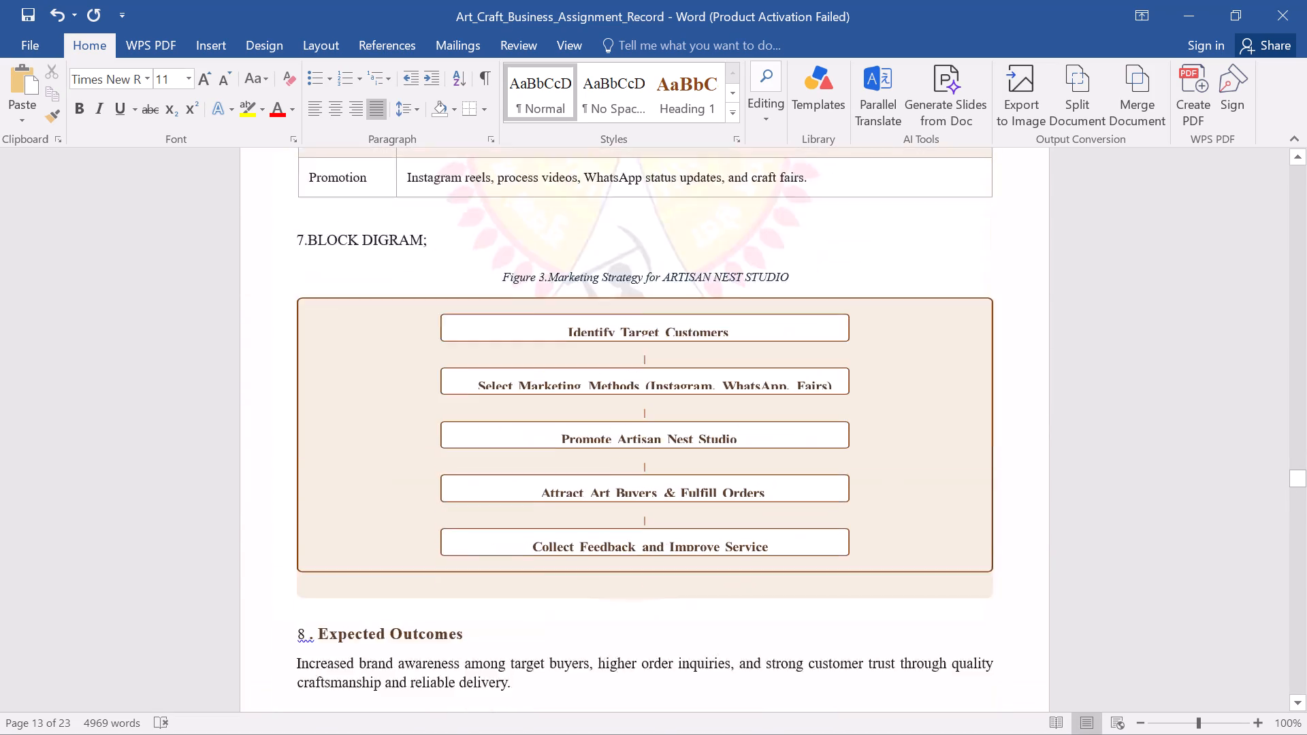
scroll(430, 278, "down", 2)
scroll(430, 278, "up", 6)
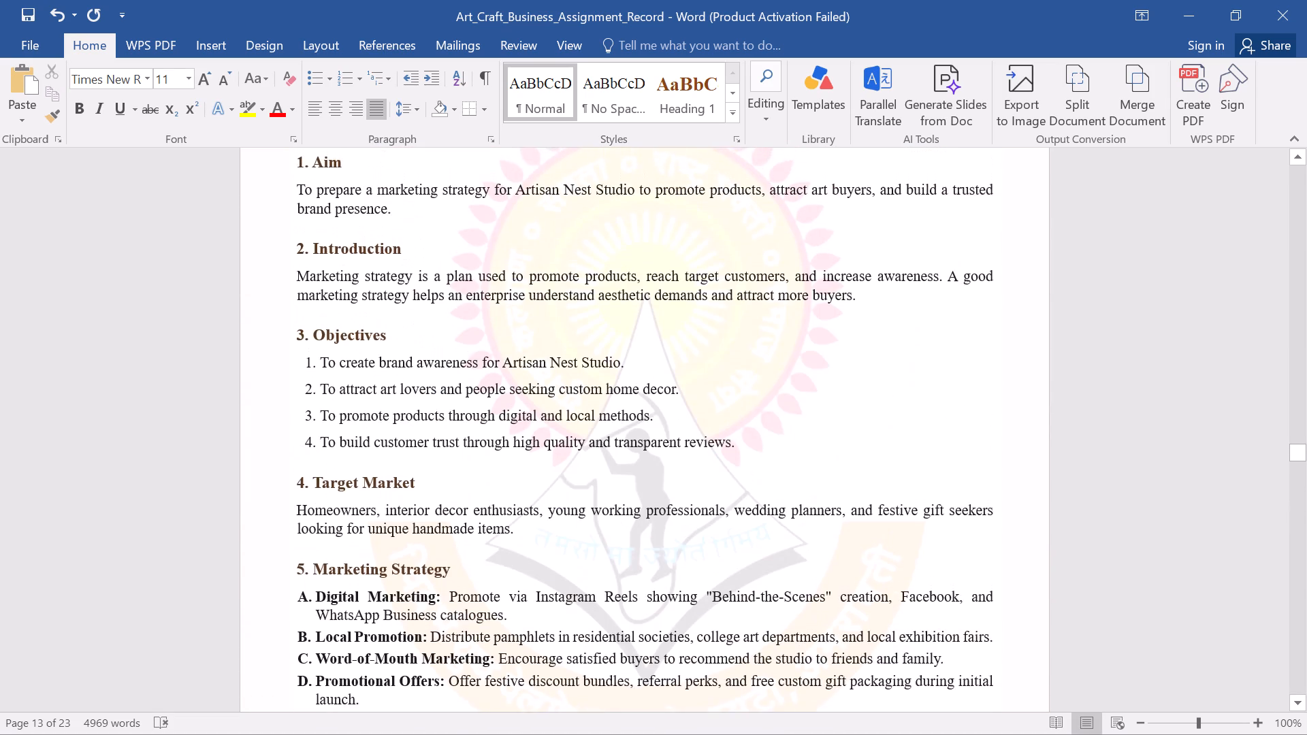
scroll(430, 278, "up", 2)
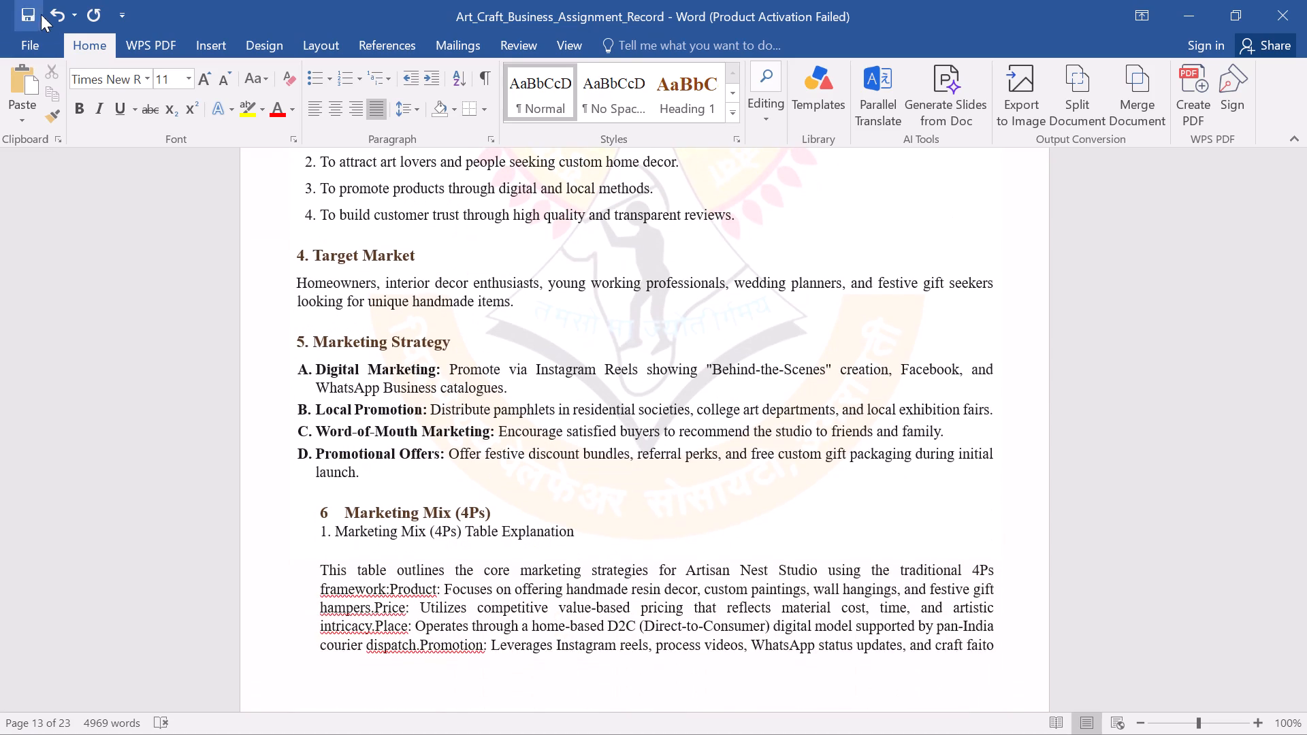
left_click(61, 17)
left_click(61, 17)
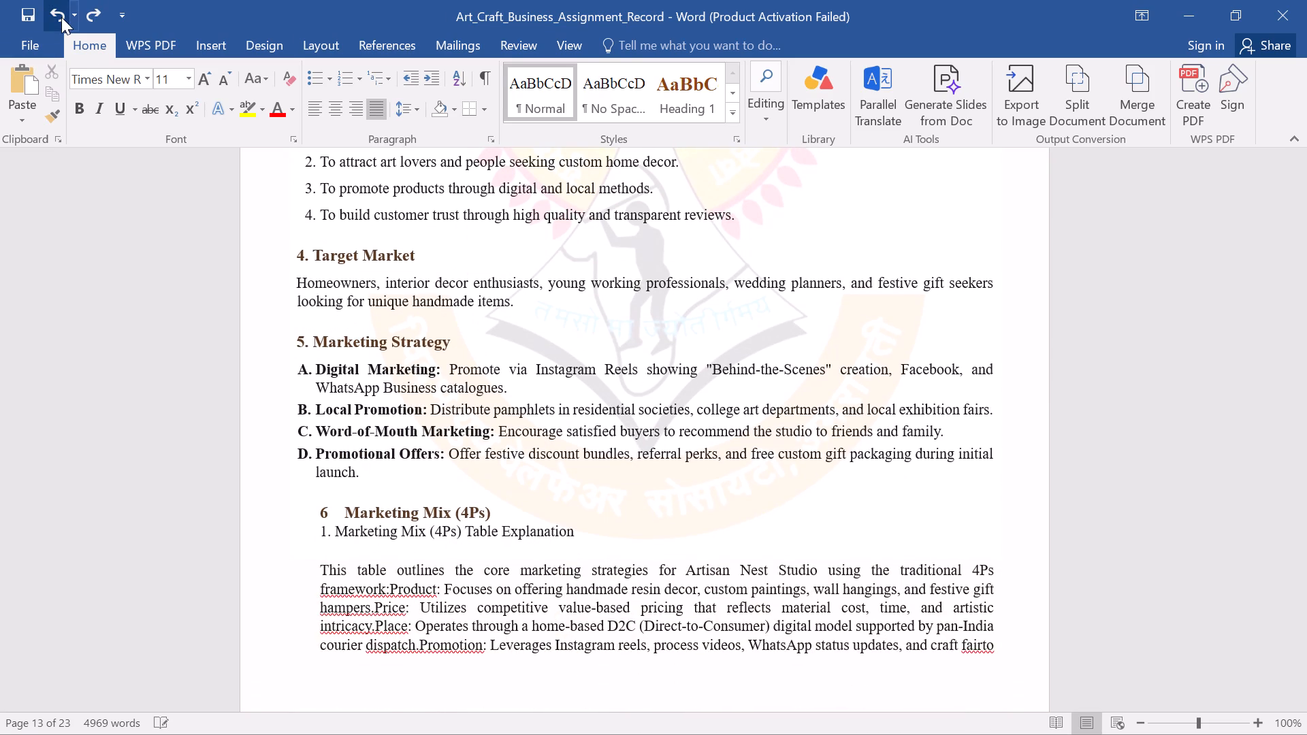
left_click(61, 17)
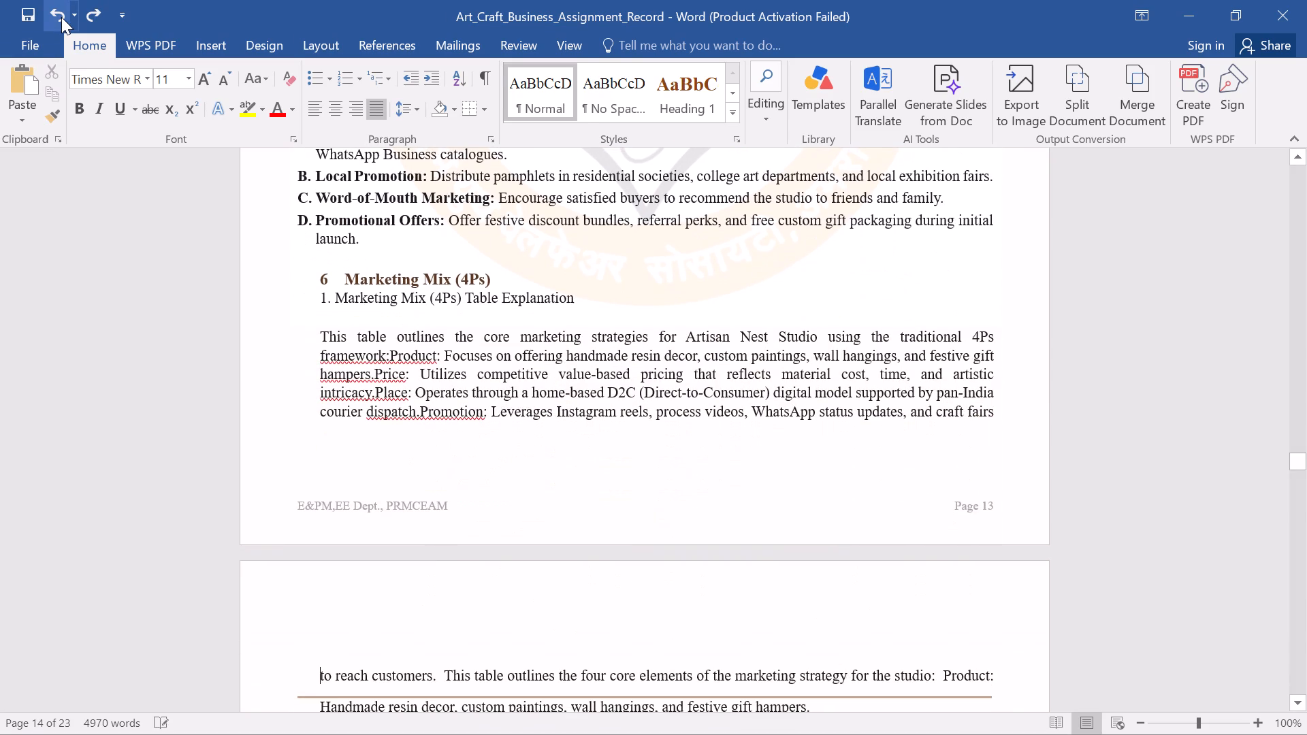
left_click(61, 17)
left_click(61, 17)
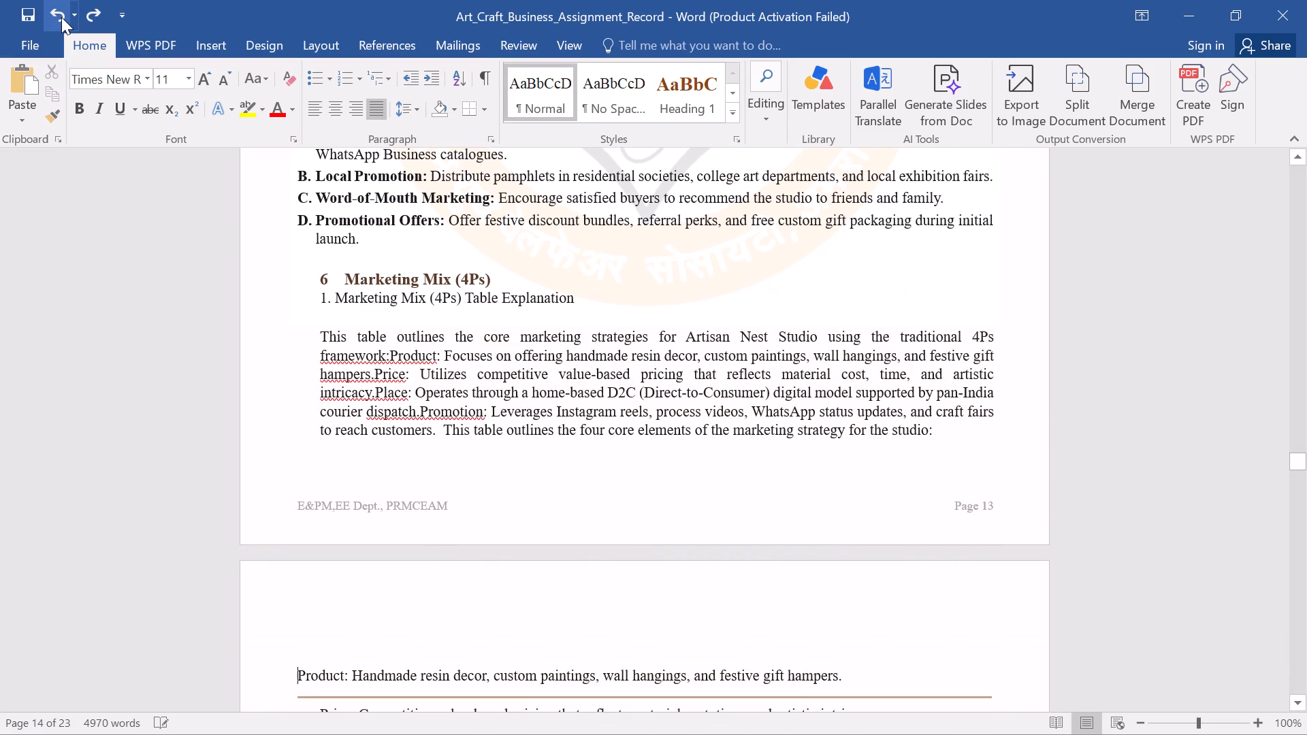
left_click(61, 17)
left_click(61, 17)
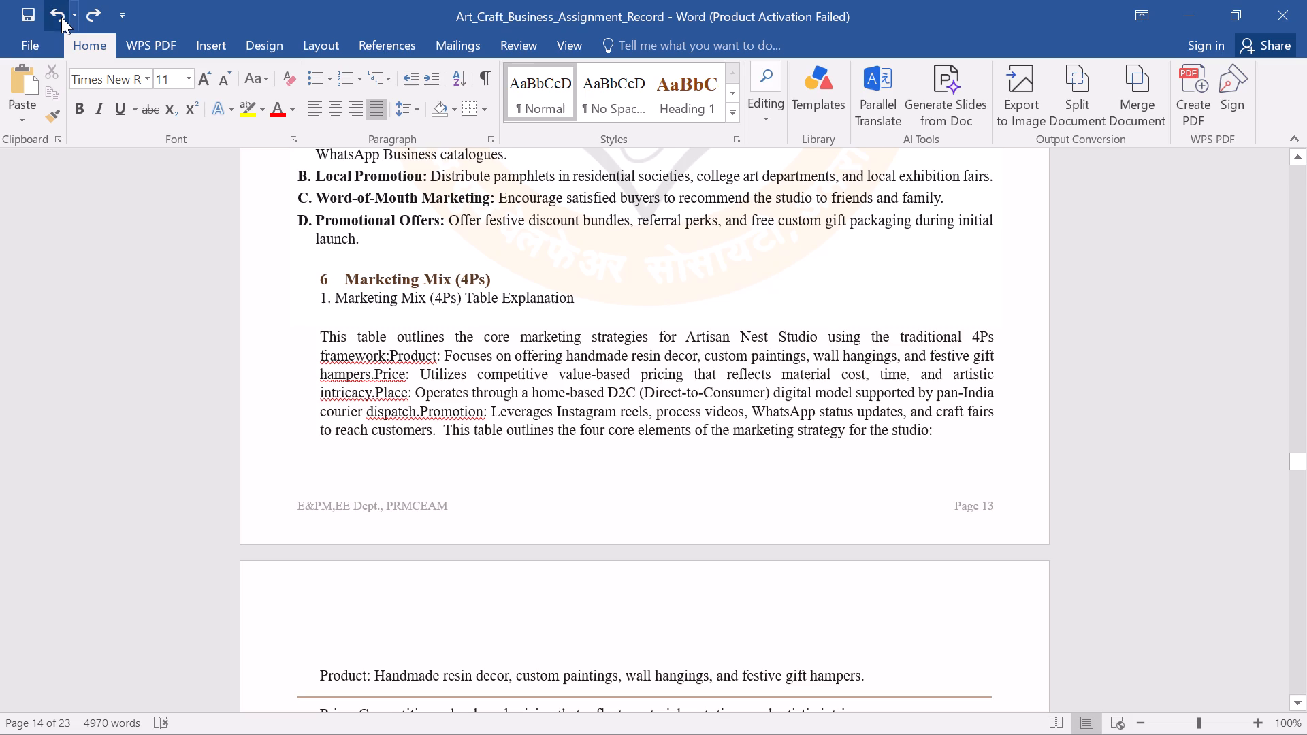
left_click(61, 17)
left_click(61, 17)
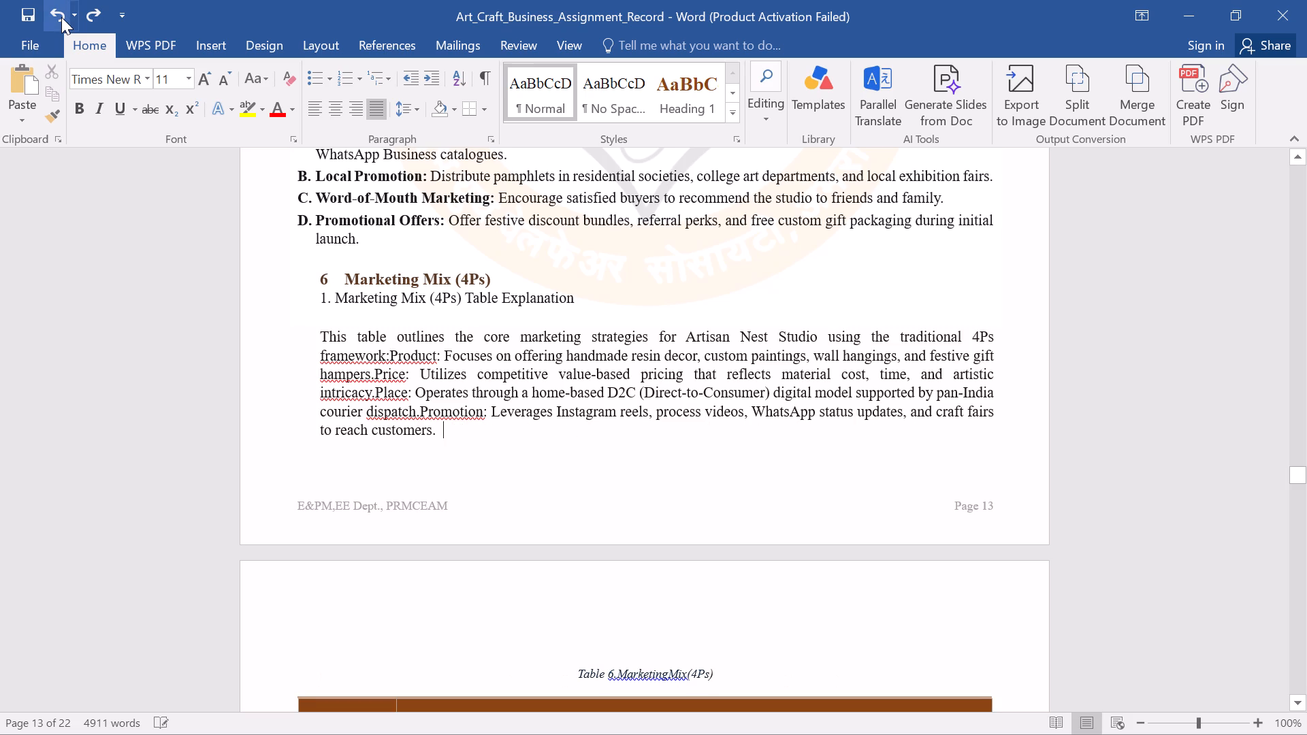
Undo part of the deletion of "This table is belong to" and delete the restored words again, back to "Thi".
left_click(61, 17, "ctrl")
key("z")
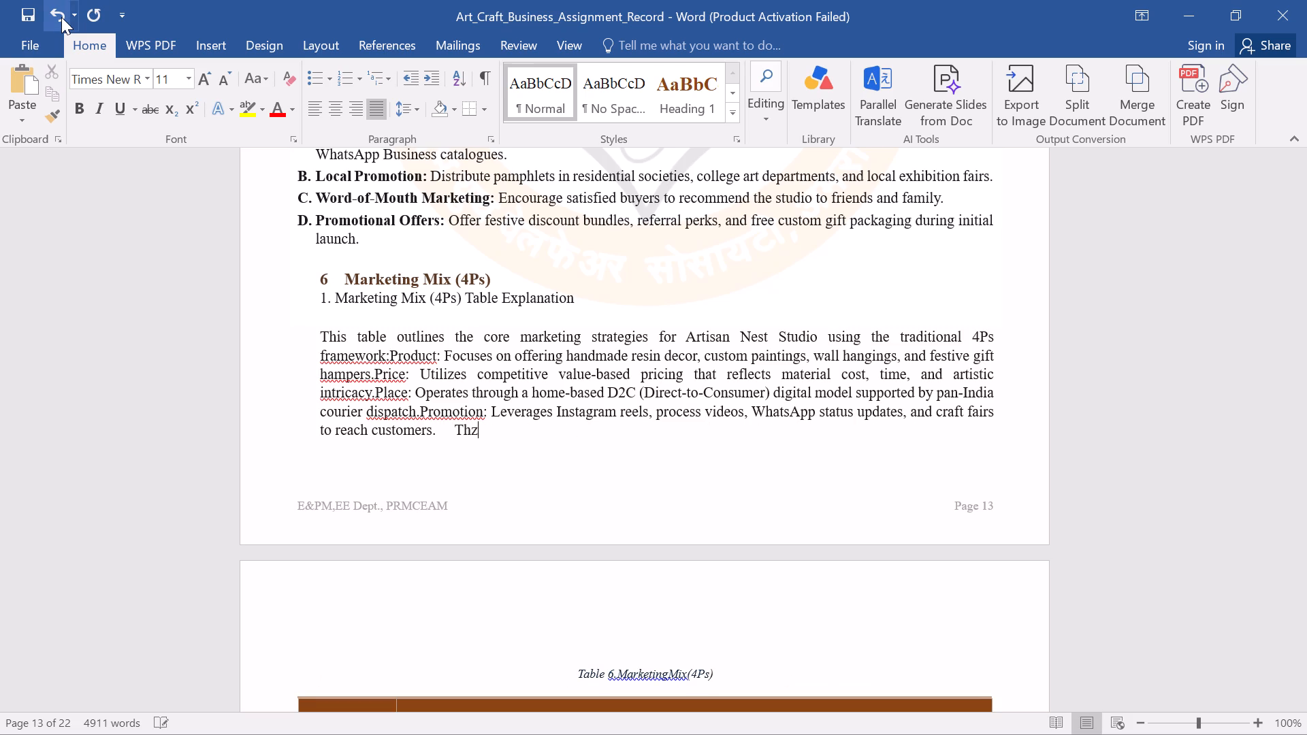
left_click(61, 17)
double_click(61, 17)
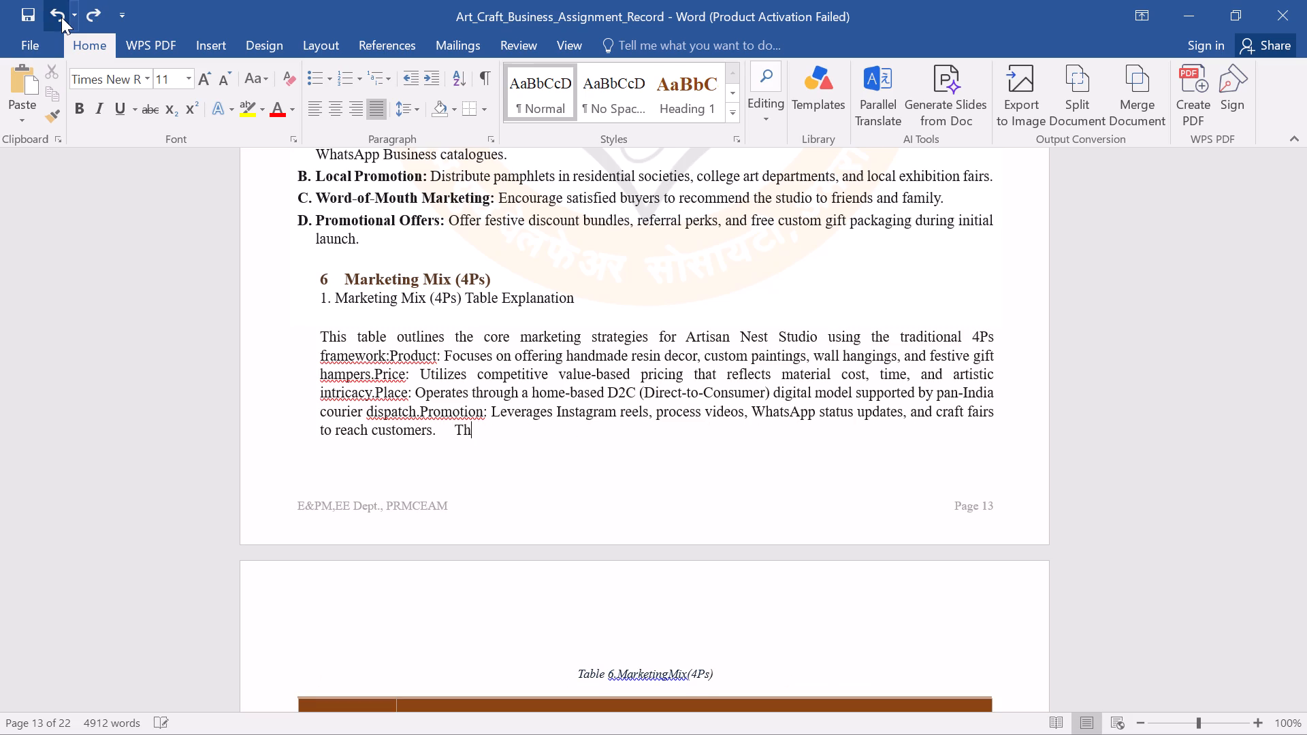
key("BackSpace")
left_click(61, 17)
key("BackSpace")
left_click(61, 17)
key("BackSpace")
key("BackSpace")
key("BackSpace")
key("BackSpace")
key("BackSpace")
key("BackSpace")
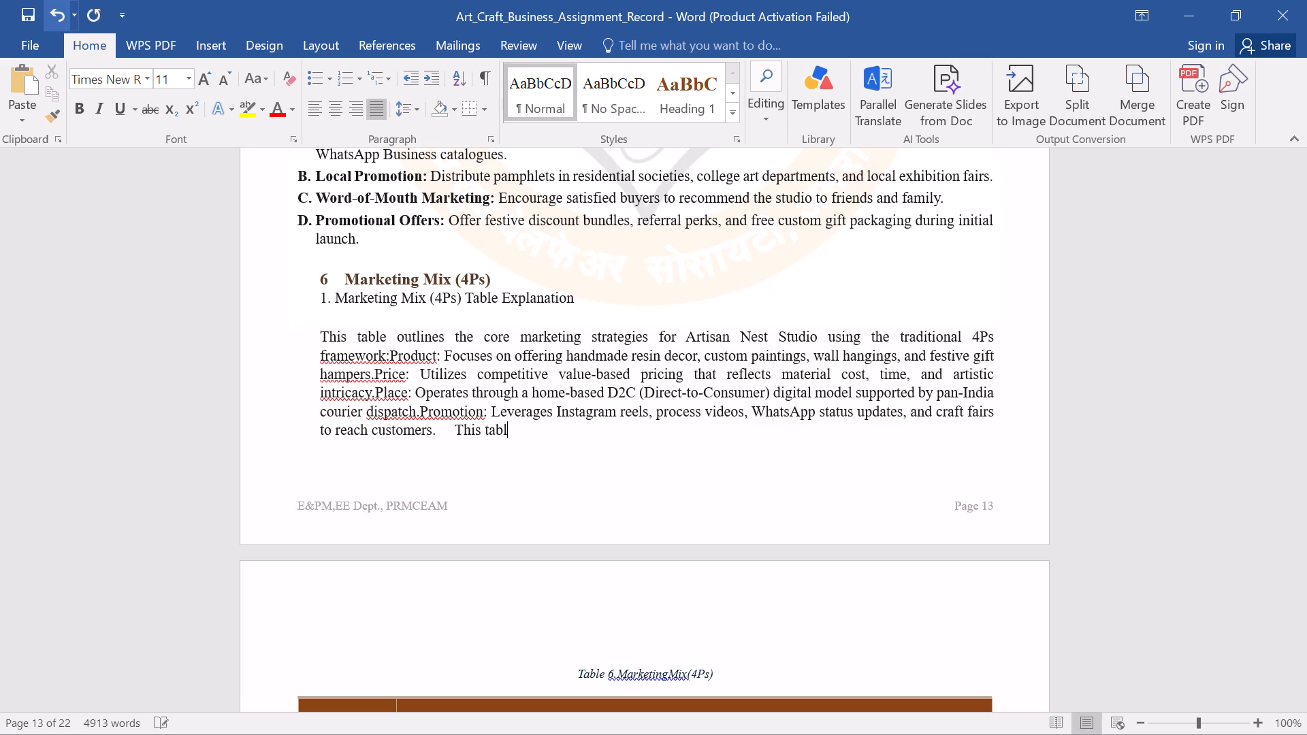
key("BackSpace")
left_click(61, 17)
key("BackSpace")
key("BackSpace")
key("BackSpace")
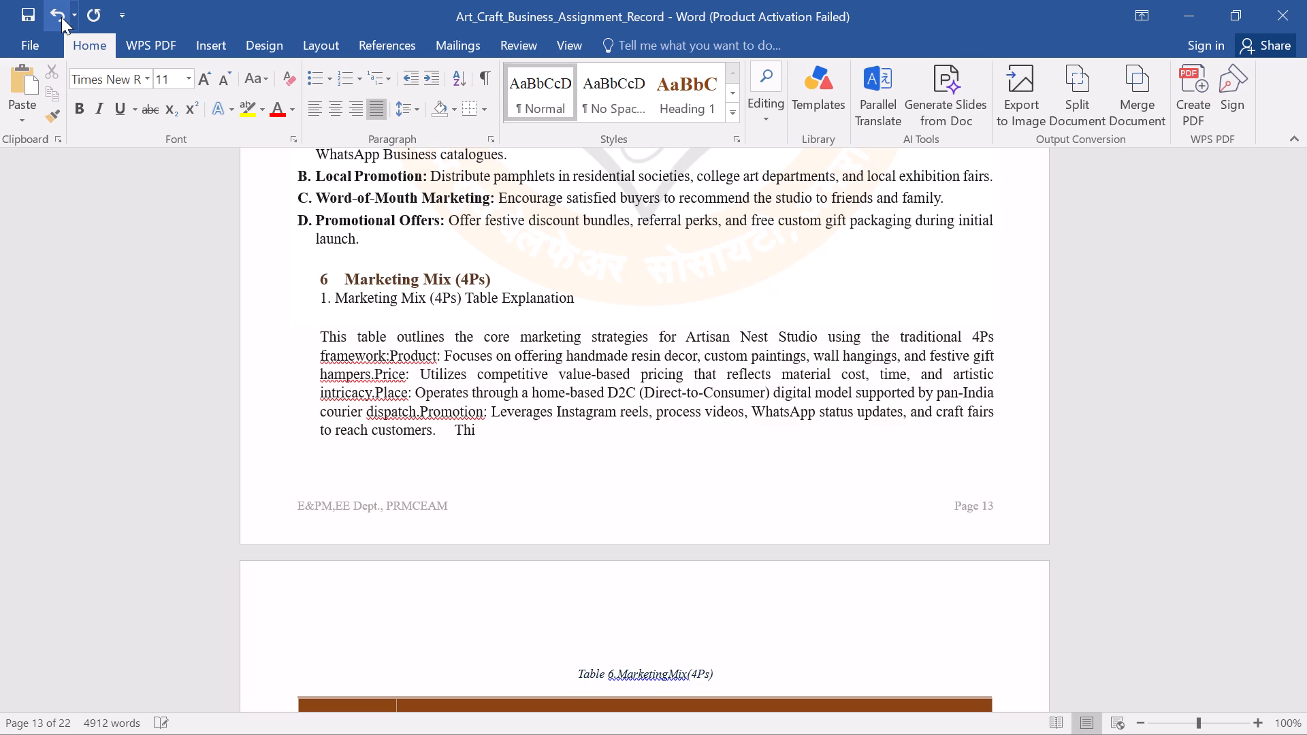
Undo the deletions and the last of the original typing after "to reach customers.", back to "This table is bel".
left_click(61, 17)
left_click(61, 17)
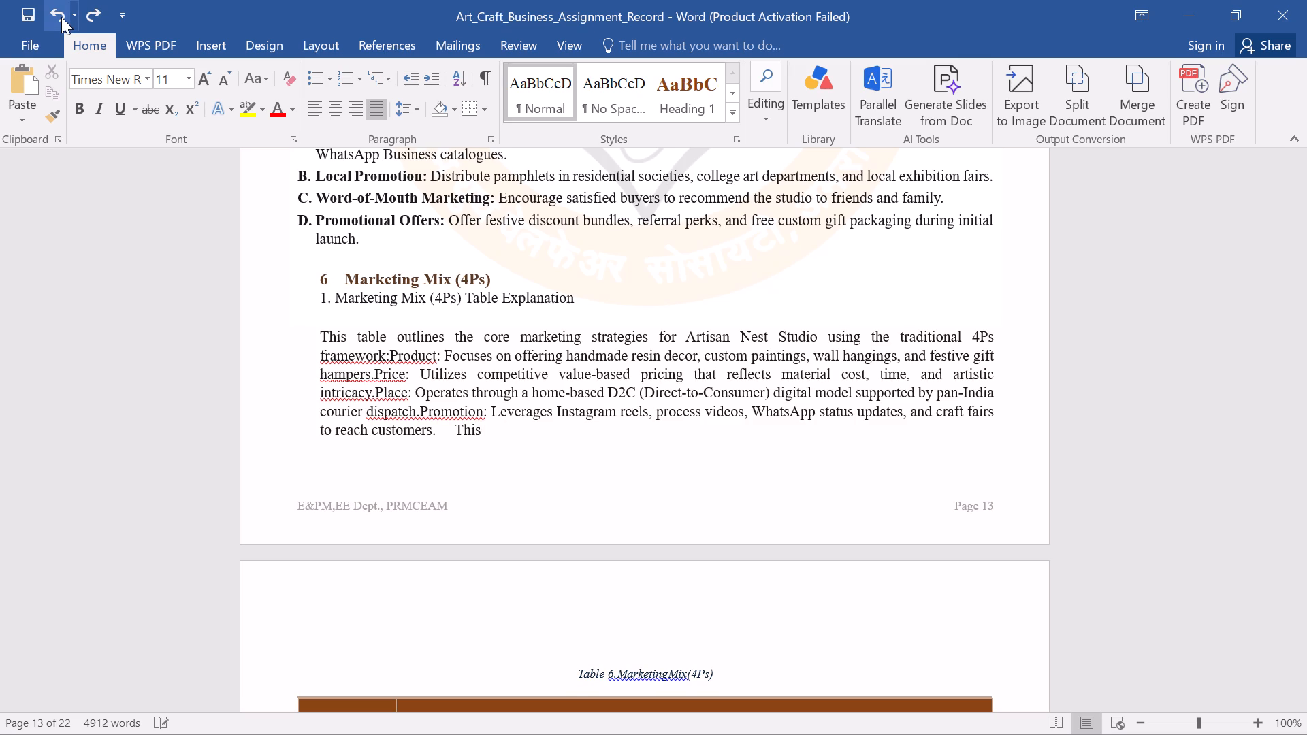
triple_click(61, 17)
triple_click(61, 17)
triple_click(61, 17)
double_click(61, 17)
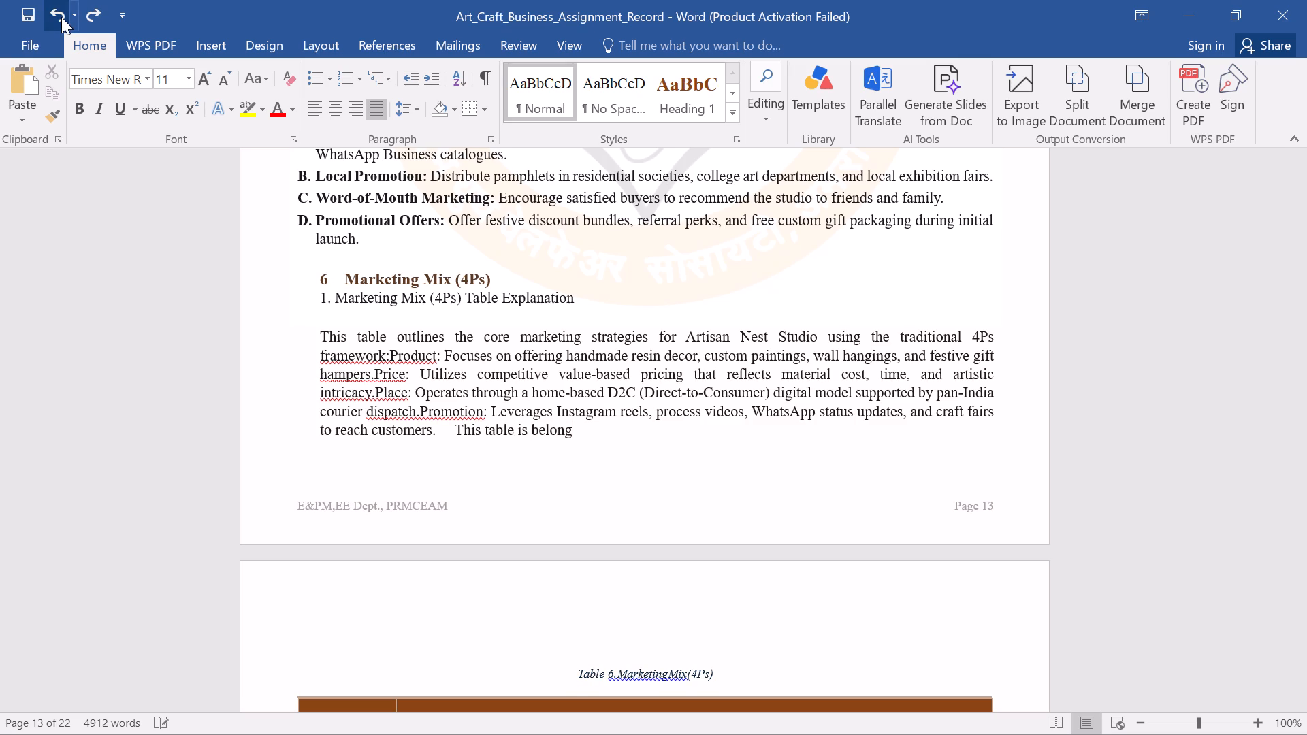
double_click(61, 17)
triple_click(61, 17)
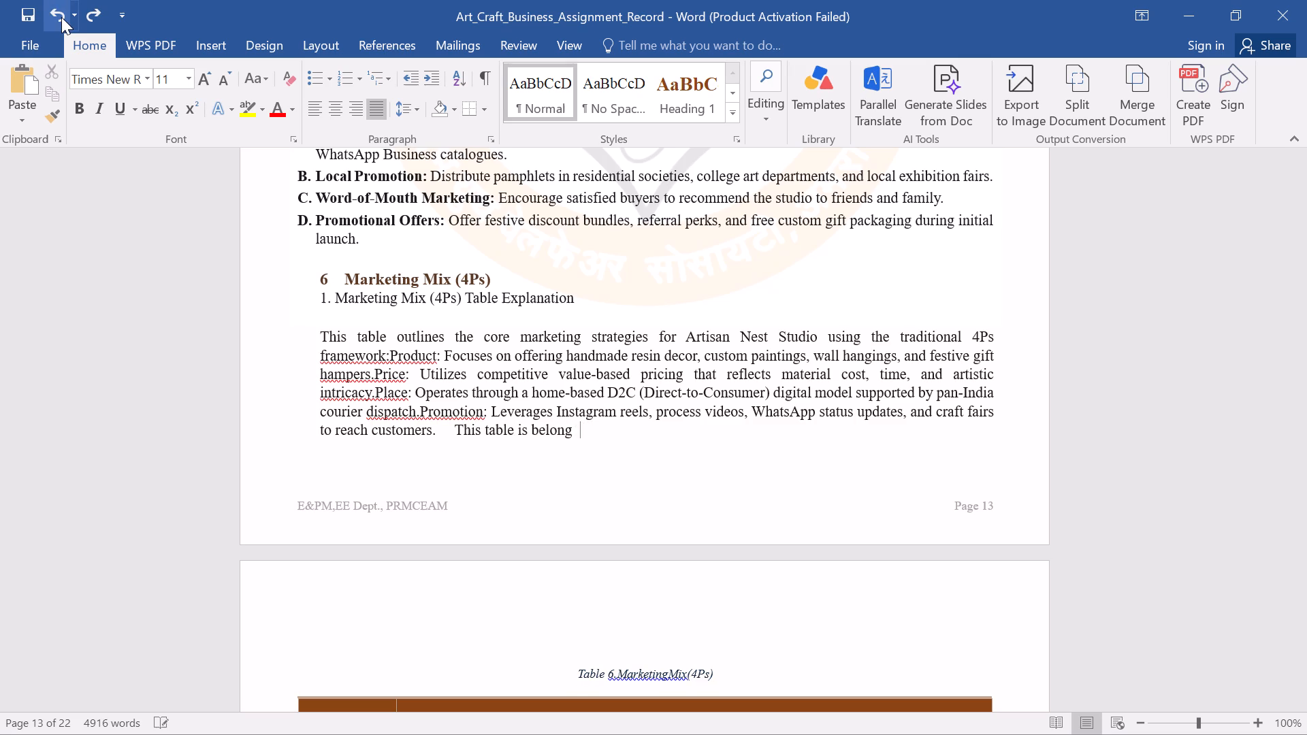
left_click(61, 17)
left_click(61, 17)
left_click(61, 17)
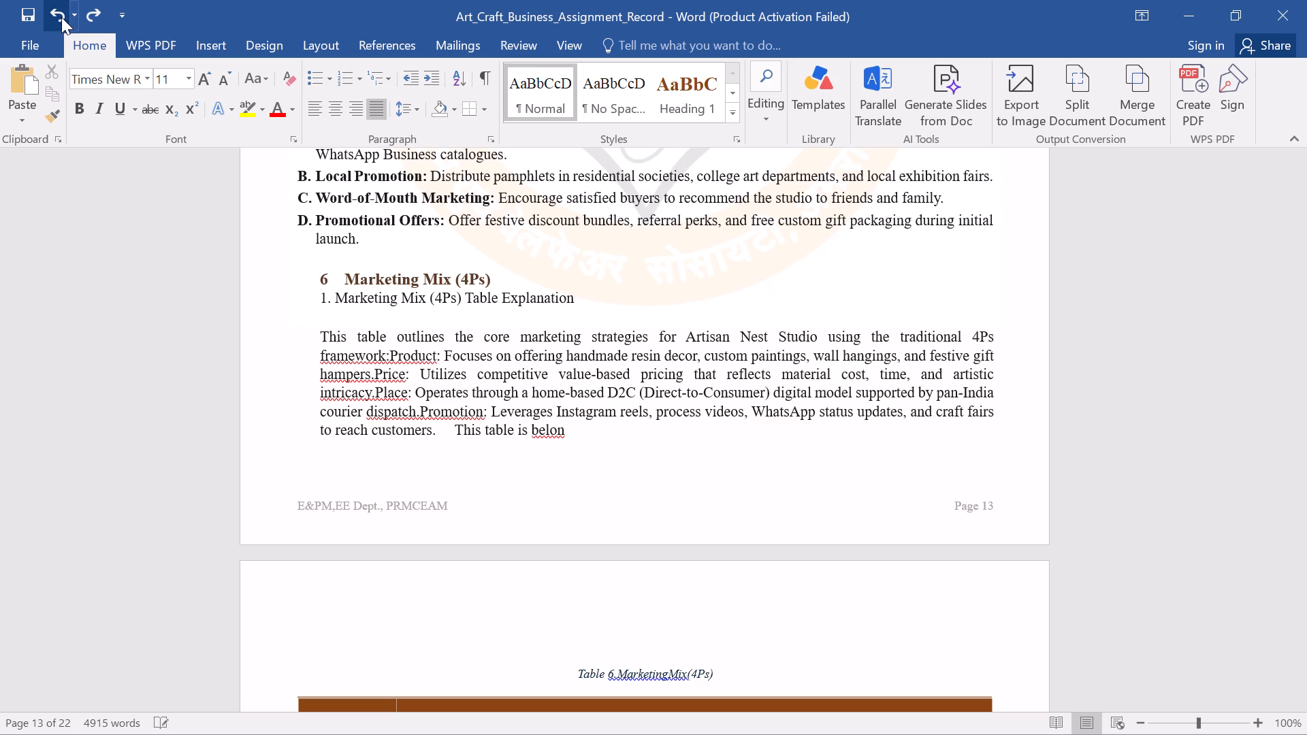
left_click(61, 17)
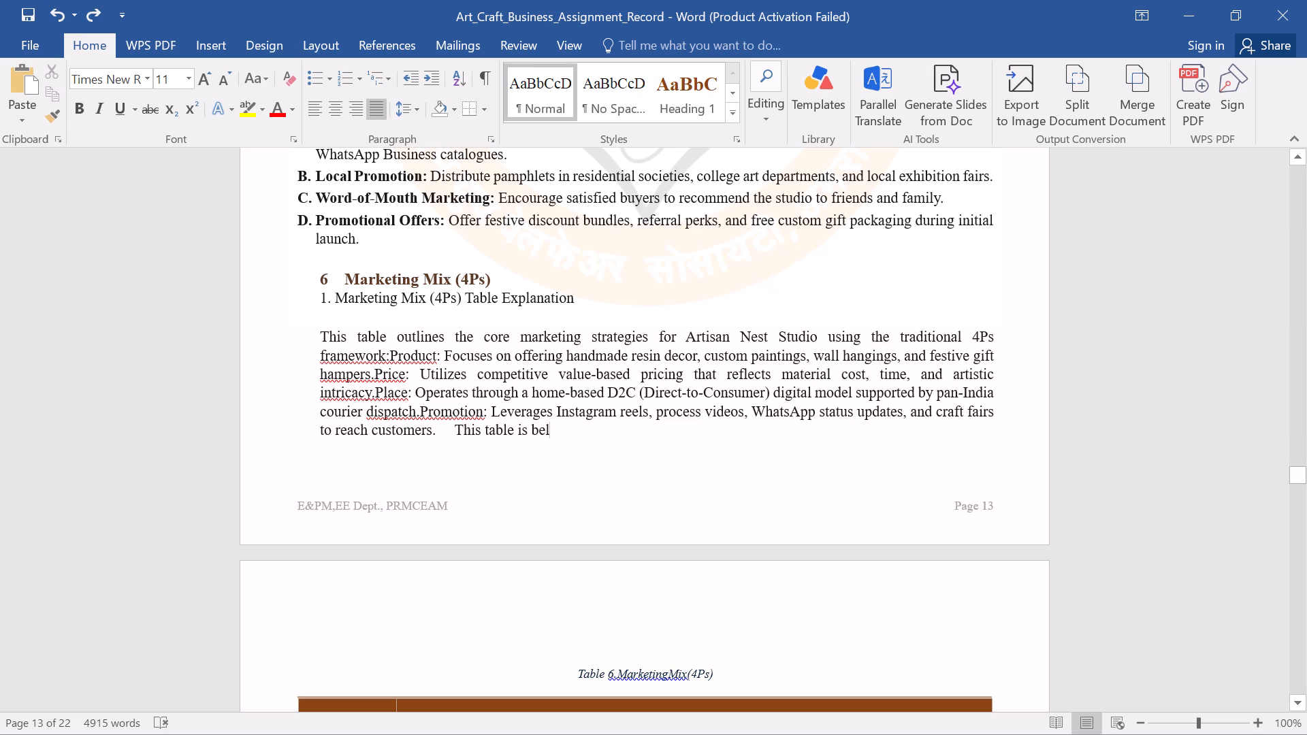
Delete the leftover fragment "This table is bel" after "to reach customers." in the Marketing Mix (4Ps) table explanation.
left_click_drag(453, 429, 555, 438)
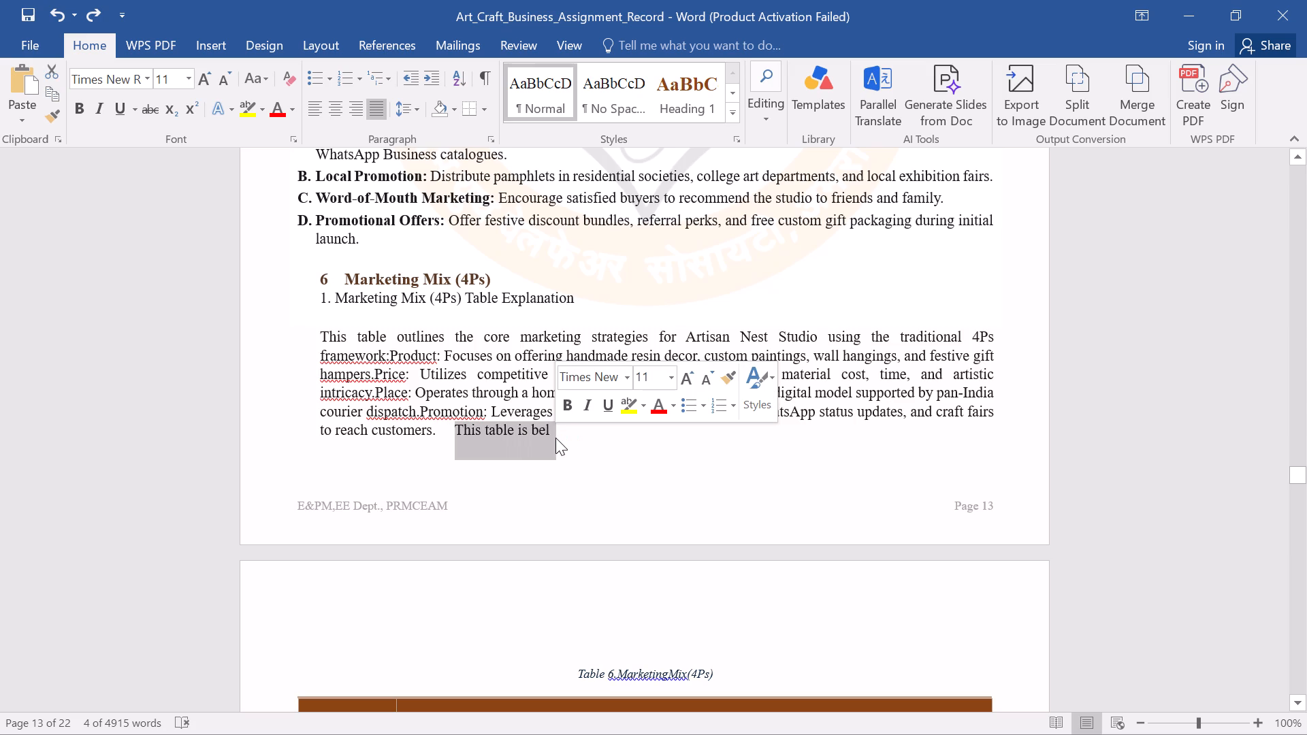